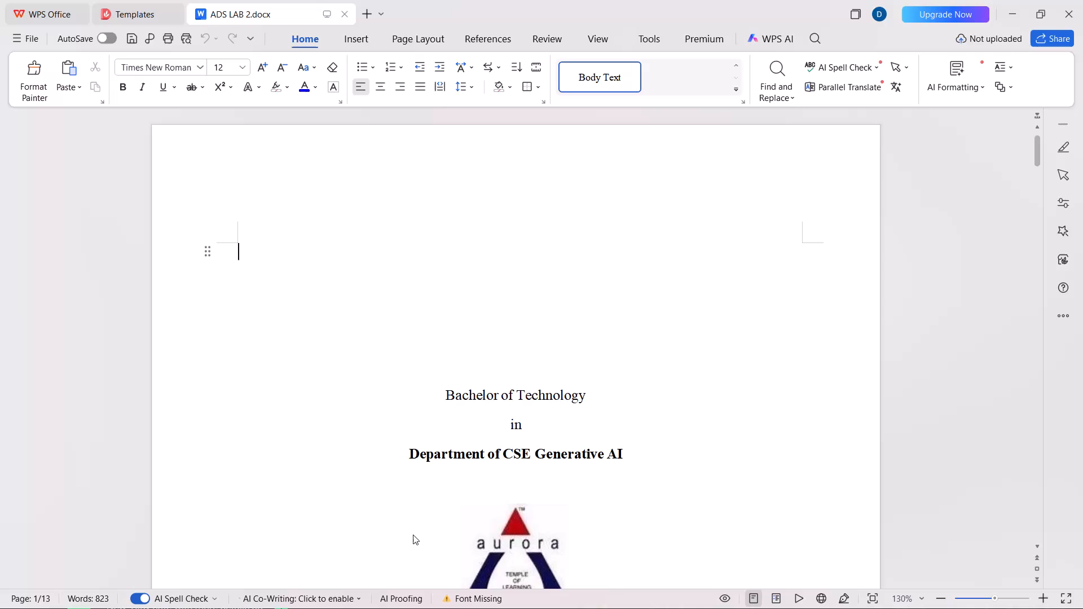
# Select the submitter's name in the certificate paragraph on page 2 and clear all unpinned entries from the clipboard history.
pyautogui.scroll(-4, 413, 535)
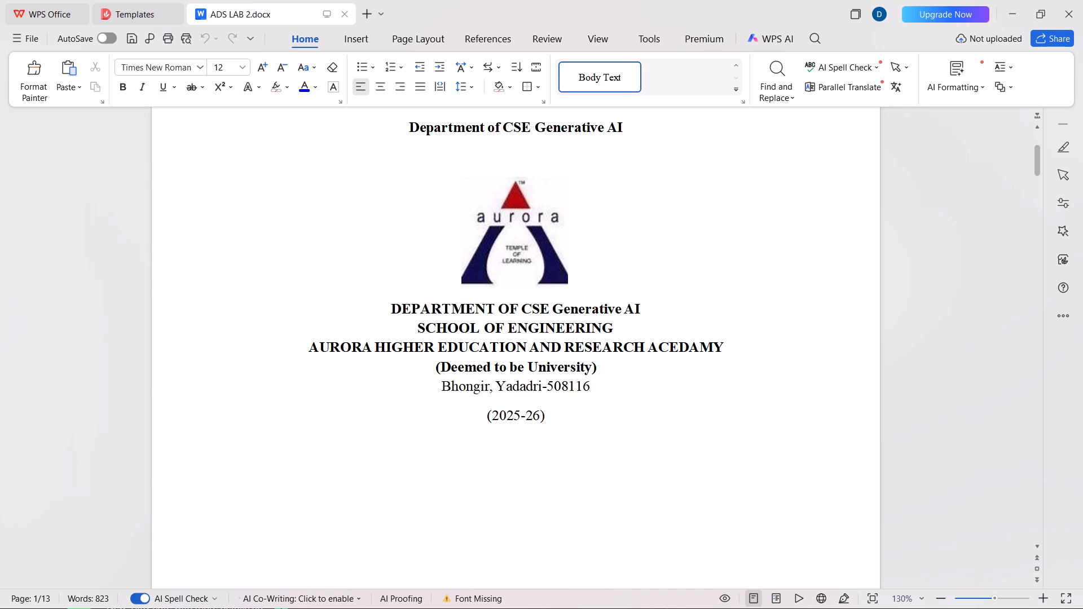
pyautogui.scroll(-9, 510, 288)
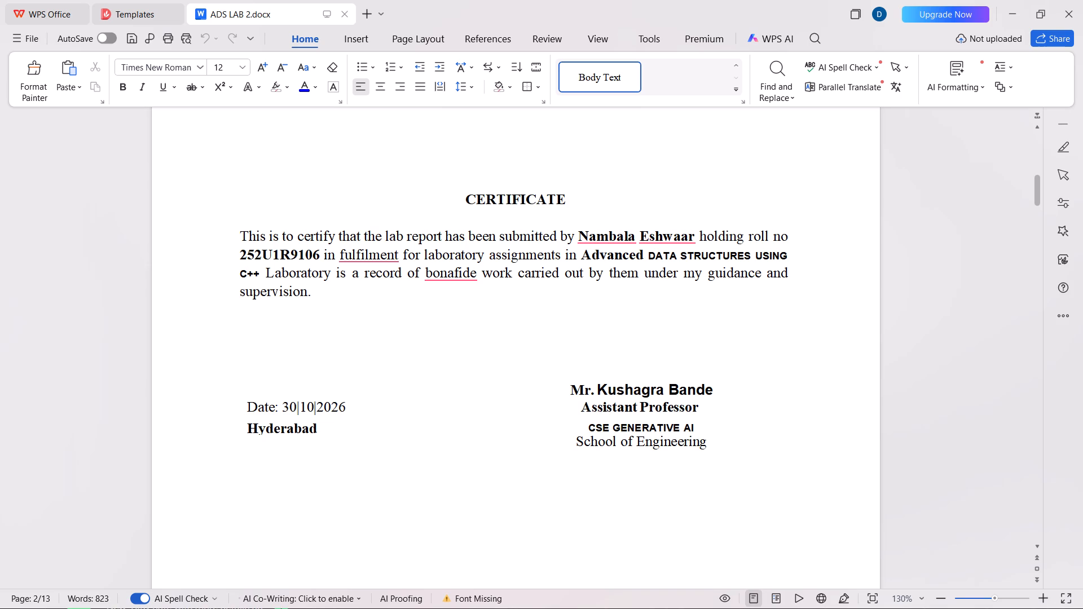
pyautogui.scroll(-1, 652, 200)
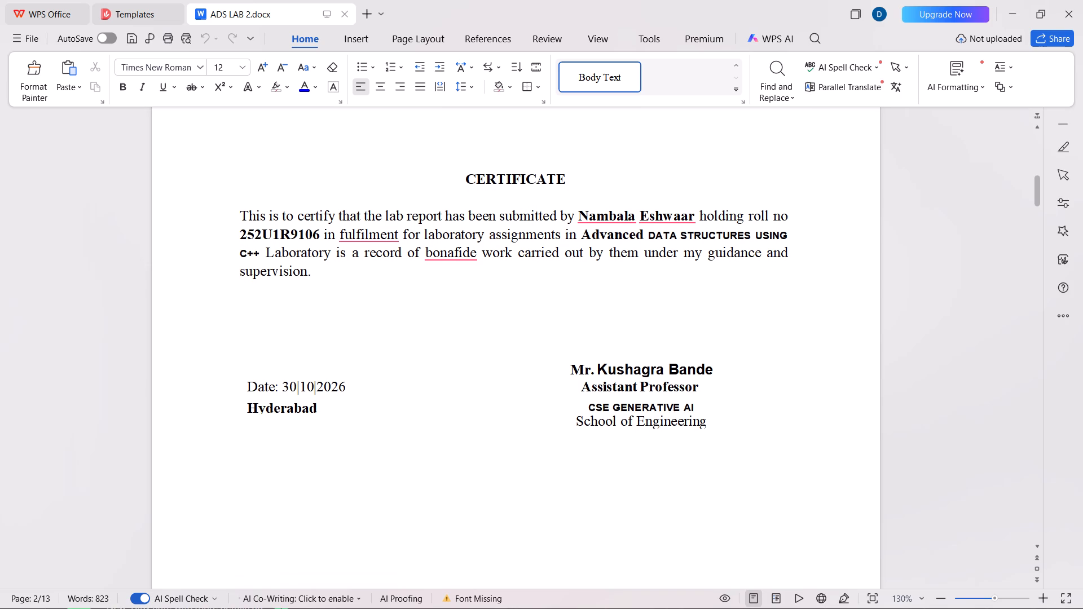
pyautogui.moveTo(693, 215); pyautogui.dragTo(580, 218)
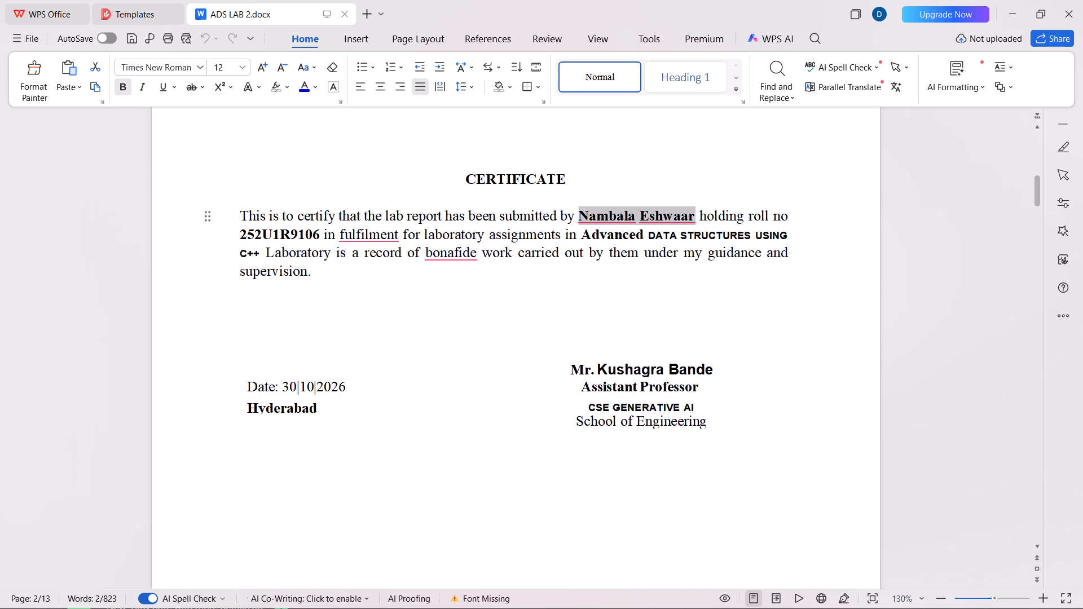
pyautogui.moveTo(580, 218); pyautogui.dragTo(582, 220)
pyautogui.press('super+v')
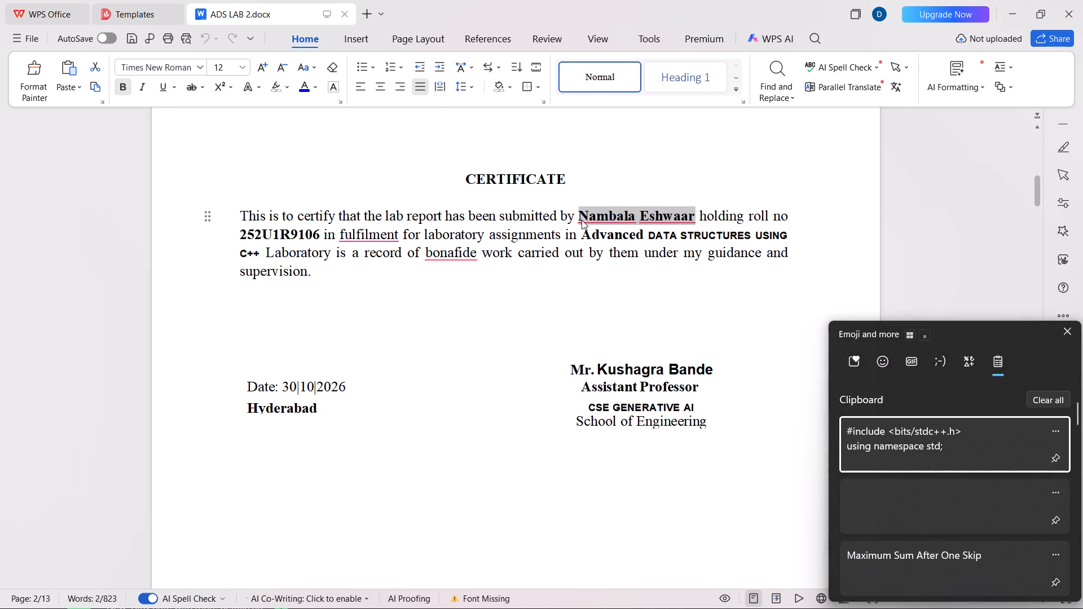
pyautogui.scroll(-1, 976, 501)
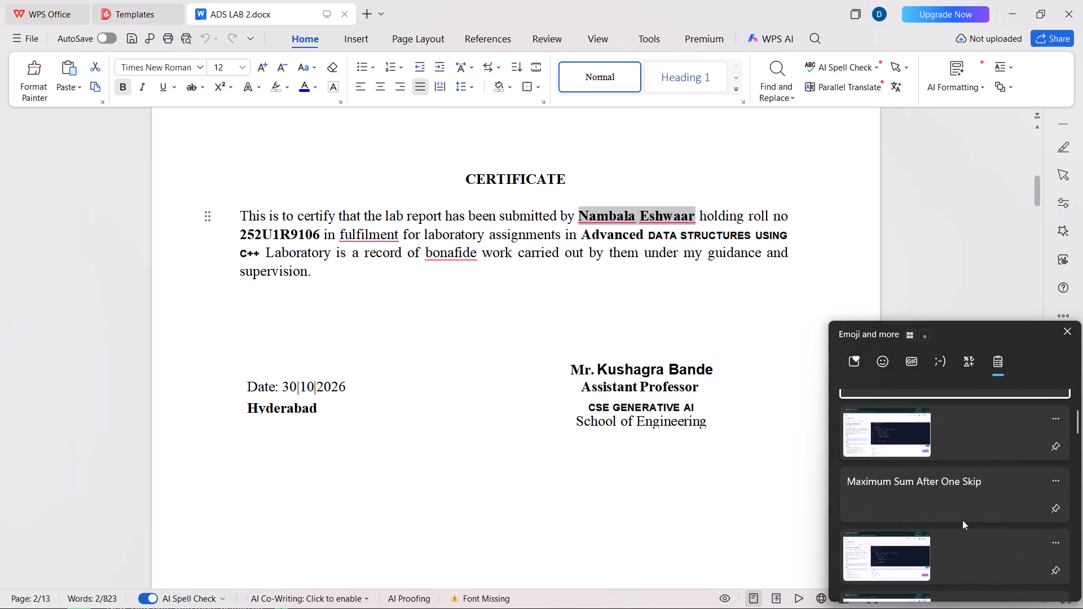
pyautogui.scroll(2, 962, 520)
pyautogui.click(1040, 401)
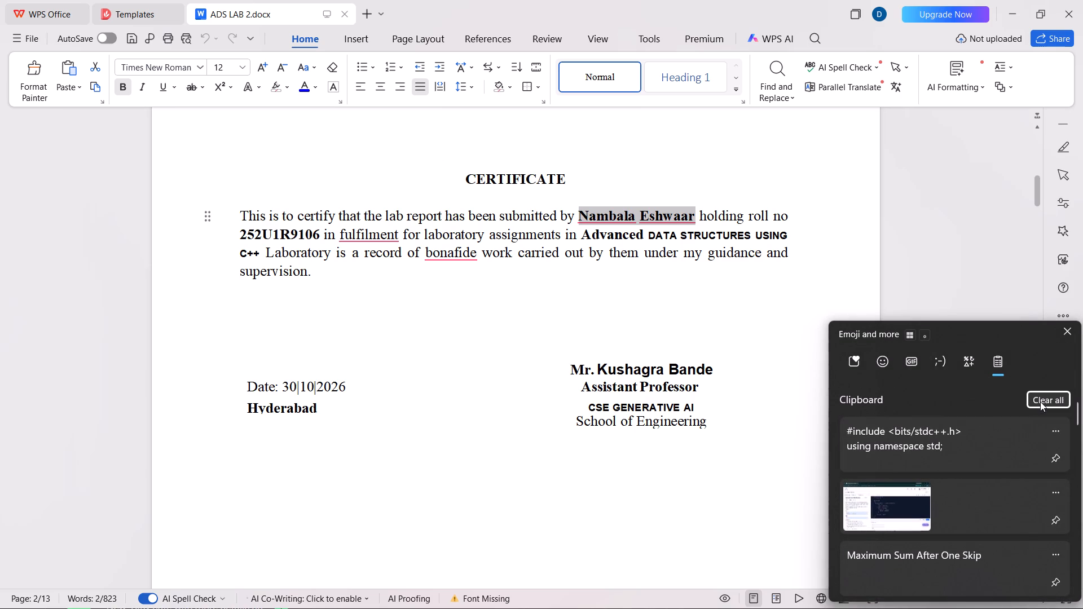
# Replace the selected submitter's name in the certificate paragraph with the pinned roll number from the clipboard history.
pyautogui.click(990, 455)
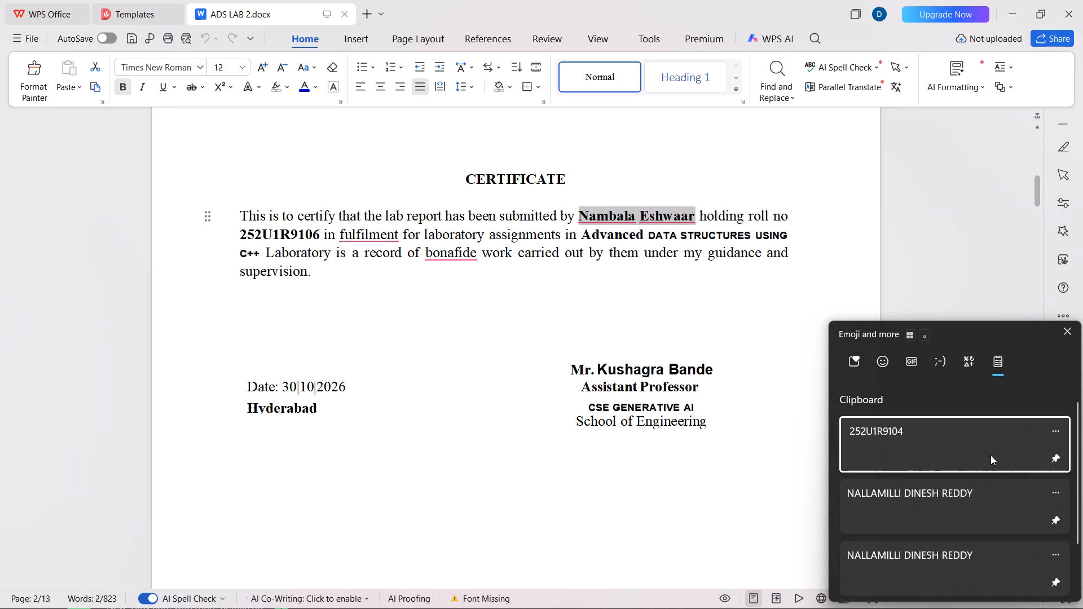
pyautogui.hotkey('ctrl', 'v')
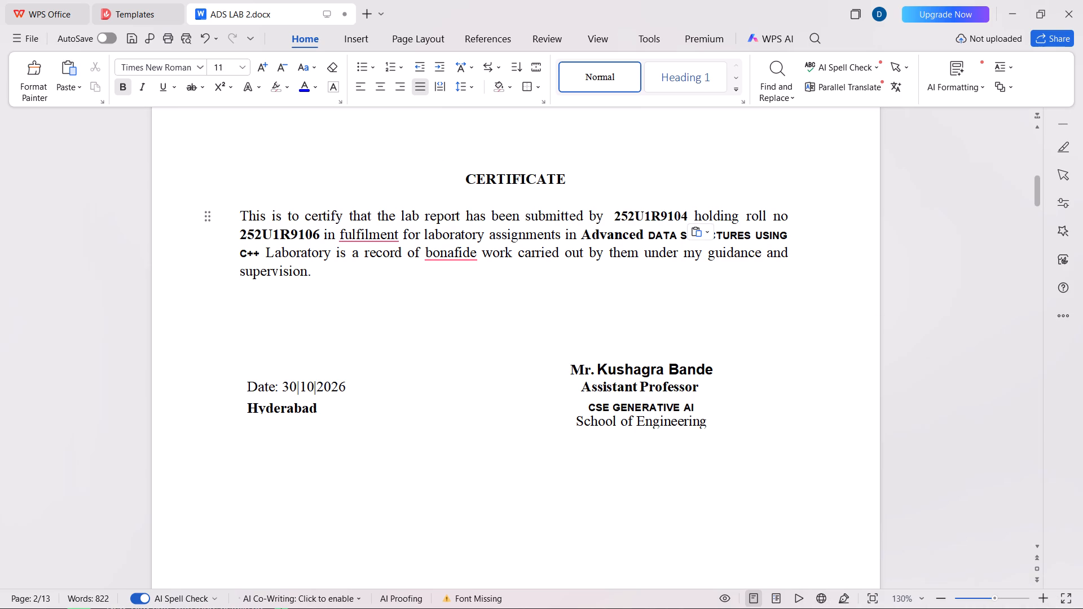
# Replace the roll number after "submitted by" in the certificate paragraph with the pinned student name from the clipboard history.
pyautogui.moveTo(688, 213); pyautogui.dragTo(615, 217)
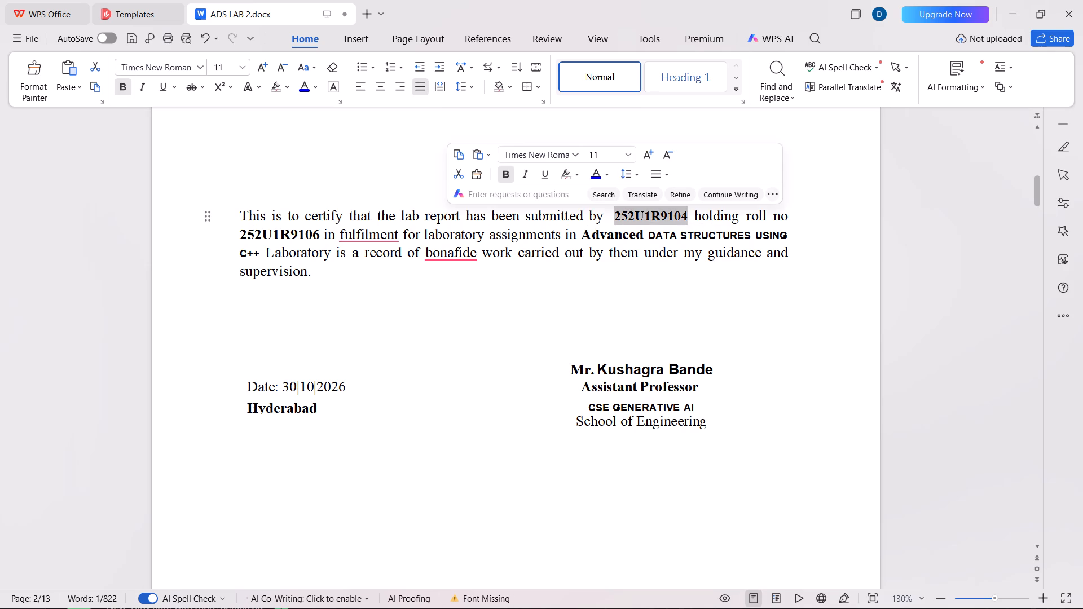
pyautogui.press('super+v')
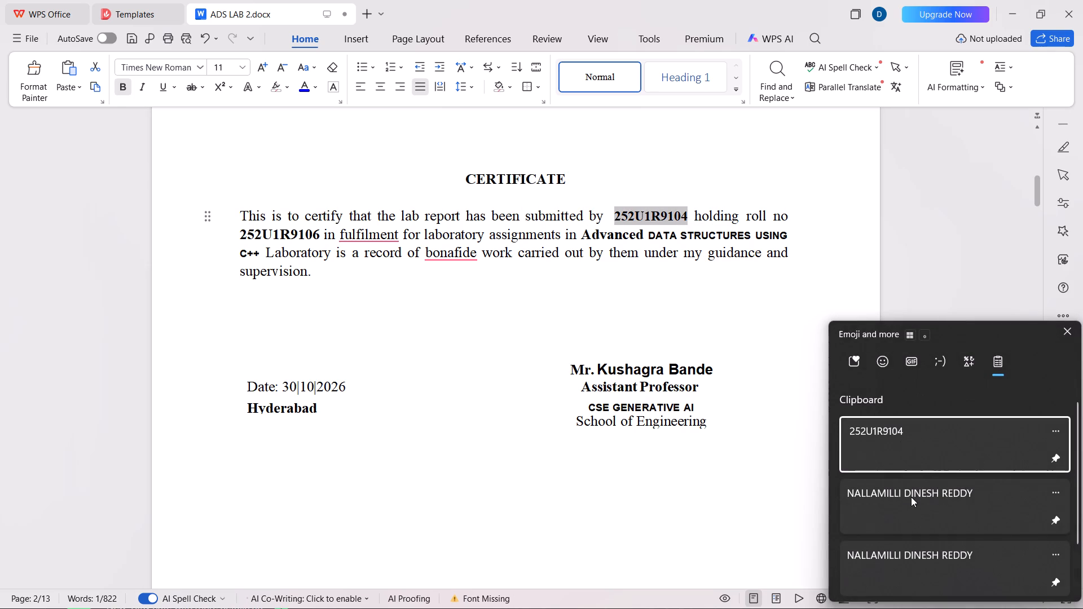
pyautogui.click(911, 497)
pyautogui.hotkey('ctrl', 'v')
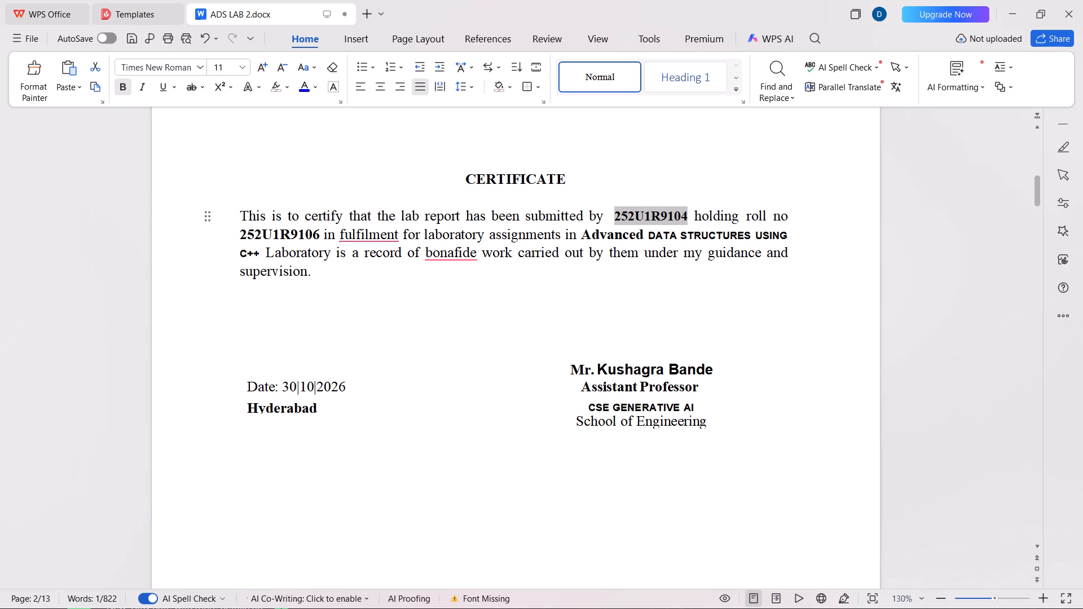
pyautogui.click(686, 213)
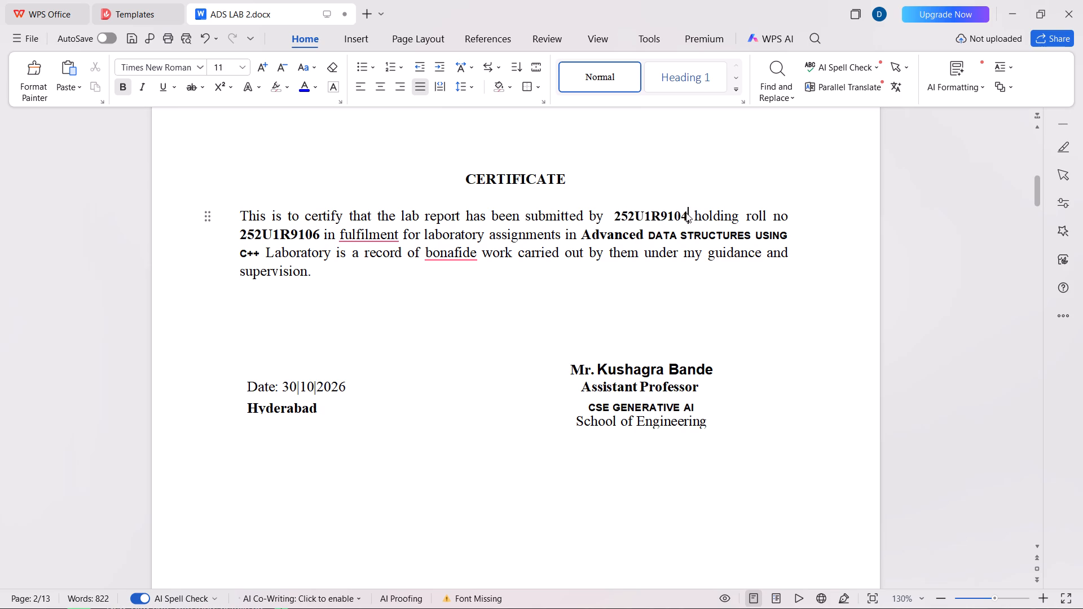
pyautogui.moveTo(689, 217); pyautogui.dragTo(611, 215)
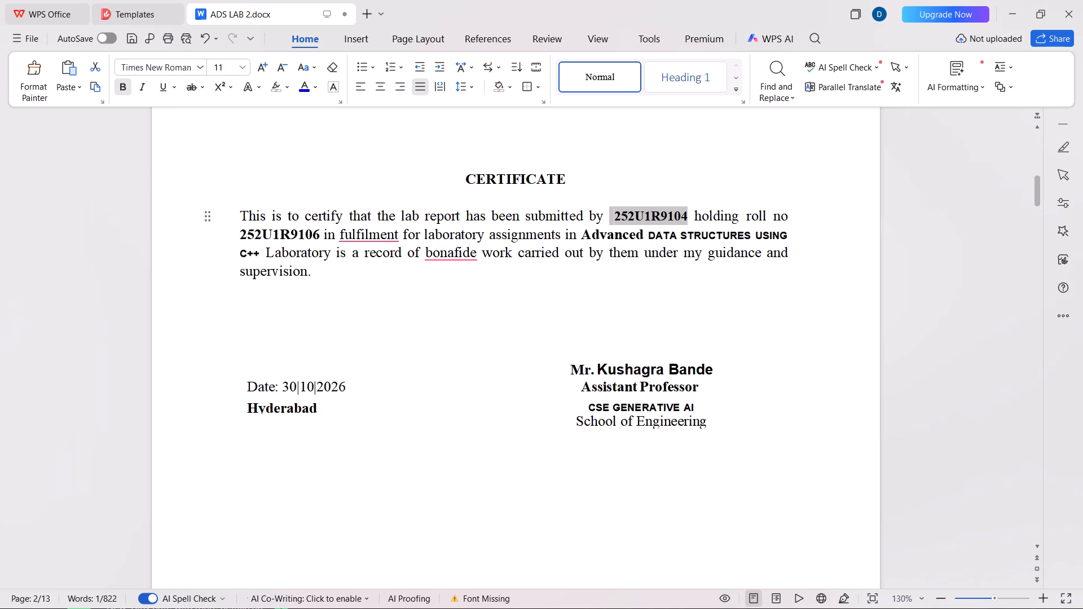
pyautogui.moveTo(611, 215); pyautogui.dragTo(612, 215)
pyautogui.press('super+v')
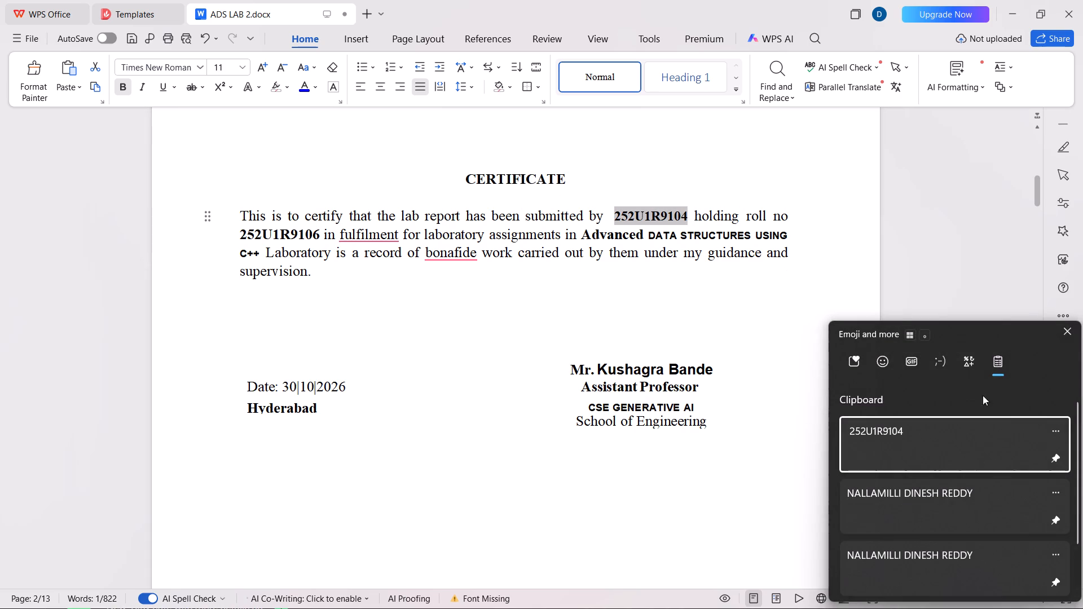
pyautogui.click(963, 499)
pyautogui.hotkey('ctrl', 'v')
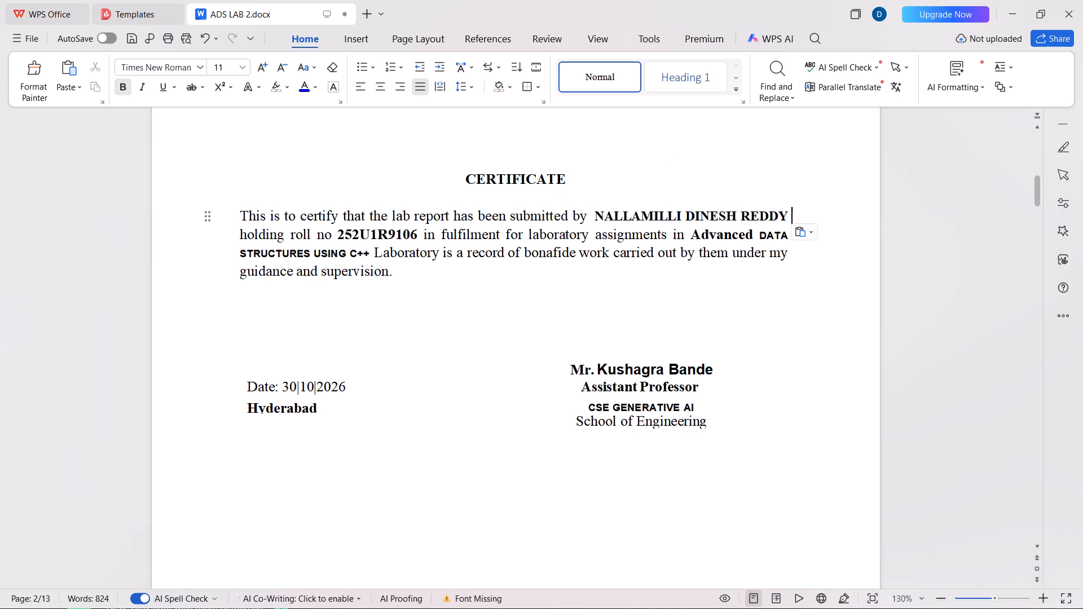
# Change the last digit of the roll number in the certificate paragraph to 4.
pyautogui.click(420, 231)
pyautogui.press('BackSpace')
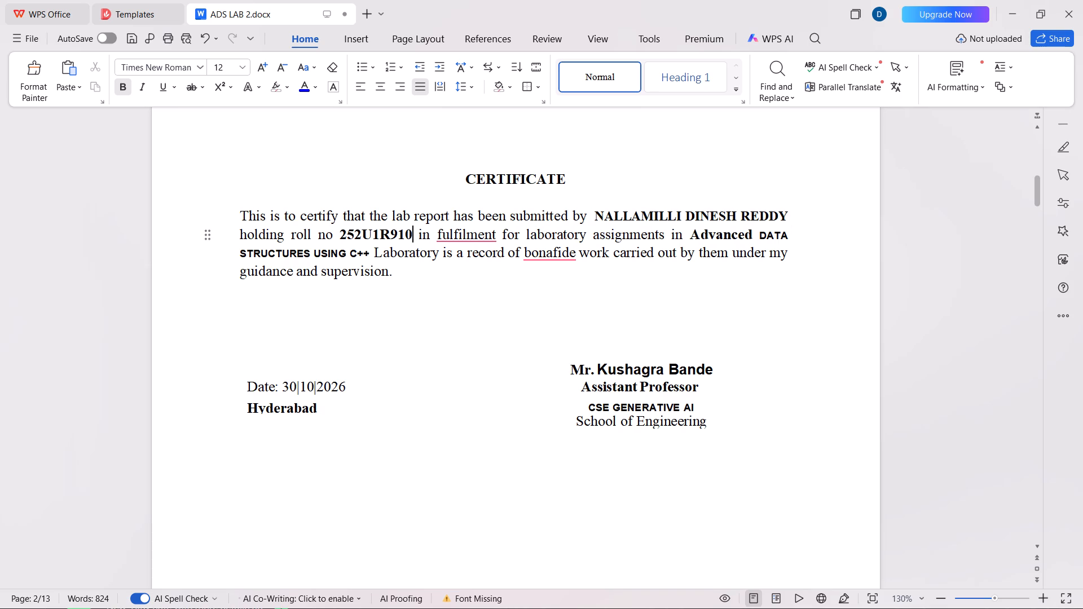
pyautogui.press('4')
# Change the day in the certificate's date to 31, making it 31|10|2026.
pyautogui.scroll(2, 495, 356)
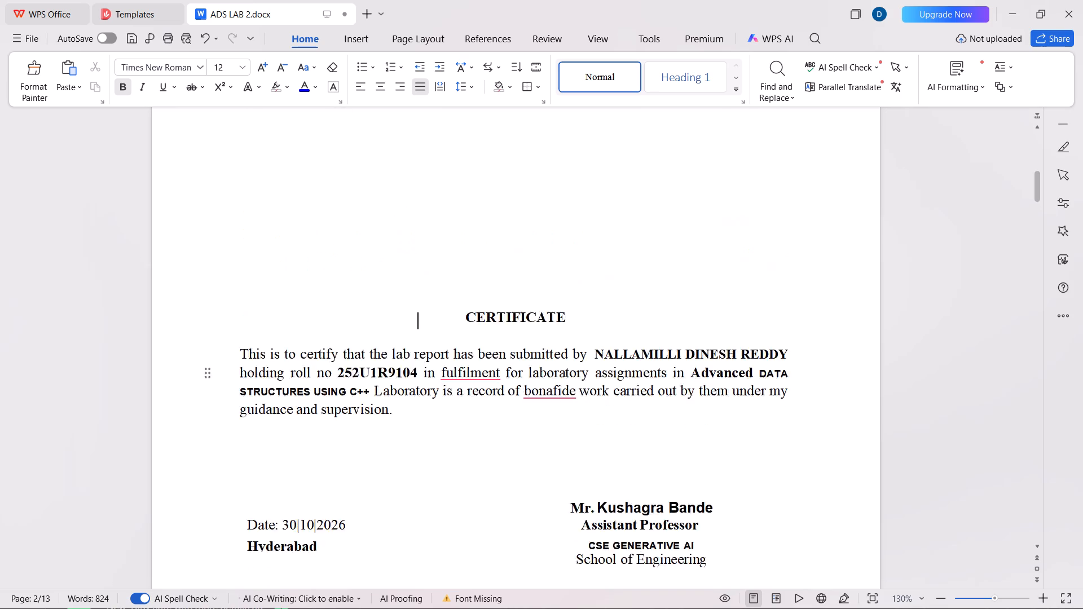
pyautogui.scroll(4, 495, 356)
pyautogui.scroll(-7, 505, 437)
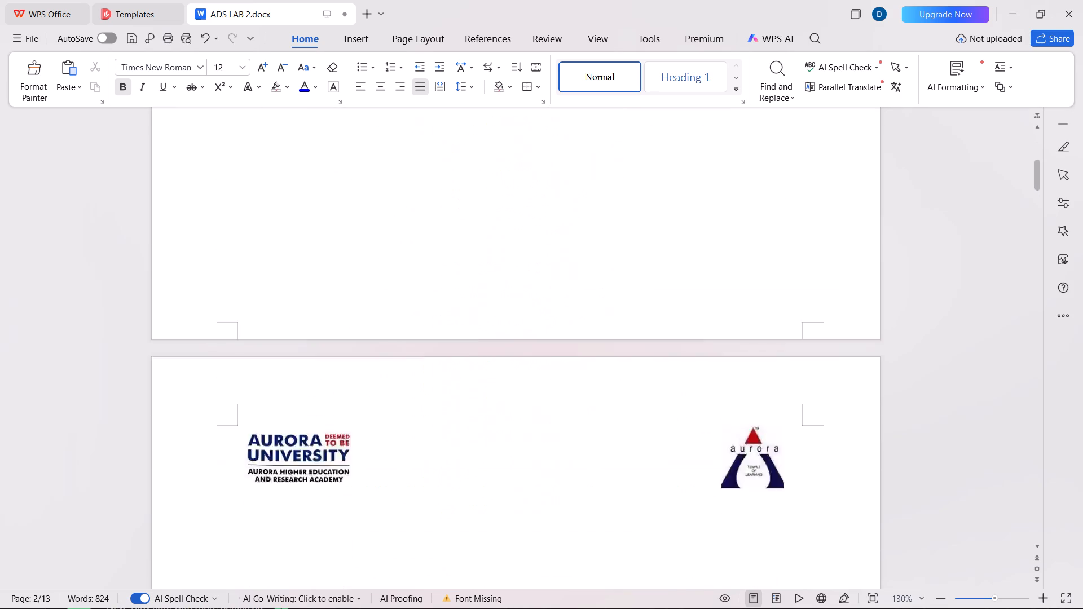
pyautogui.scroll(-1, 505, 437)
pyautogui.scroll(-2, 492, 341)
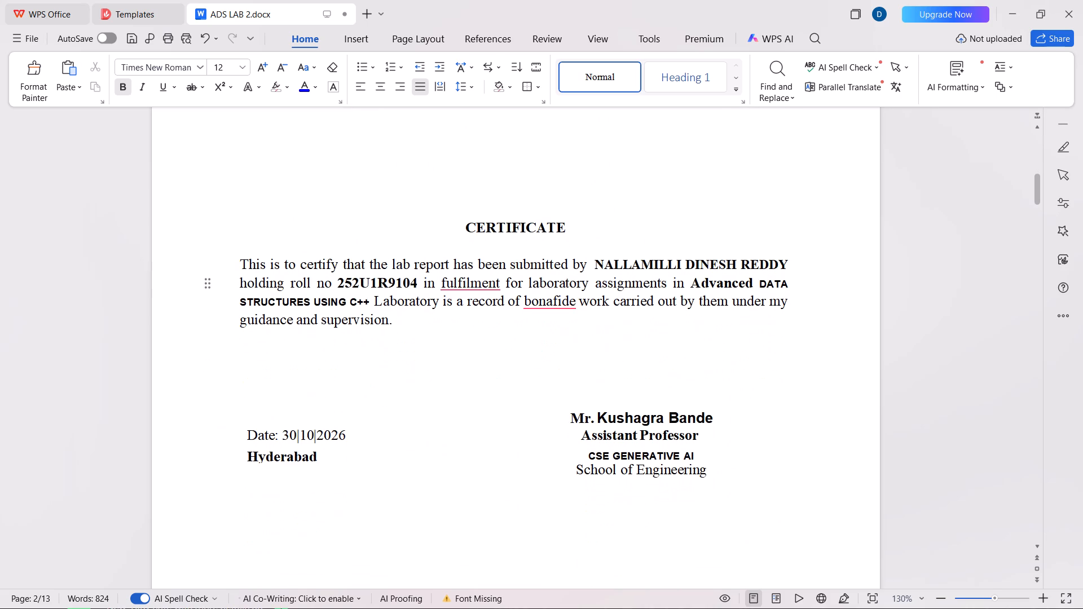
pyautogui.click(296, 436)
pyautogui.press('BackSpace')
pyautogui.press('1')
# Switch to Chrome and open the Convert Array To Linked List problem from the first Coding Practice in Module II: Linked Lists.
pyautogui.scroll(-1, 296, 436)
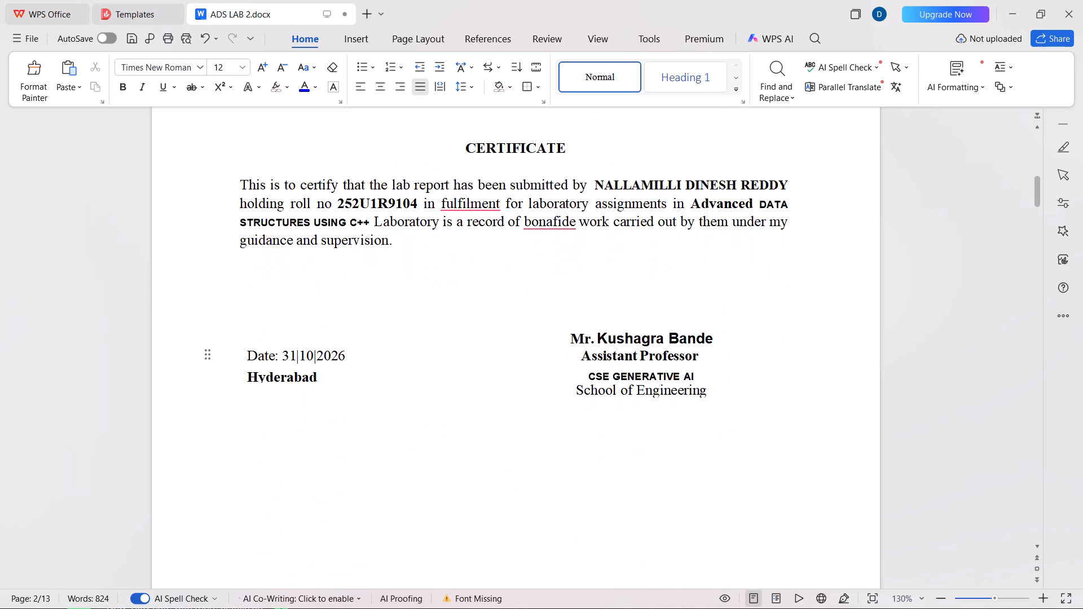
pyautogui.scroll(-5, 296, 436)
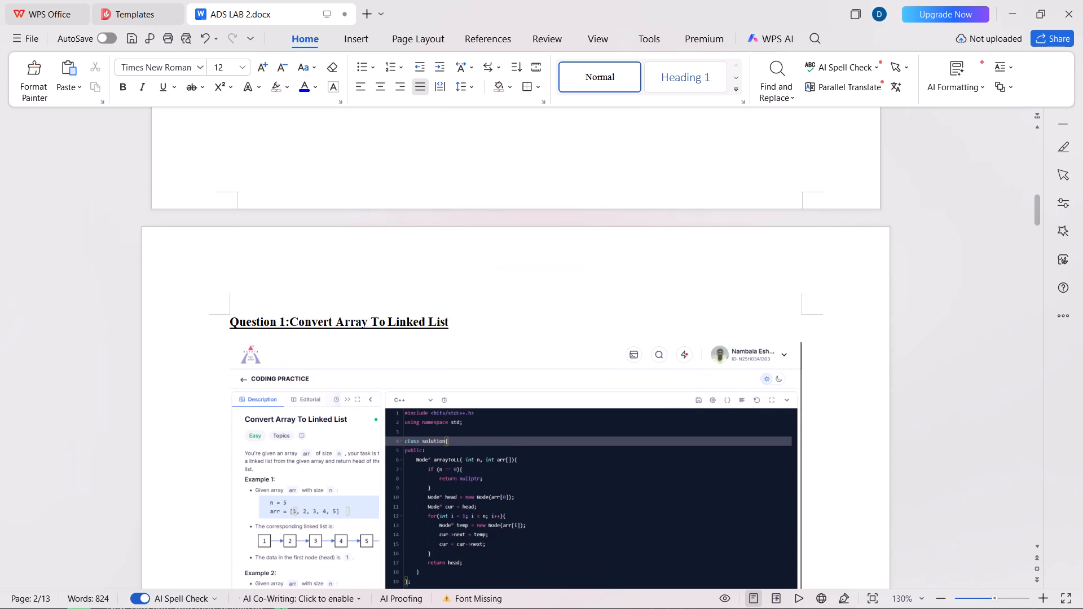
pyautogui.scroll(-3, 296, 436)
pyautogui.scroll(1, 296, 436)
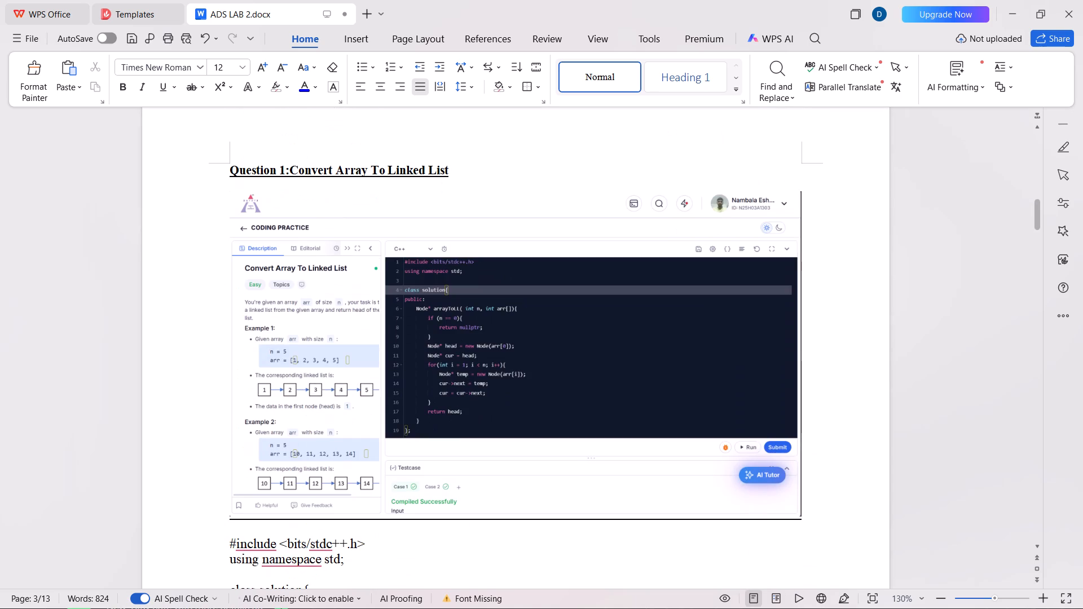
pyautogui.scroll(1, 296, 436)
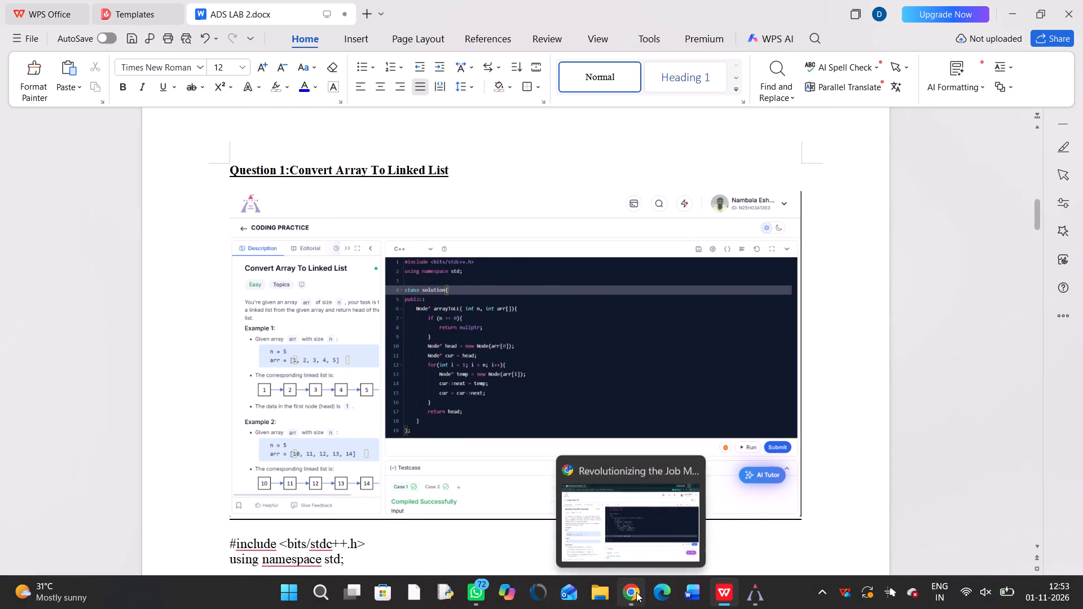
pyautogui.click(626, 548)
pyautogui.click(23, 126)
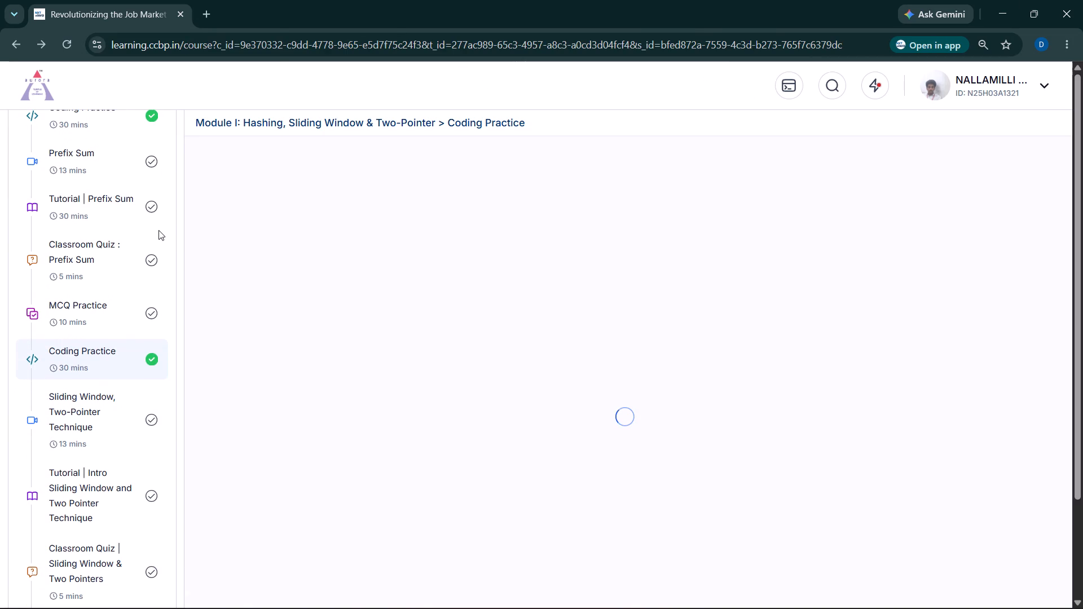
pyautogui.scroll(-6, 124, 483)
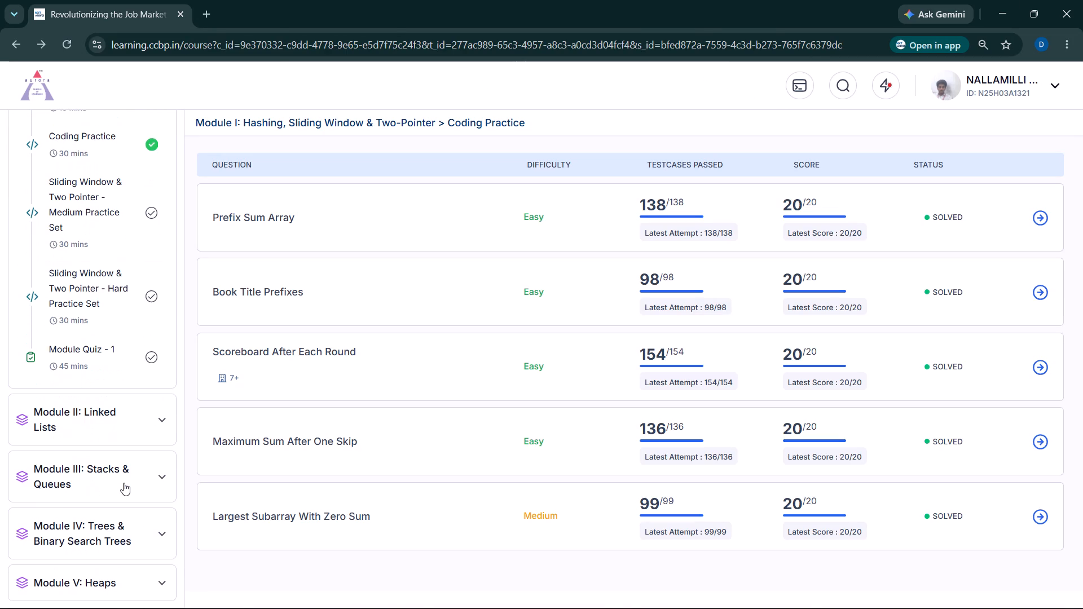
pyautogui.scroll(-1, 124, 483)
pyautogui.click(105, 419)
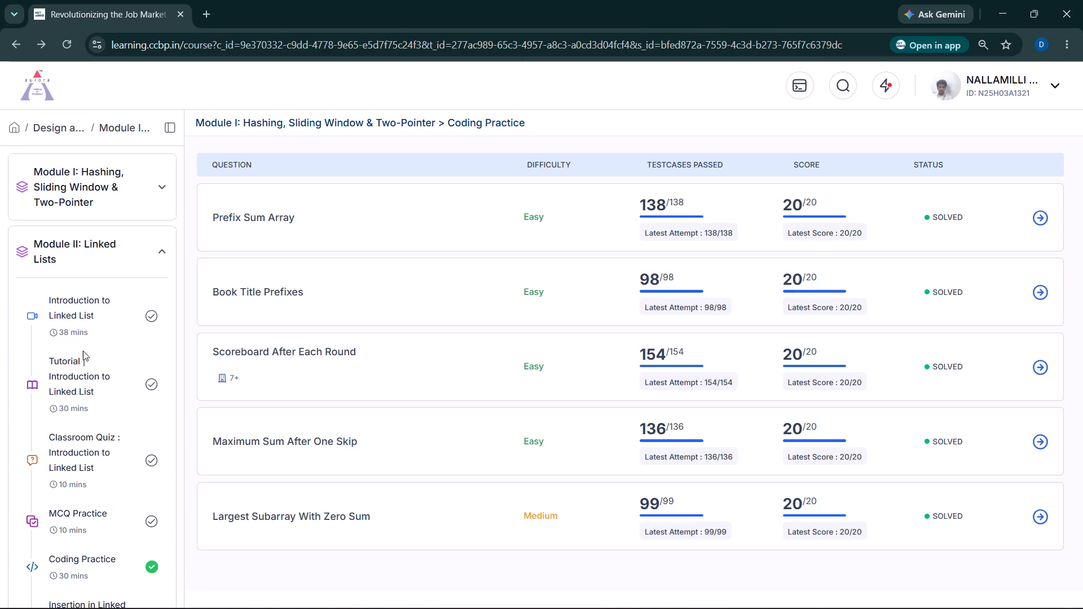
pyautogui.click(111, 576)
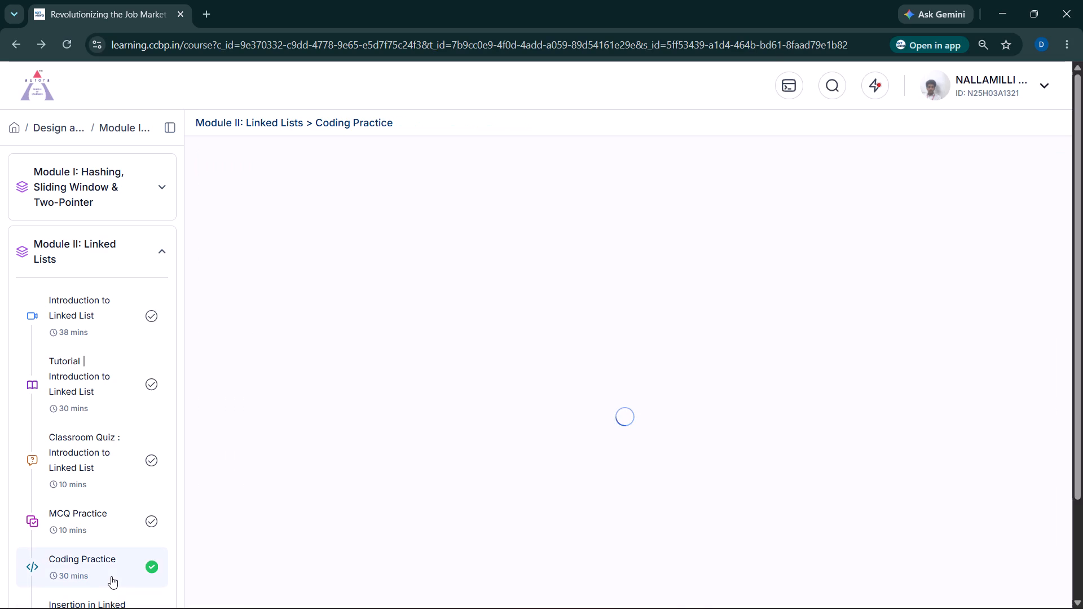
pyautogui.click(270, 213)
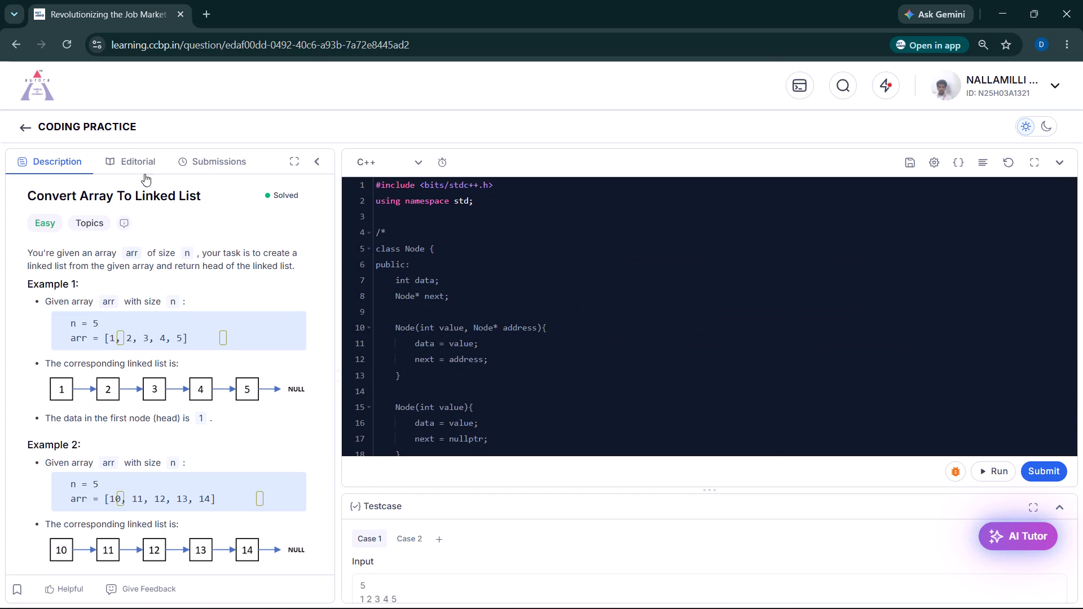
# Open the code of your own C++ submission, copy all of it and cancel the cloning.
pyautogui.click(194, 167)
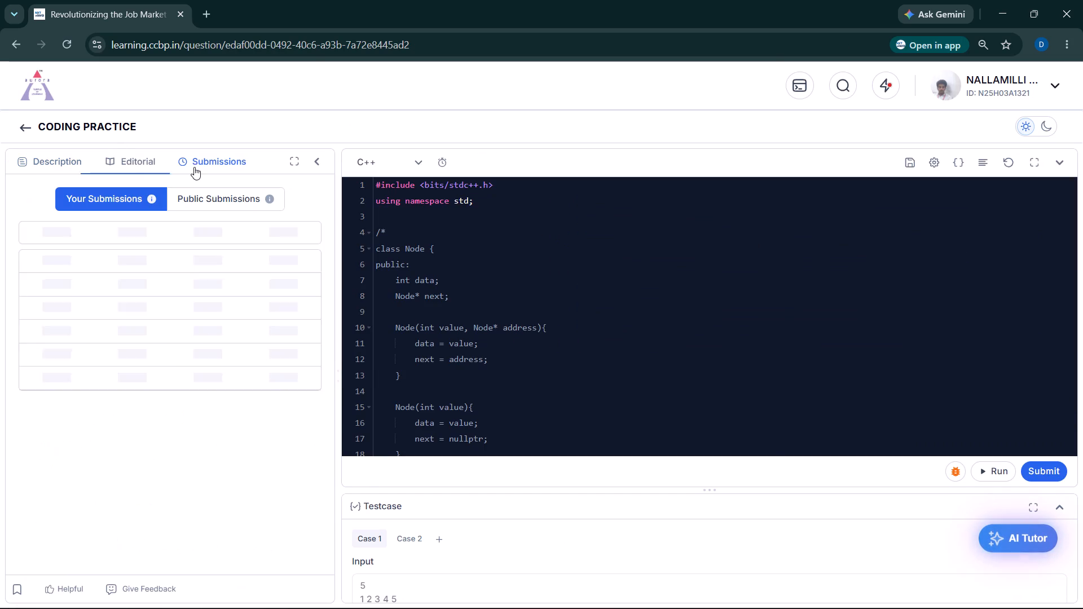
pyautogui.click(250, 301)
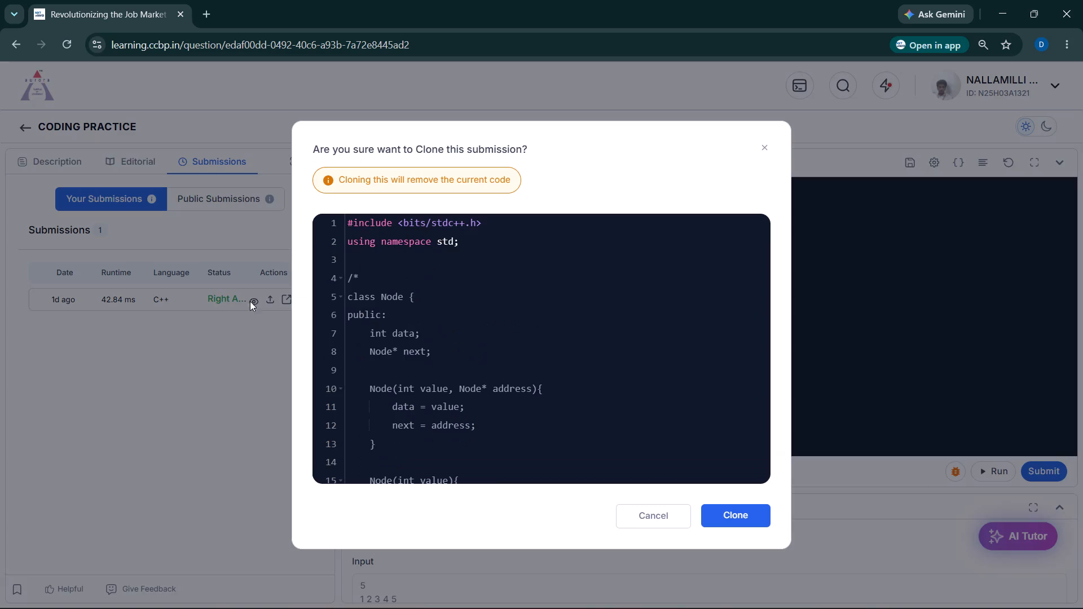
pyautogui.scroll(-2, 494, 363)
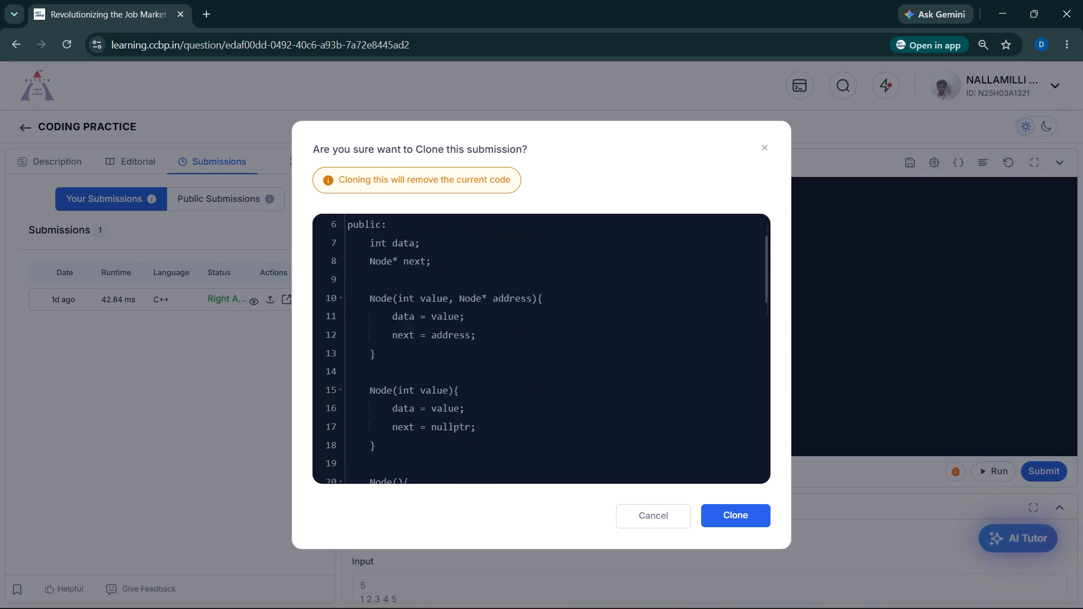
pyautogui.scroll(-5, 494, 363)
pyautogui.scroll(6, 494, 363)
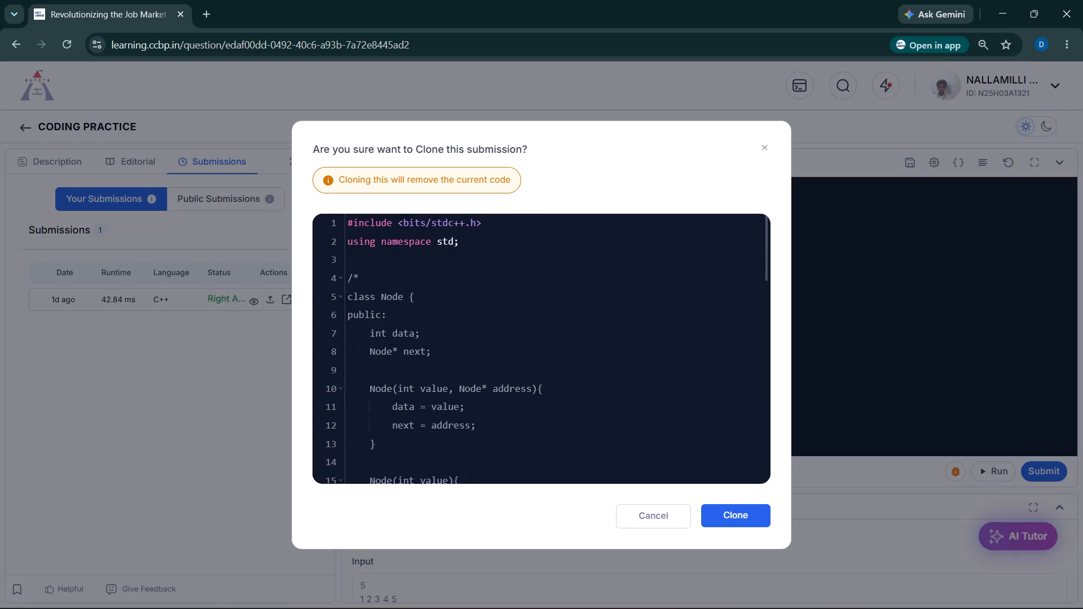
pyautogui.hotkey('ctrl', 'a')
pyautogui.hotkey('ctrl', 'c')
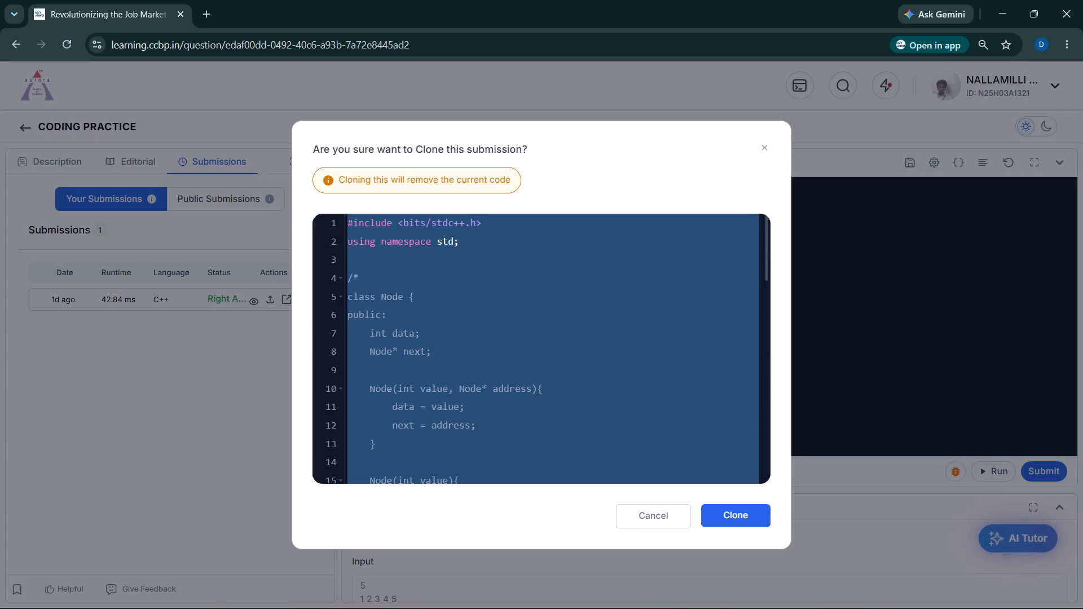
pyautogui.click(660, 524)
# Copy all the code in the problem's editor and paste it back over the existing code.
pyautogui.click(571, 390)
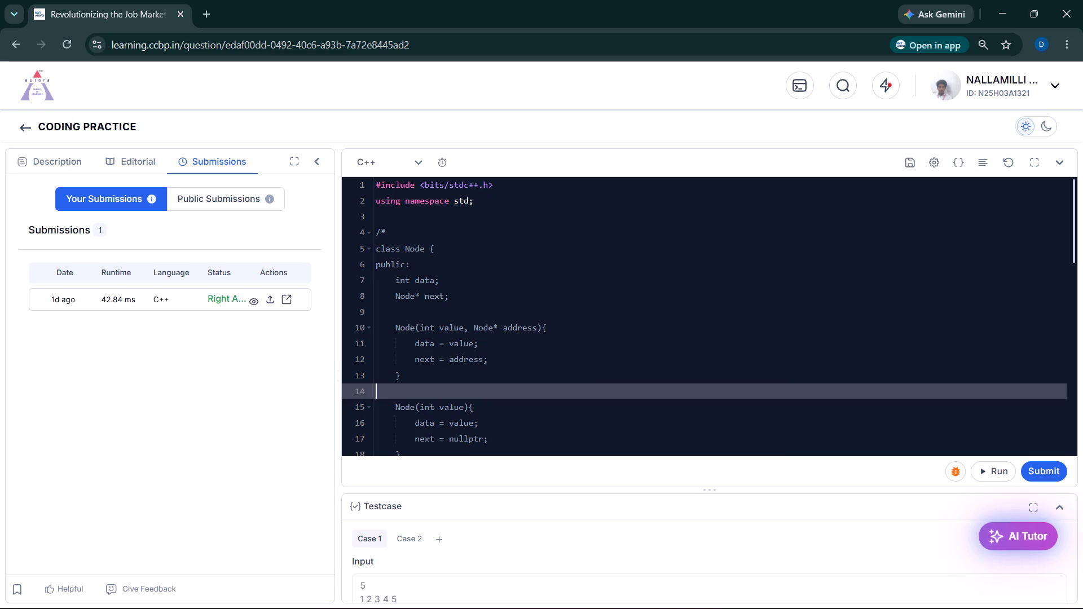
pyautogui.hotkey('ctrl', 'a')
pyautogui.hotkey('ctrl', 'c')
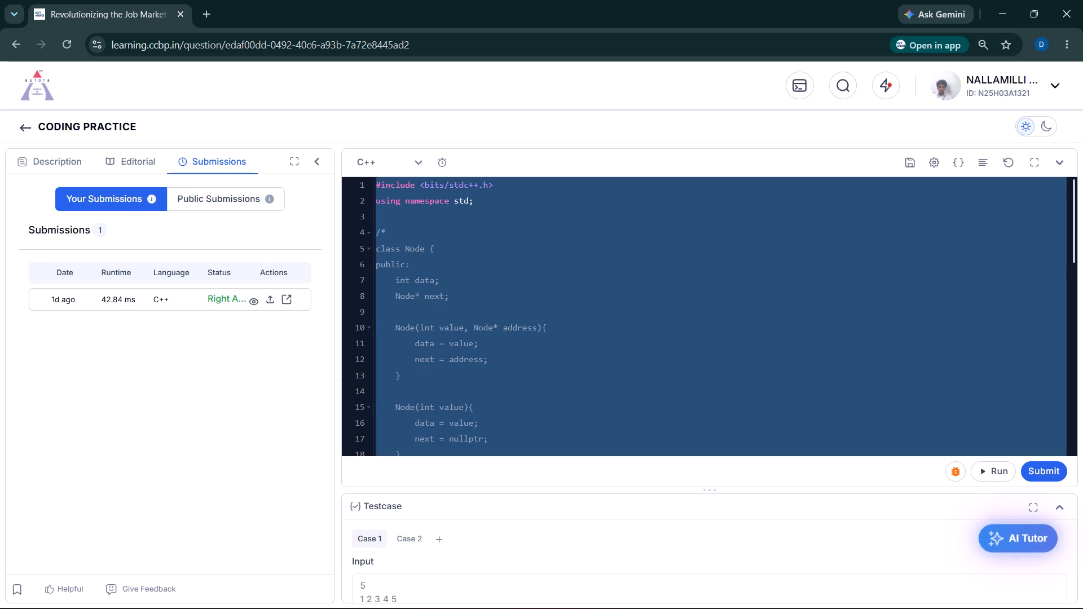
pyautogui.hotkey('ctrl', 'v')
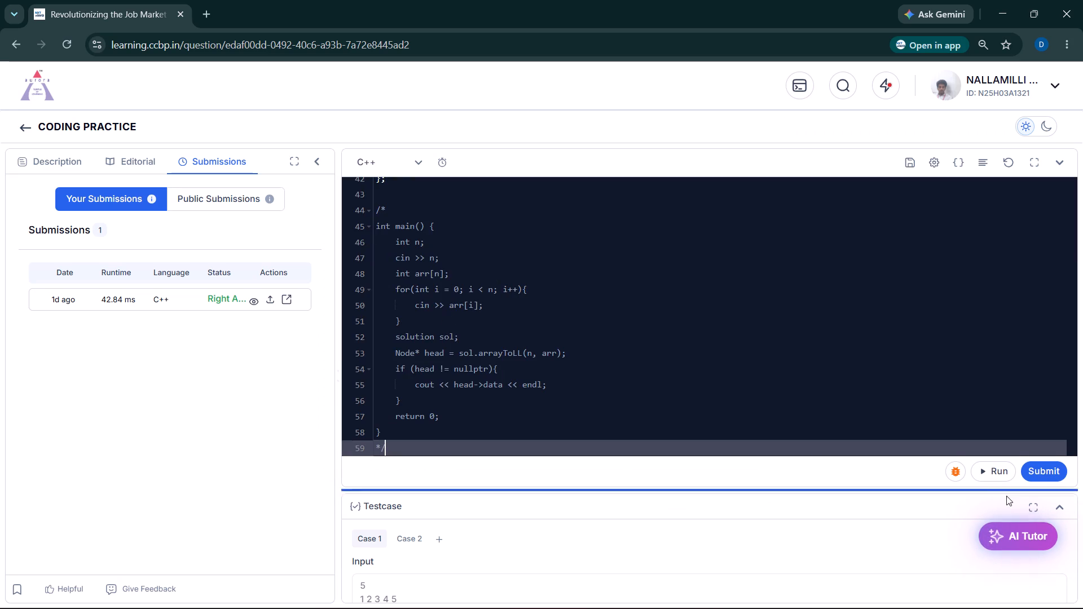
# Run the Convert Array To Linked List code against the sample test cases.
pyautogui.click(1003, 464)
# Delete the commented-out Node class block above class solution in the Convert Array To Linked List code.
pyautogui.scroll(5, 827, 297)
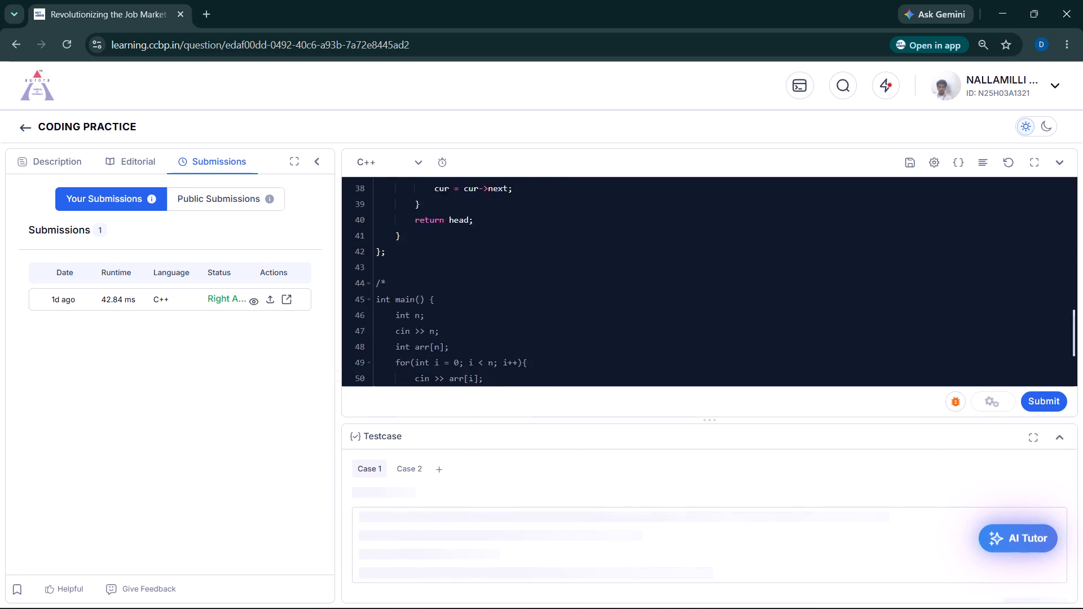
pyautogui.scroll(9, 827, 297)
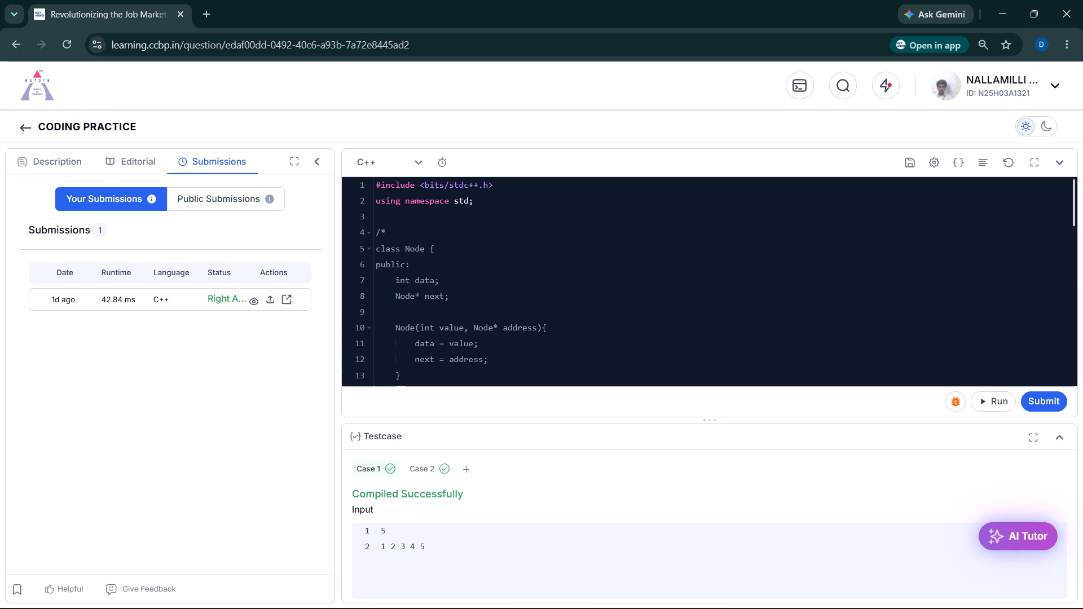
pyautogui.scroll(-3, 552, 298)
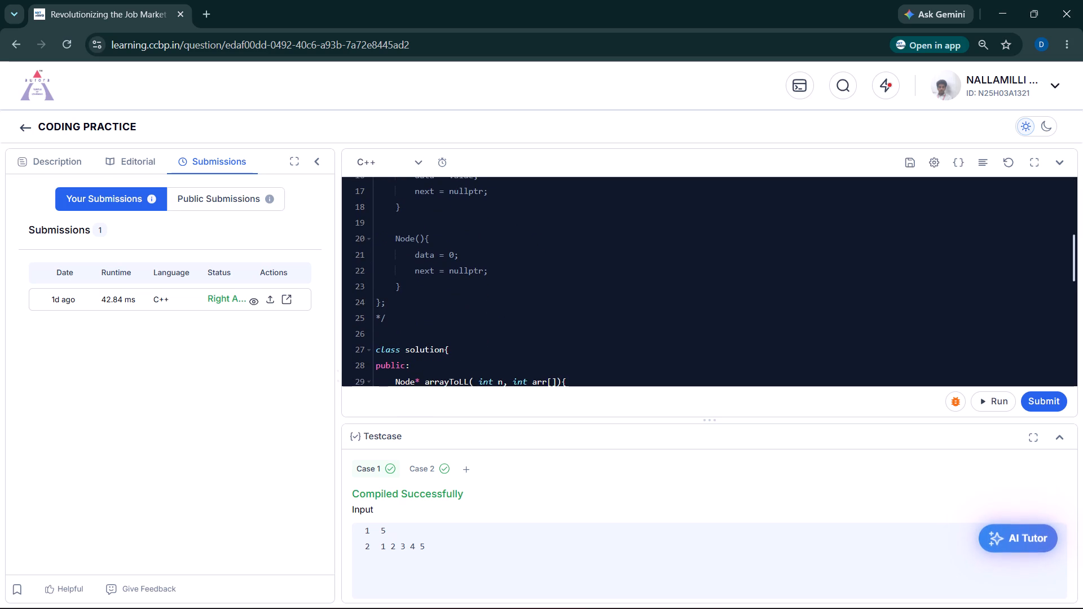
pyautogui.moveTo(405, 316); pyautogui.dragTo(382, 311)
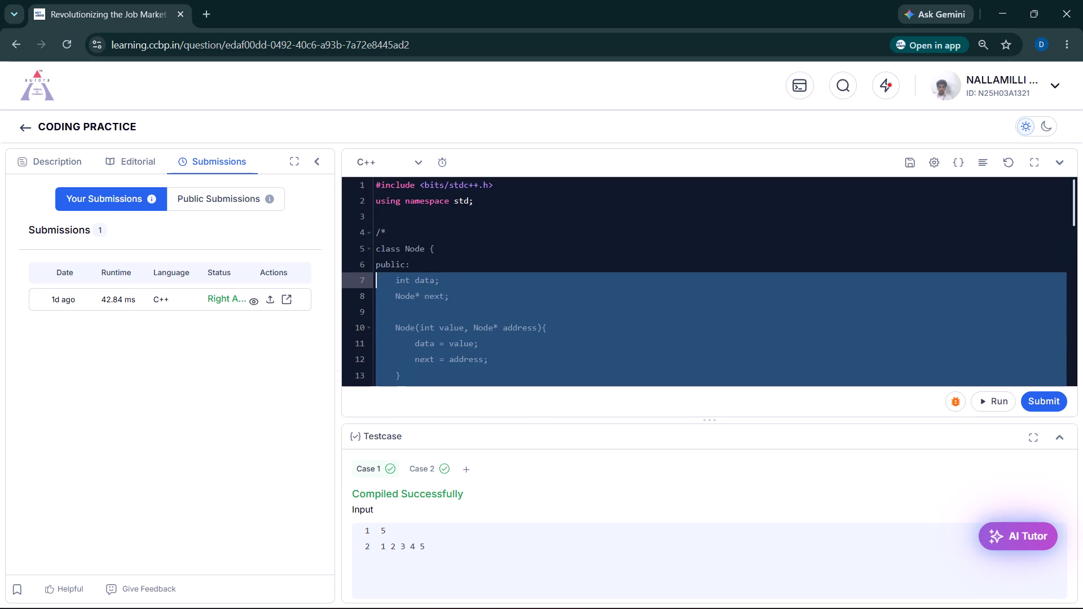
pyautogui.moveTo(382, 311); pyautogui.dragTo(363, 219)
pyautogui.press('BackSpace')
# Delete the commented-out main function at the end of the Convert Array To Linked List code.
pyautogui.scroll(-1, 450, 268)
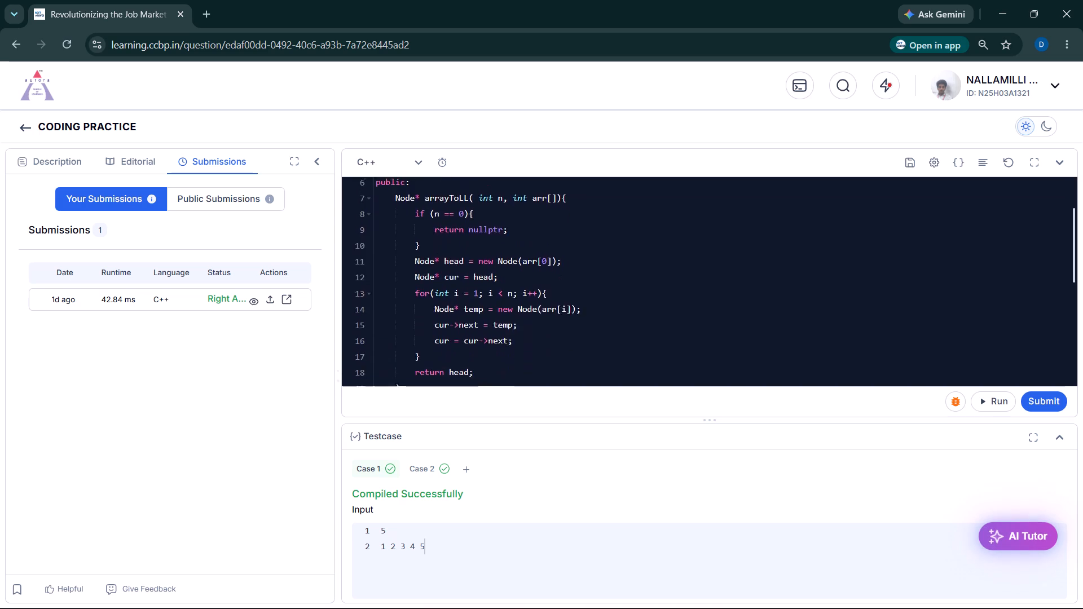
pyautogui.scroll(-2, 450, 268)
pyautogui.scroll(-4, 473, 343)
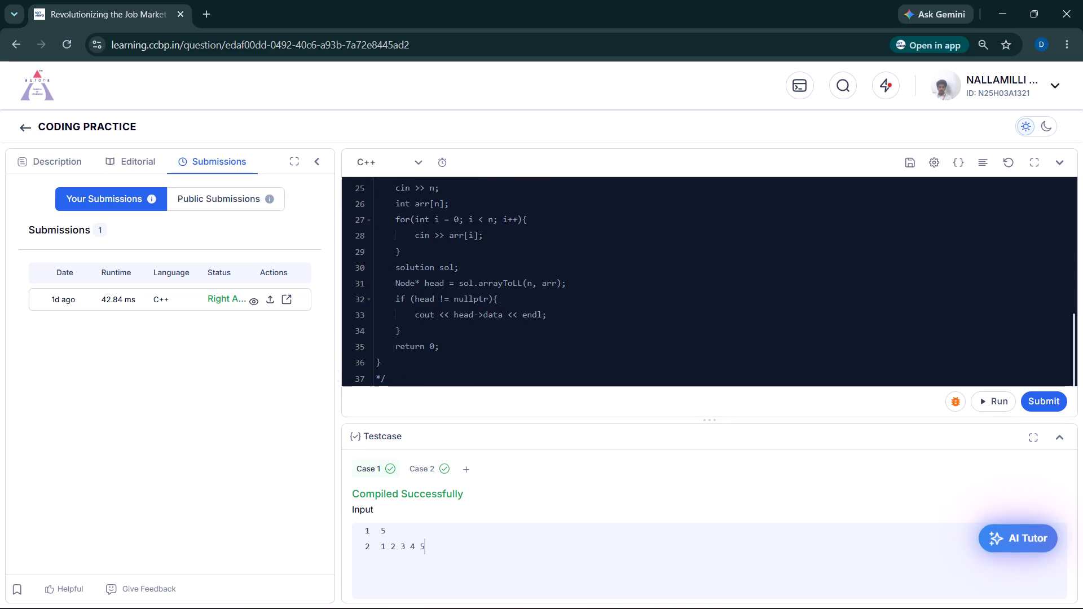
pyautogui.moveTo(393, 382); pyautogui.dragTo(372, 273)
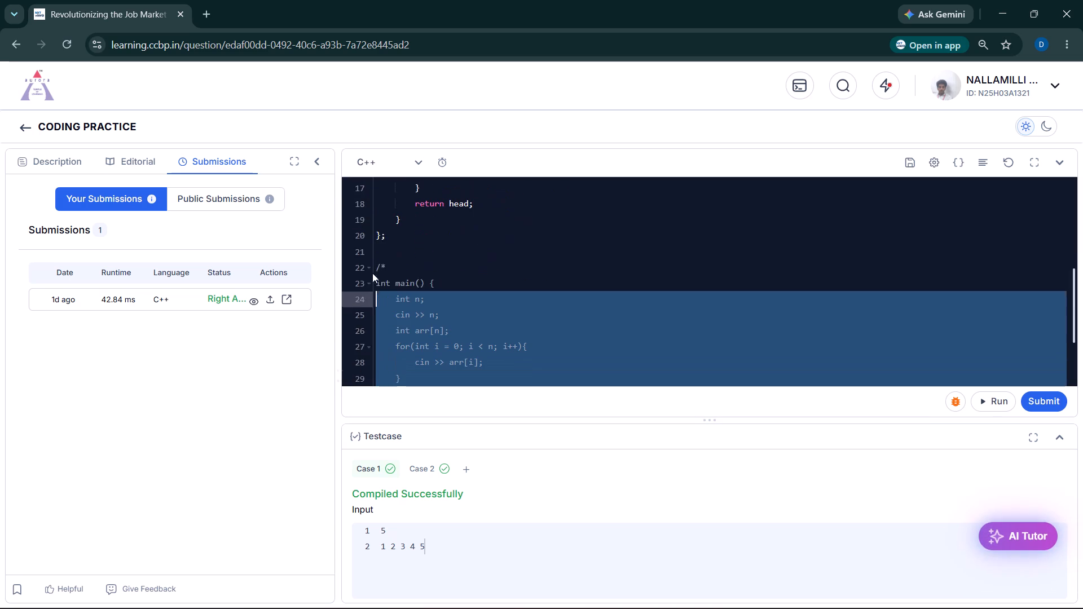
pyautogui.moveTo(372, 273); pyautogui.dragTo(363, 263)
pyautogui.press('BackSpace')
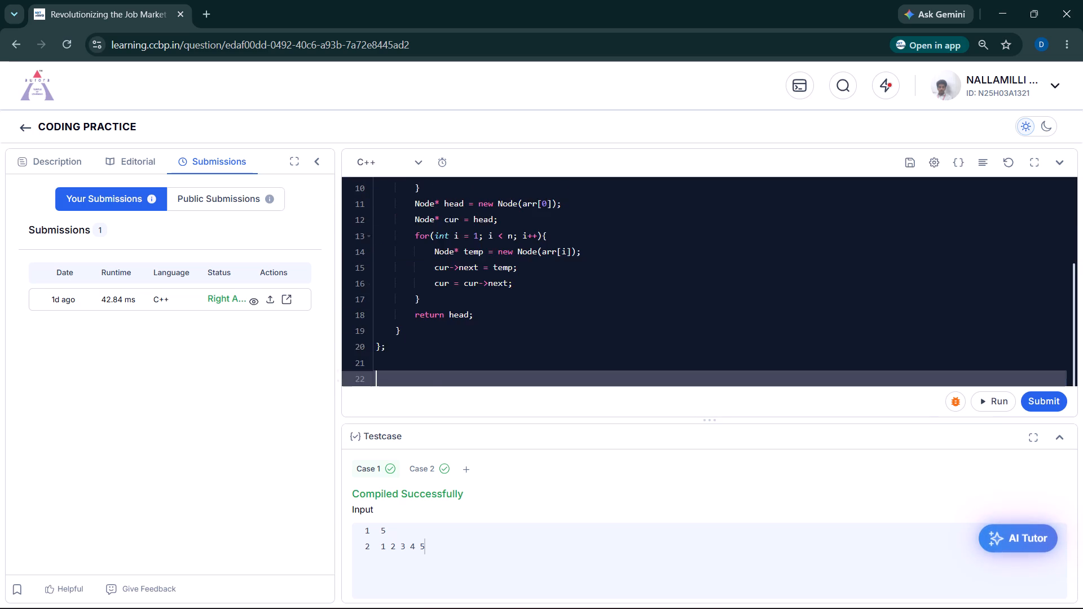
# Enlarge the code area, show the problem description, and copy a full-screen screenshot with the code and test case results.
pyautogui.scroll(5, 363, 263)
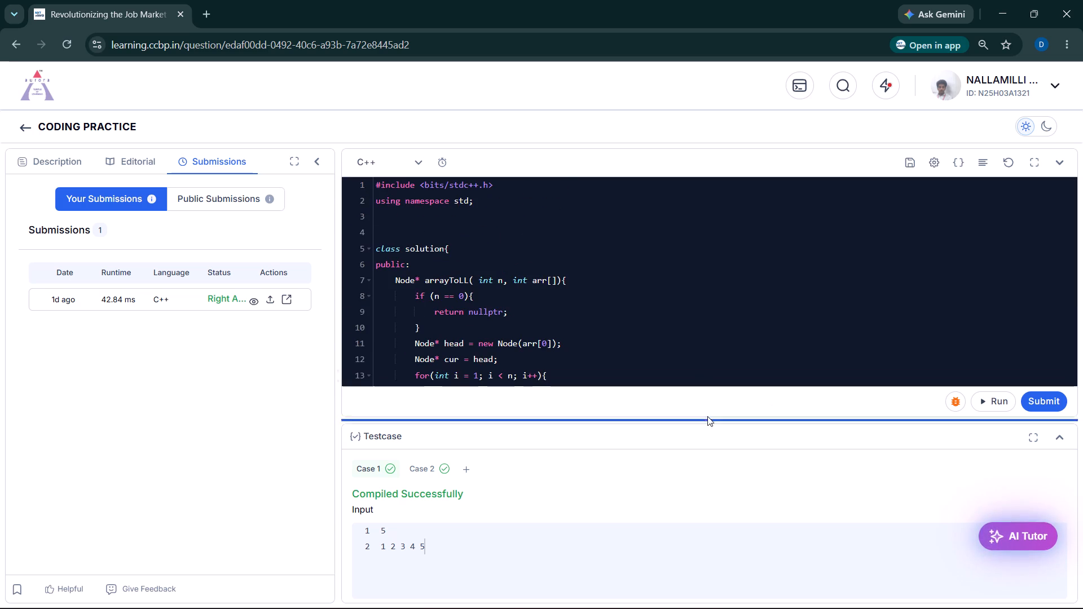
pyautogui.moveTo(707, 416); pyautogui.dragTo(711, 567)
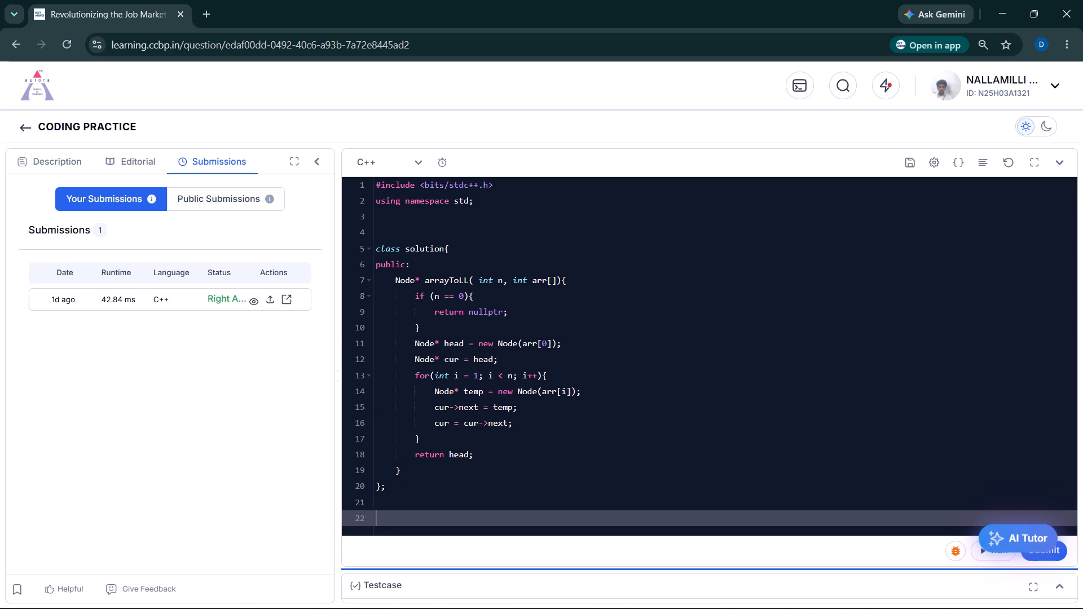
pyautogui.moveTo(711, 567); pyautogui.dragTo(708, 524)
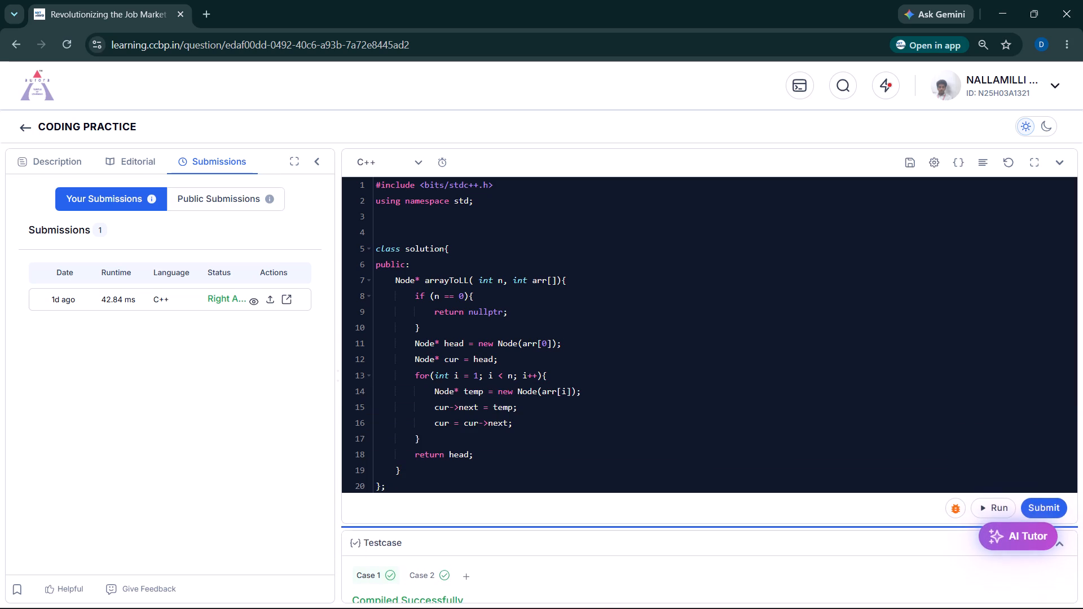
pyautogui.moveTo(708, 524); pyautogui.dragTo(702, 481)
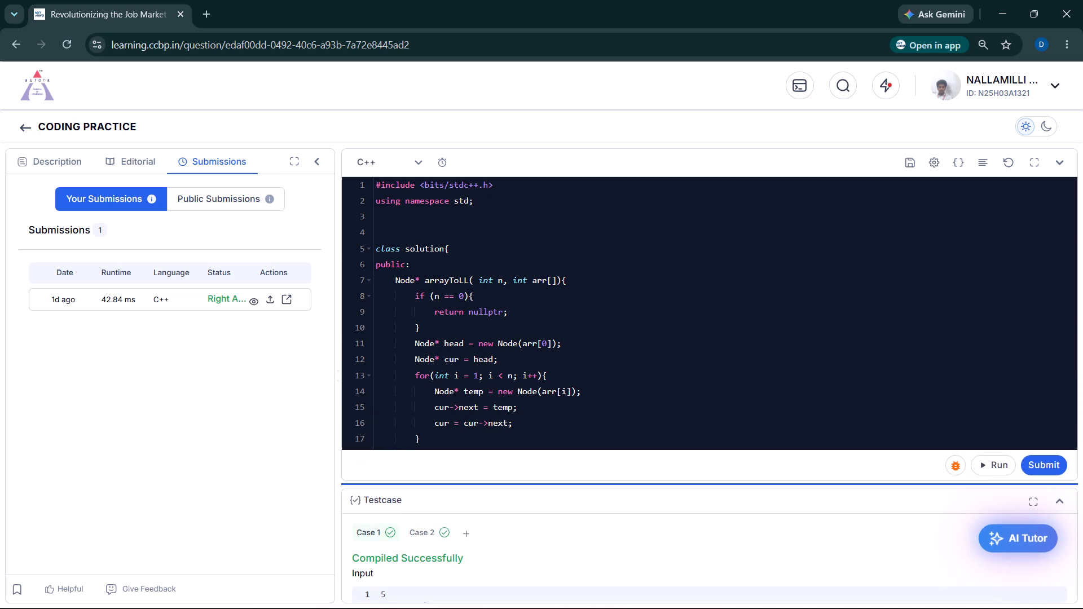
pyautogui.moveTo(702, 481); pyautogui.dragTo(701, 482)
pyautogui.click(64, 154)
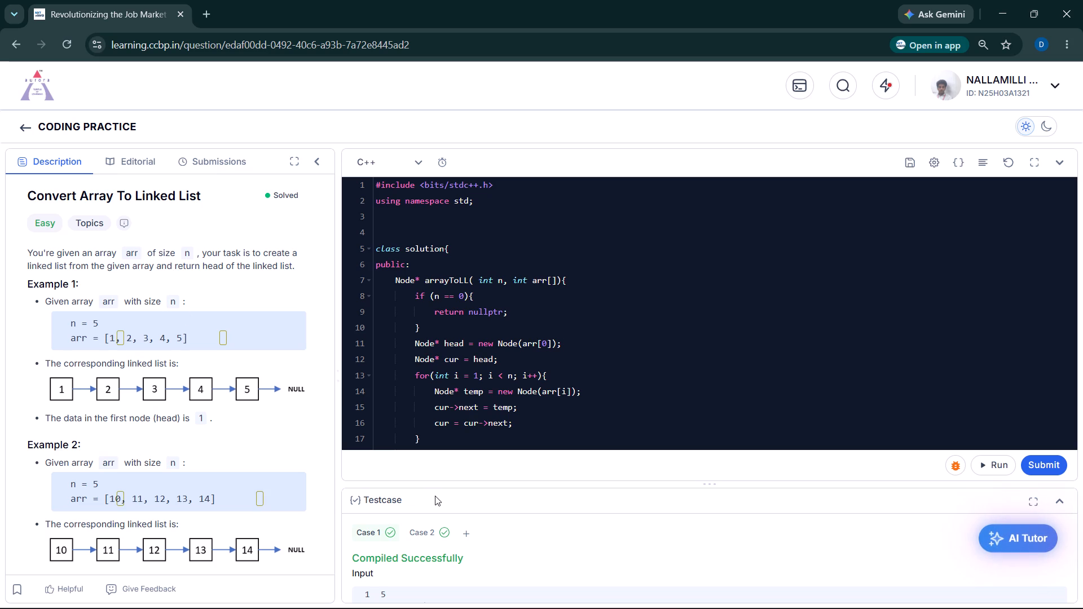
pyautogui.press('Print')
pyautogui.moveTo(0, 0); pyautogui.dragTo(945, 608)
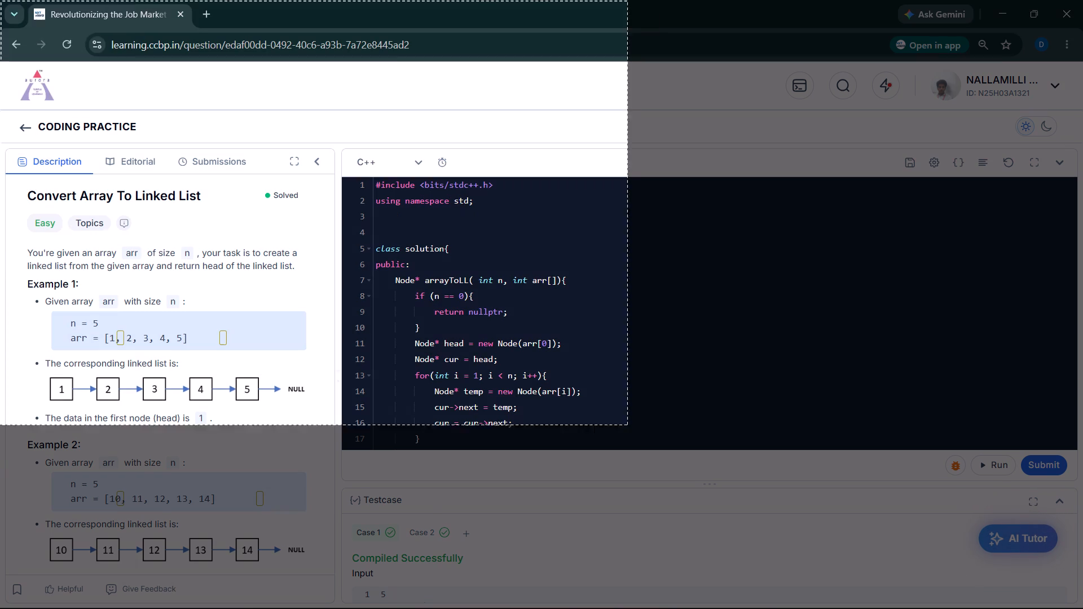
pyautogui.moveTo(945, 608); pyautogui.dragTo(1082, 608)
pyautogui.hotkey('ctrl', 'c')
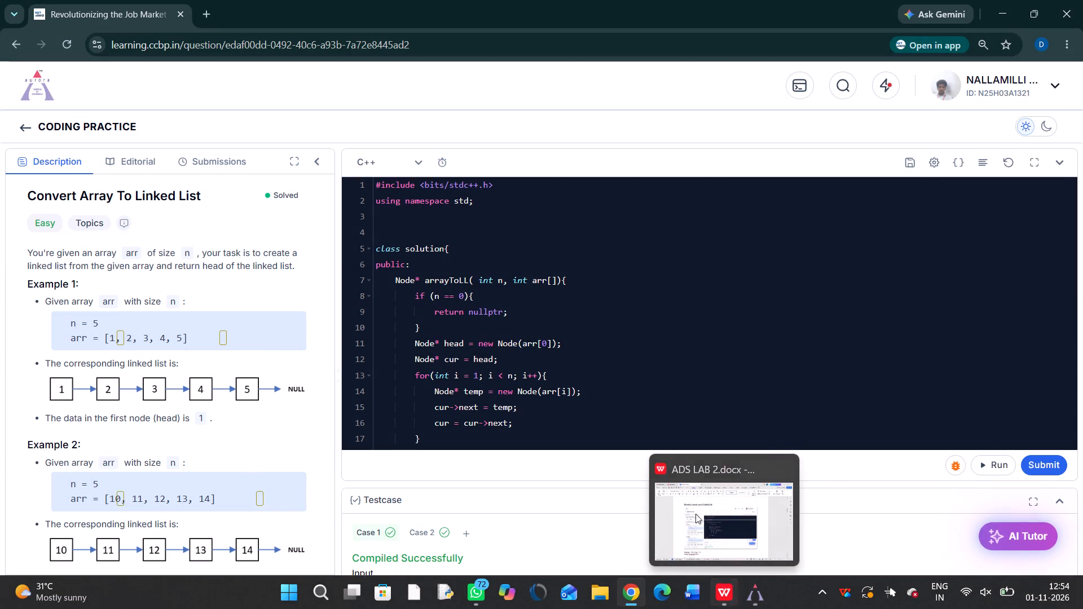
# Switch to ADS LAB 2.docx in WPS Office and replace the Question 1 picture with the copied screenshot.
pyautogui.click(693, 503)
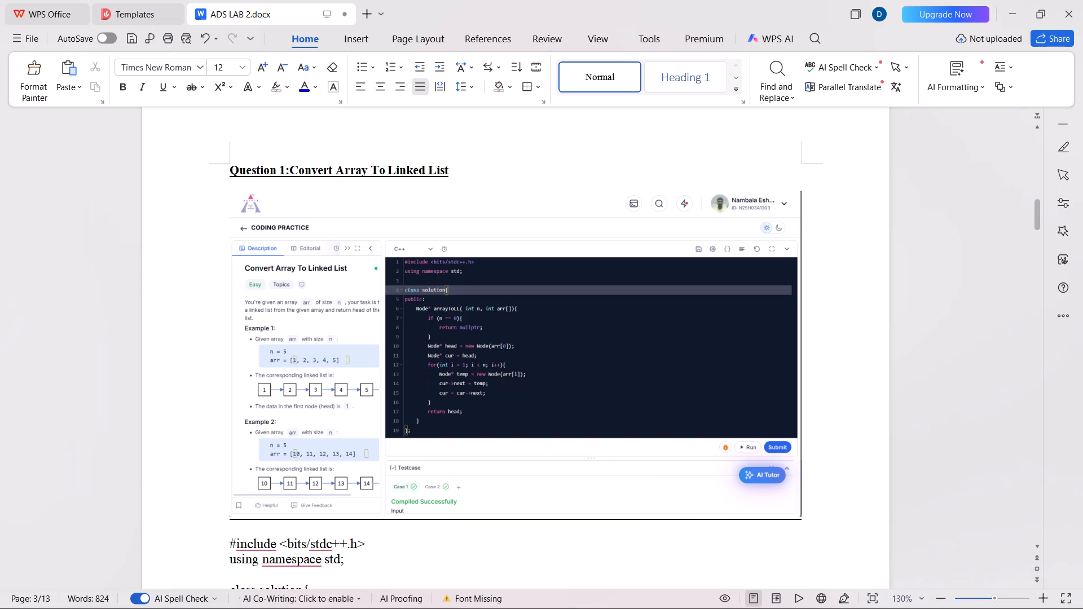
pyautogui.click(574, 427)
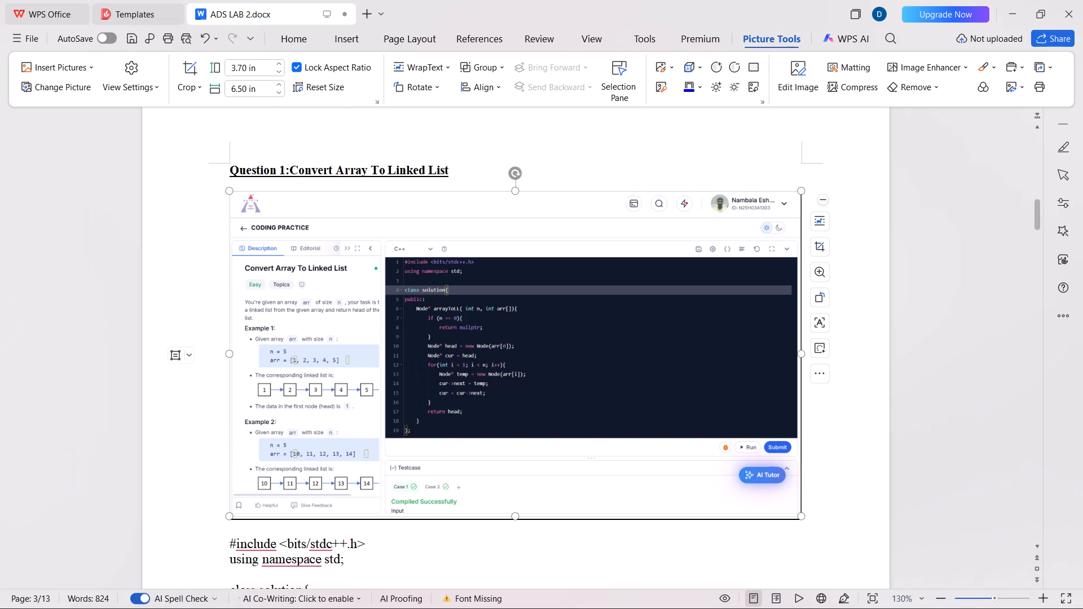
pyautogui.press('BackSpace')
pyautogui.hotkey('ctrl', 'v')
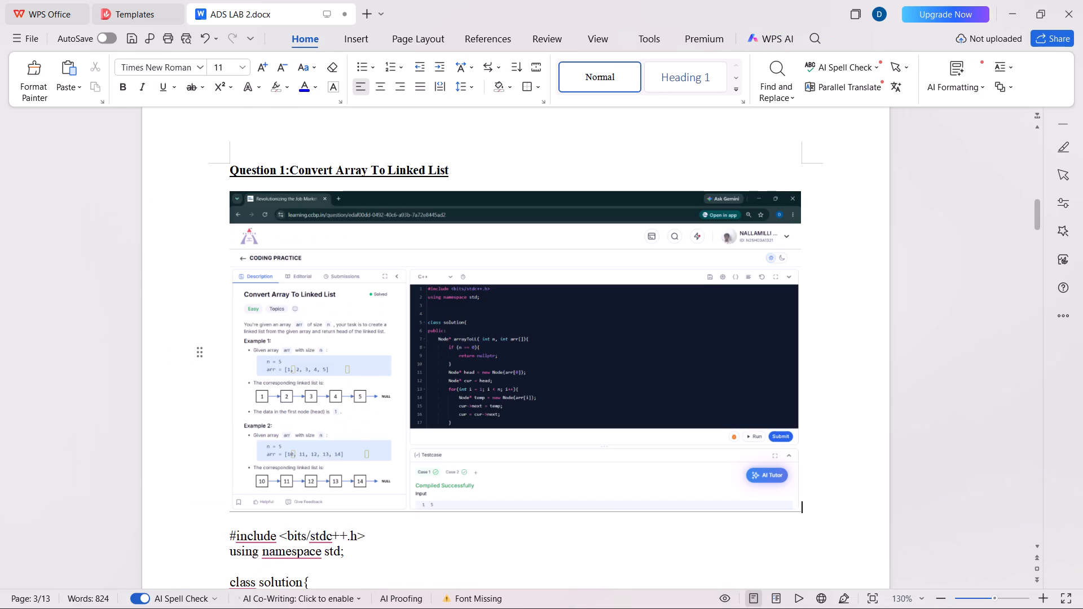
# Check Question 2 in the report, then switch to Chrome and open the Linked List Traversal problem from the Coding Practice list.
pyautogui.scroll(-1, 574, 427)
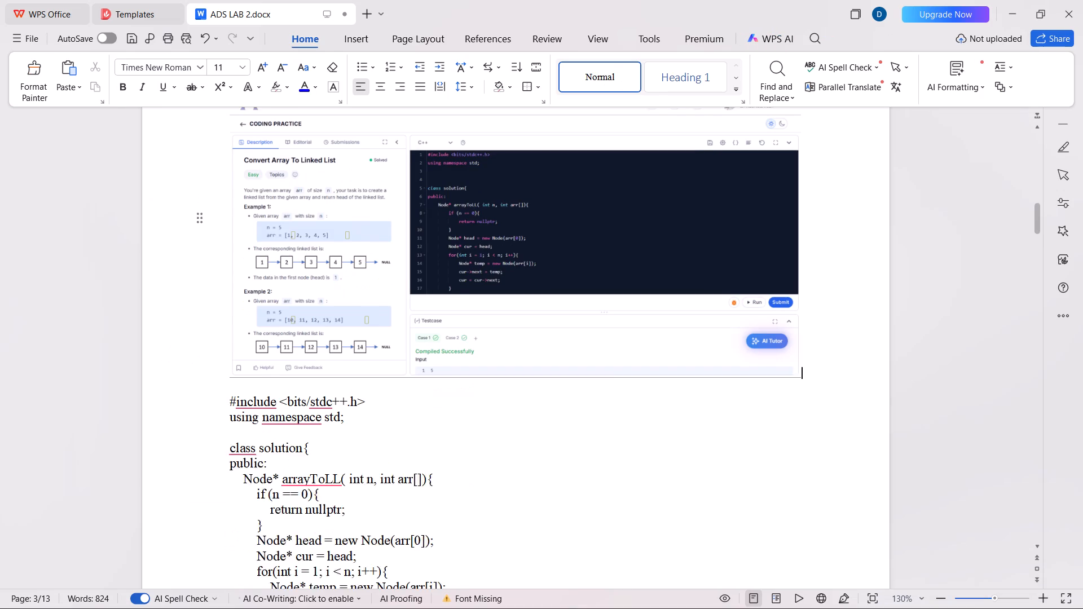
pyautogui.scroll(-4, 574, 427)
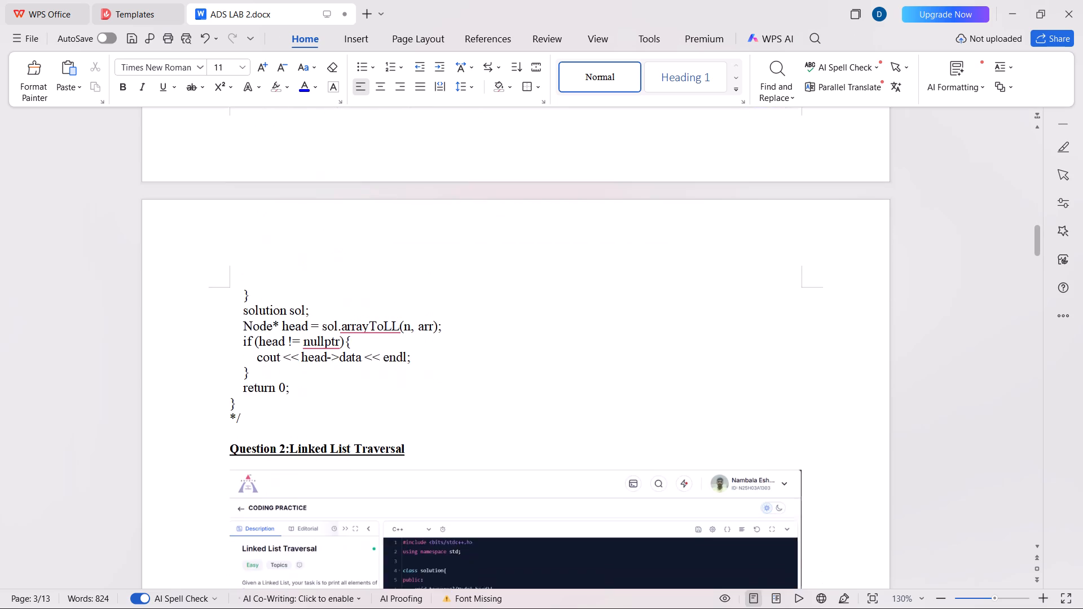
pyautogui.scroll(-4, 574, 427)
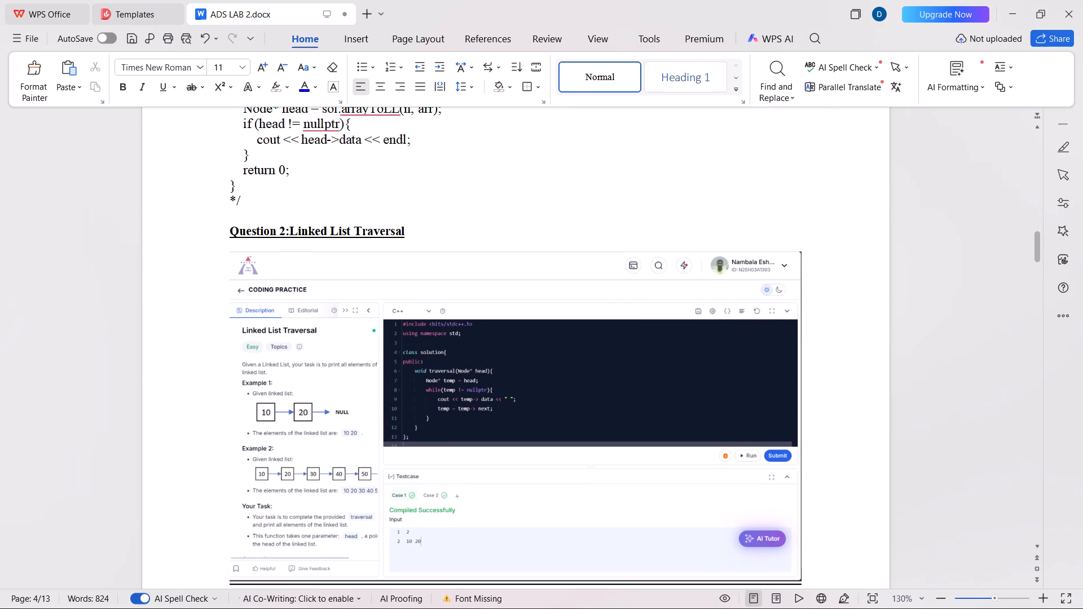
pyautogui.click(604, 521)
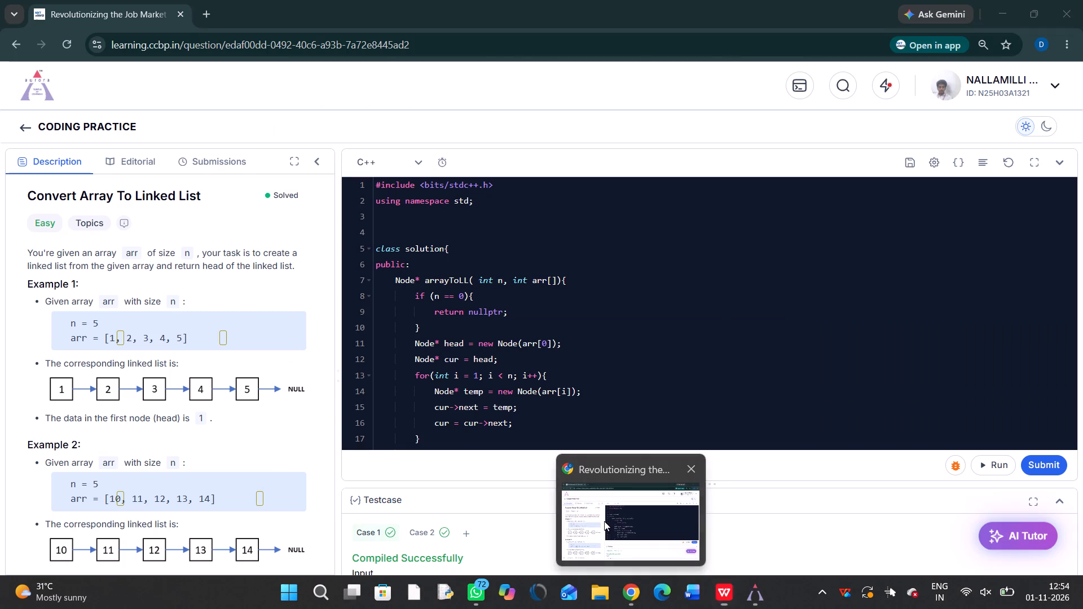
pyautogui.click(27, 127)
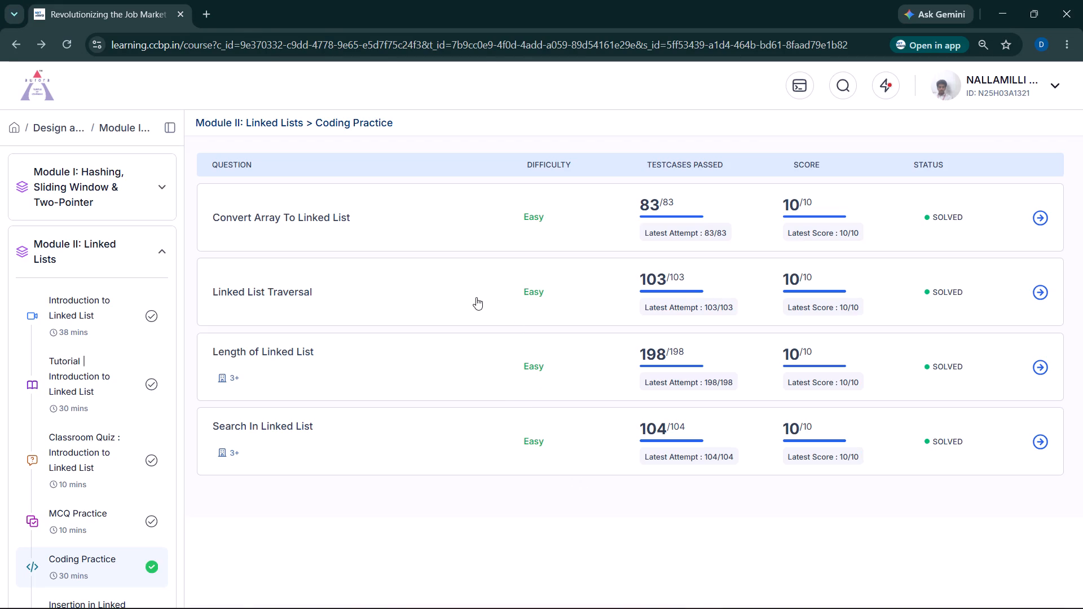
pyautogui.click(478, 300)
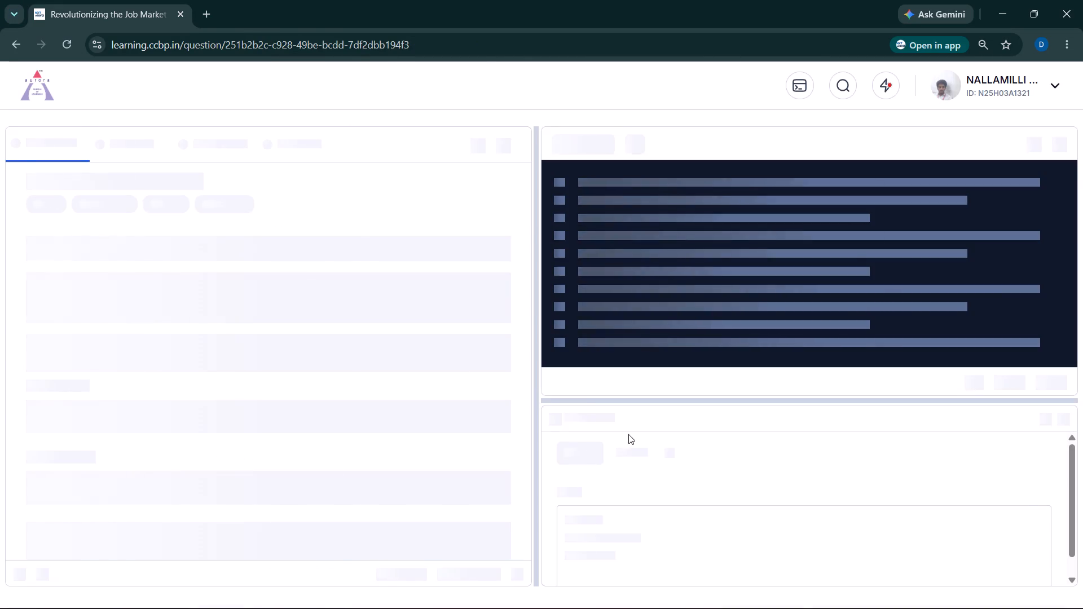
# Run the Linked List Traversal code against the sample test cases.
pyautogui.scroll(-6, 568, 442)
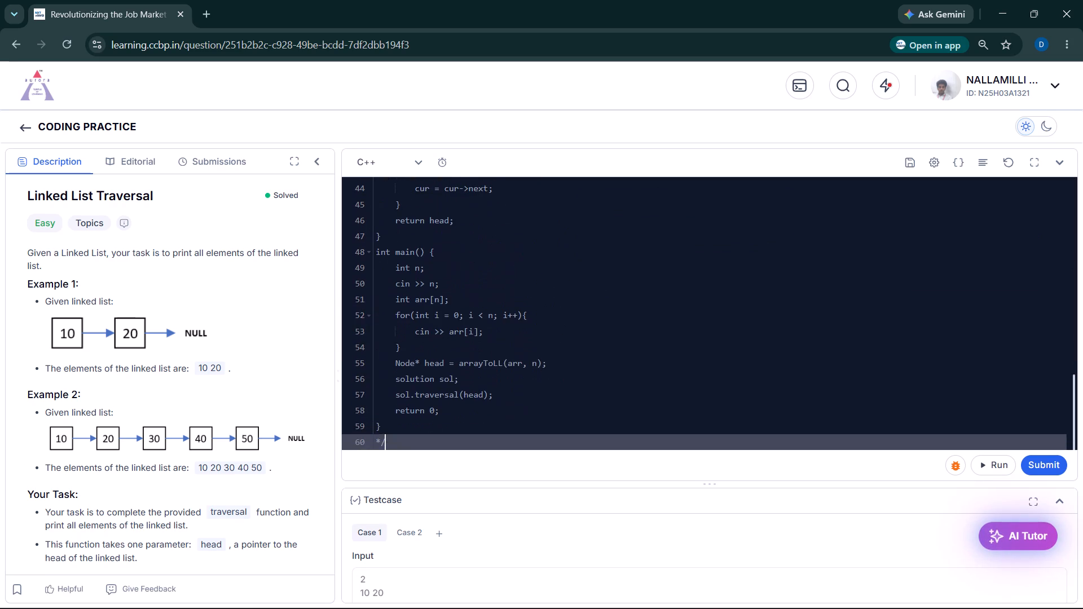
pyautogui.click(1003, 469)
# Delete the commented-out block containing arrayToLL and main at the end of the Linked List Traversal code.
pyautogui.scroll(-4, 689, 330)
pyautogui.moveTo(415, 376); pyautogui.dragTo(332, 313)
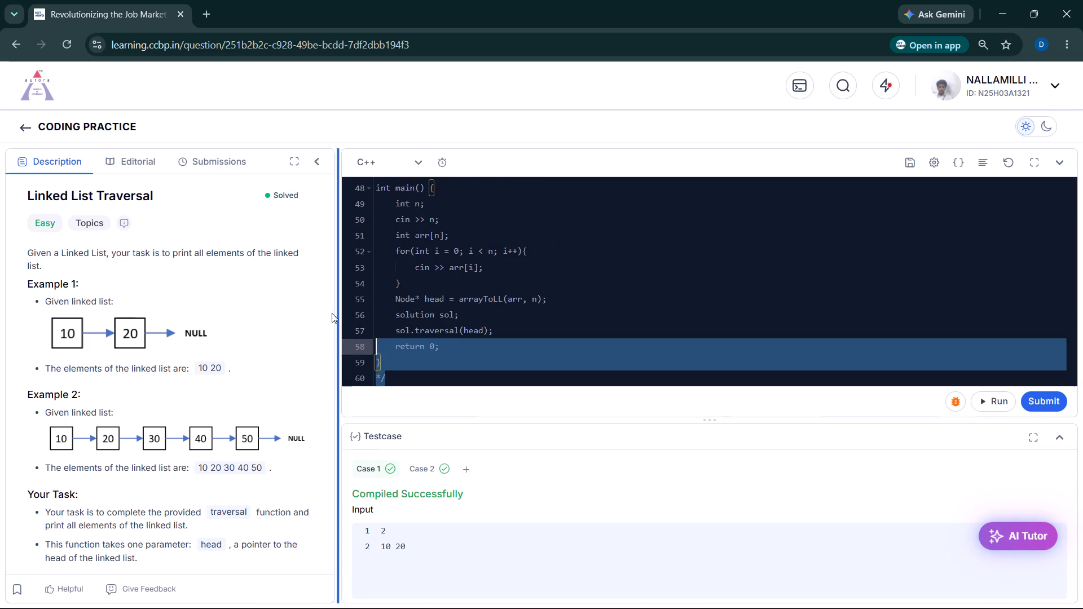
pyautogui.moveTo(332, 313); pyautogui.dragTo(322, 166)
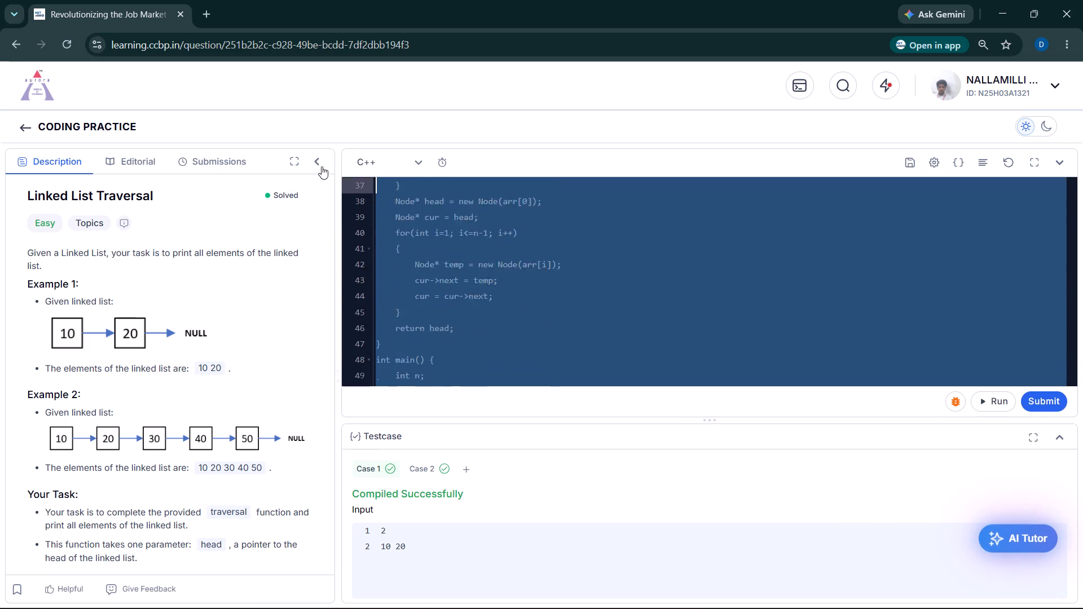
pyautogui.moveTo(322, 166); pyautogui.dragTo(334, 267)
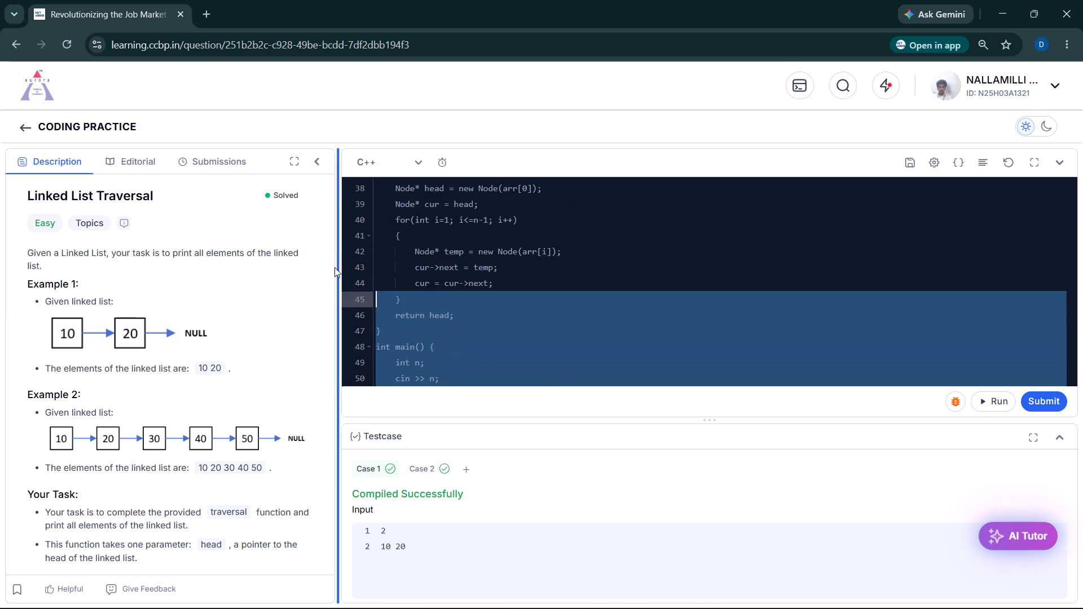
pyautogui.moveTo(334, 267); pyautogui.dragTo(341, 296)
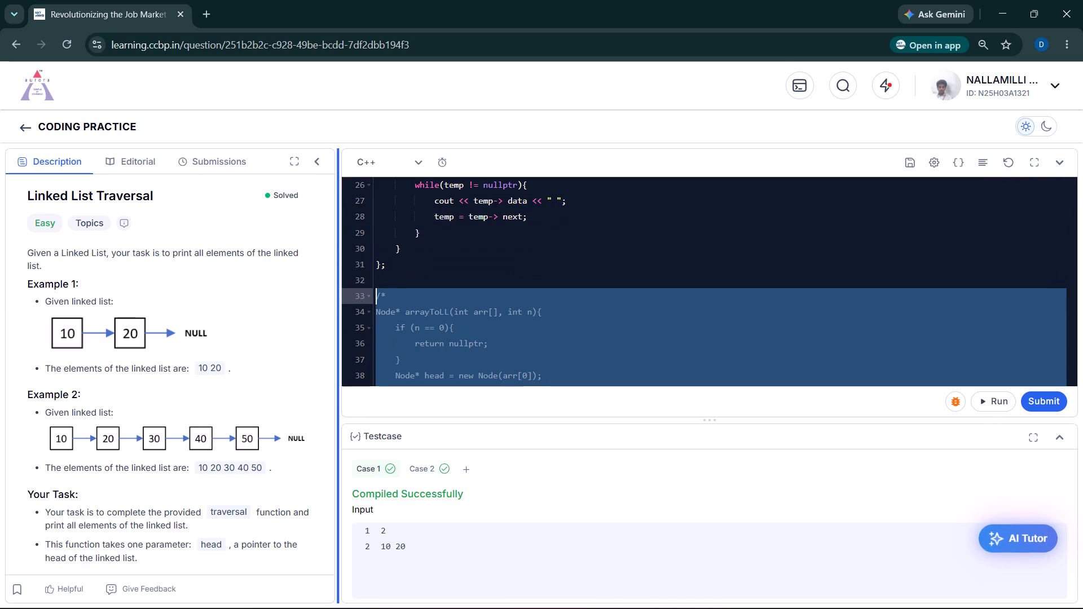
pyautogui.press('BackSpace')
# Delete the commented-out Node class block above class solution in the Linked List Traversal code.
pyautogui.scroll(3, 341, 296)
pyautogui.scroll(1, 531, 261)
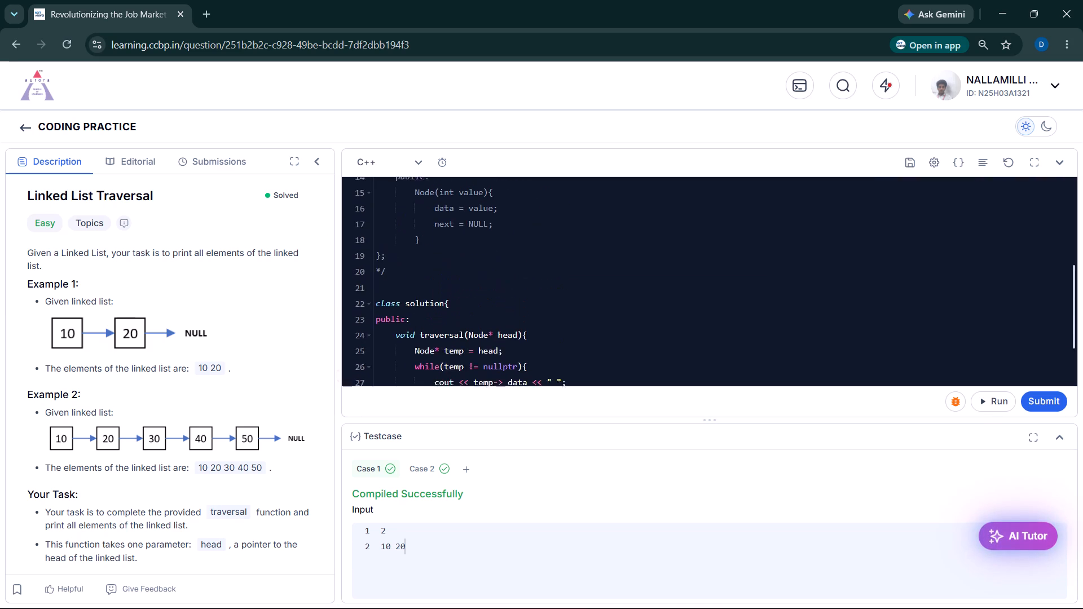
pyautogui.scroll(1, 531, 261)
pyautogui.moveTo(395, 347); pyautogui.dragTo(413, 347)
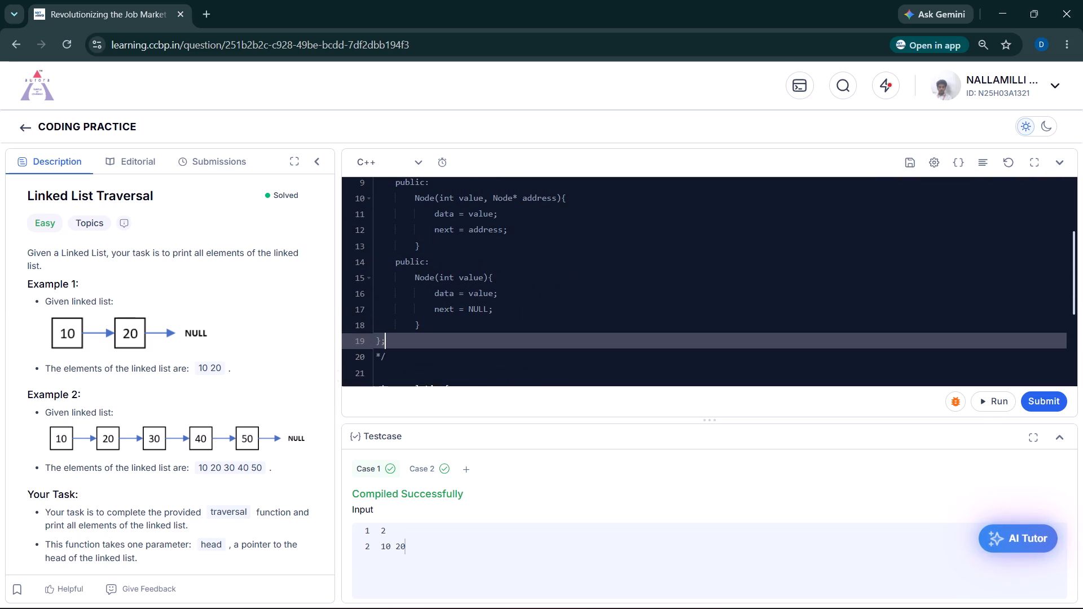
pyautogui.moveTo(413, 347); pyautogui.dragTo(410, 350)
pyautogui.moveTo(410, 350); pyautogui.dragTo(338, 237)
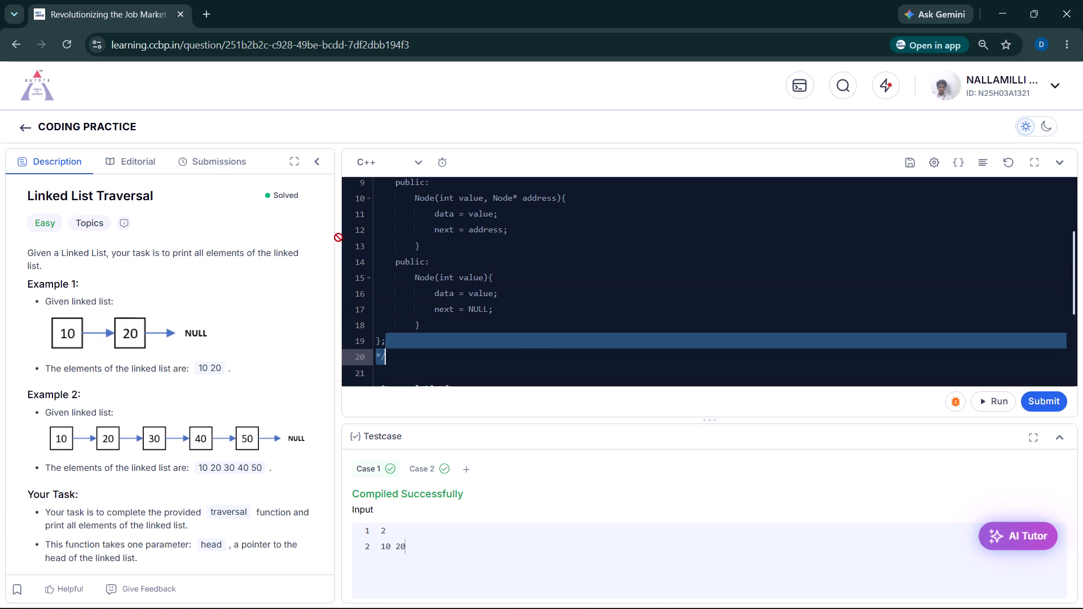
pyautogui.moveTo(338, 237); pyautogui.dragTo(338, 240)
pyautogui.click(538, 344)
pyautogui.moveTo(404, 357); pyautogui.dragTo(349, 237)
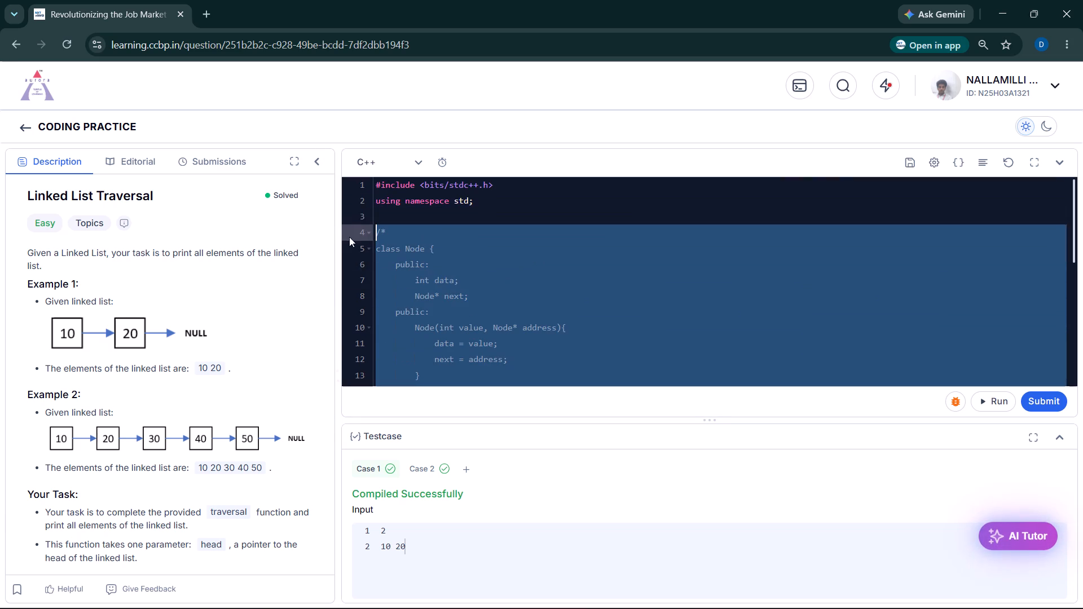
pyautogui.moveTo(349, 237); pyautogui.dragTo(343, 220)
pyautogui.press('BackSpace')
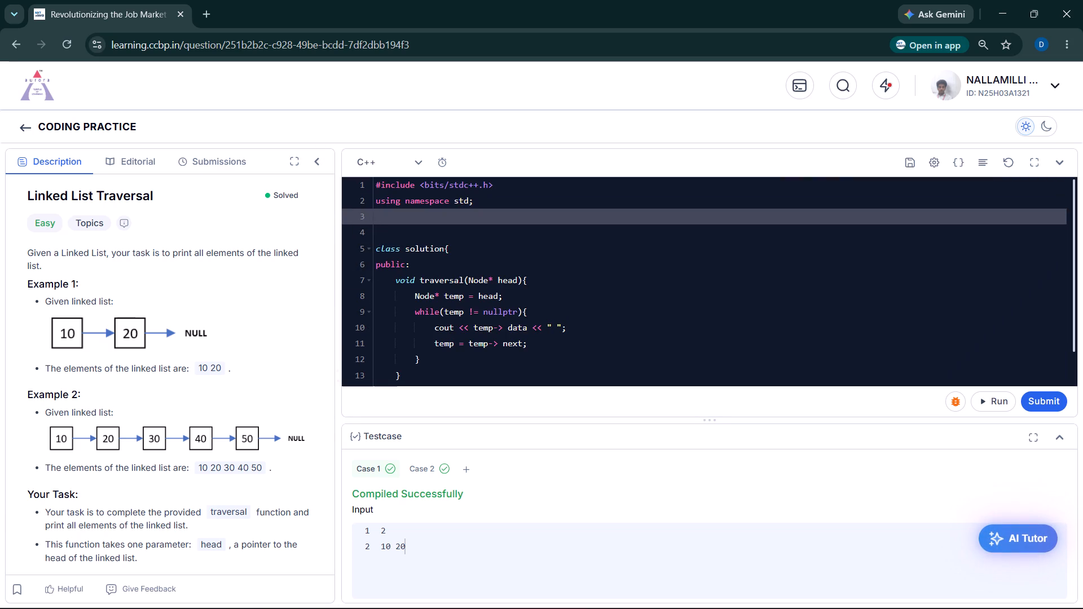
pyautogui.moveTo(397, 241); pyautogui.dragTo(393, 240)
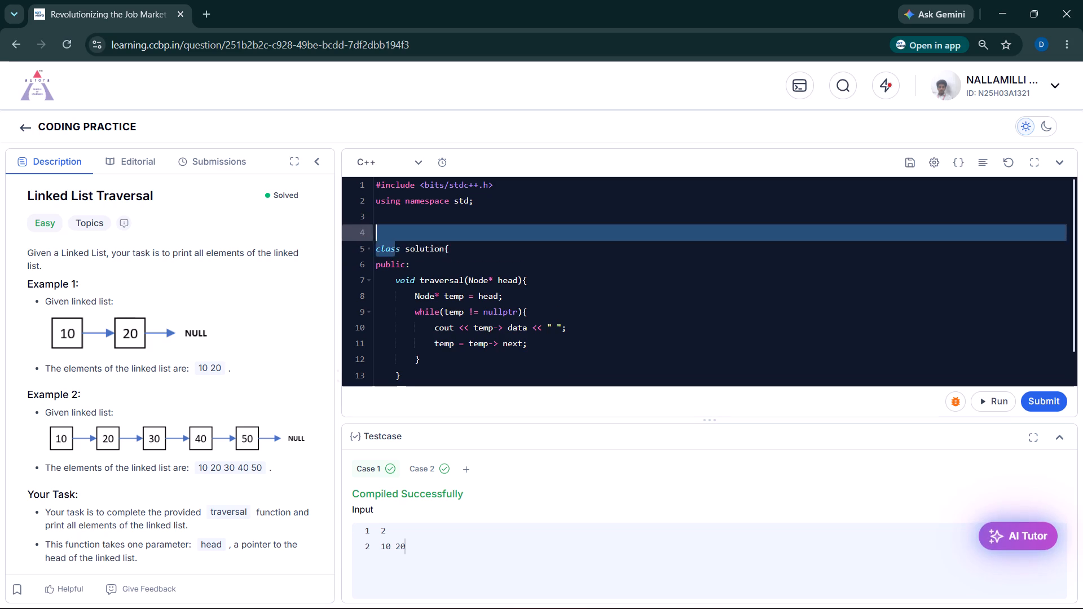
# Remove the blank lines between using namespace std and class solution in the Linked List Traversal code.
pyautogui.moveTo(393, 240); pyautogui.dragTo(378, 249)
pyautogui.click(378, 249)
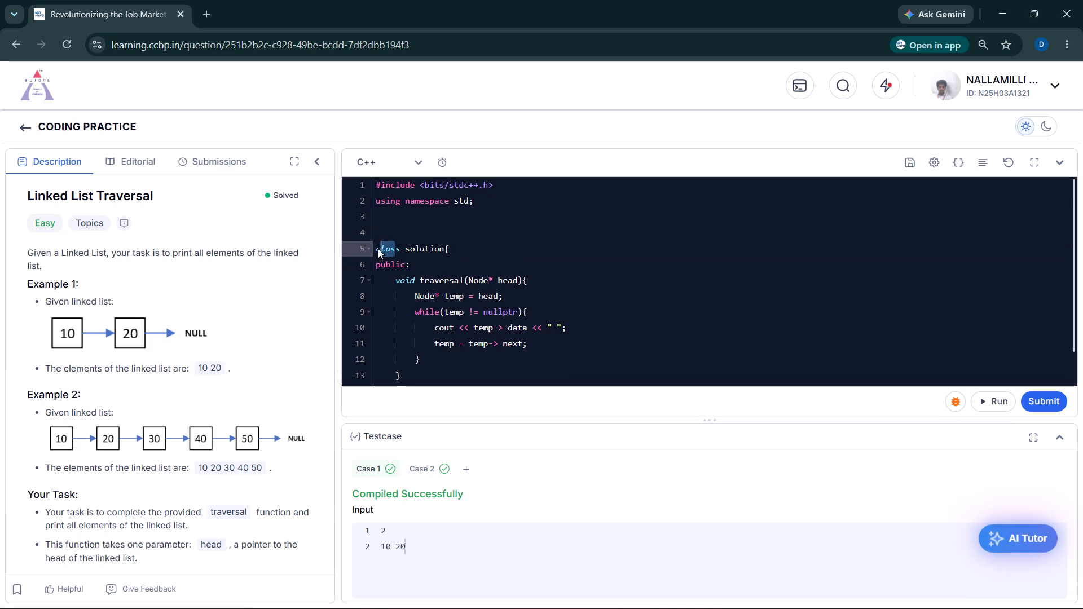
pyautogui.click(374, 249)
pyautogui.press('BackSpace')
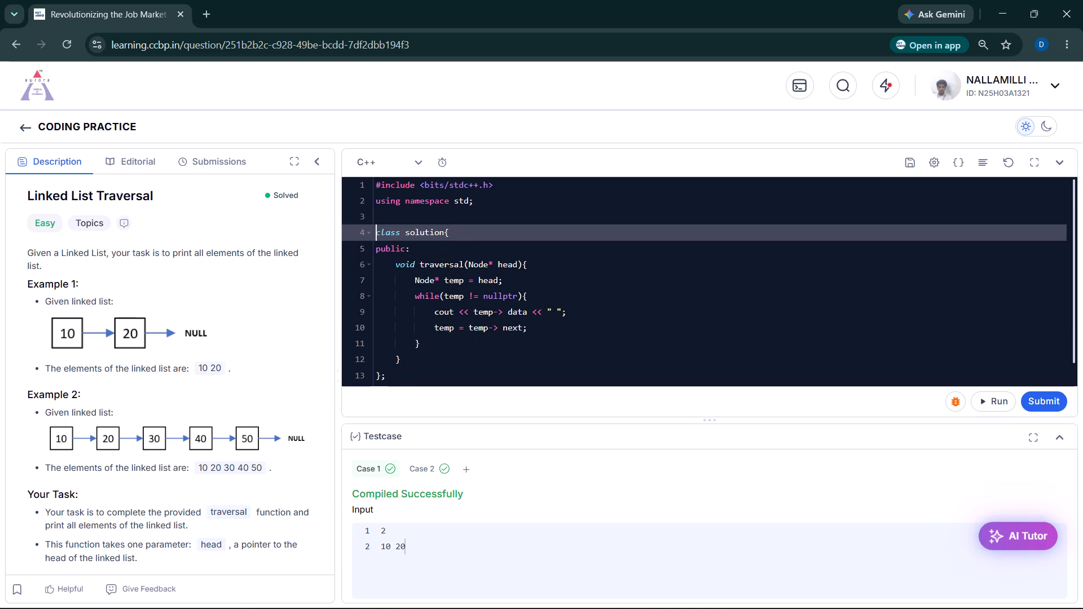
pyautogui.press('BackSpace')
# Run the cleaned-up Linked List Traversal code against the sample test cases.
pyautogui.scroll(-7, 527, 365)
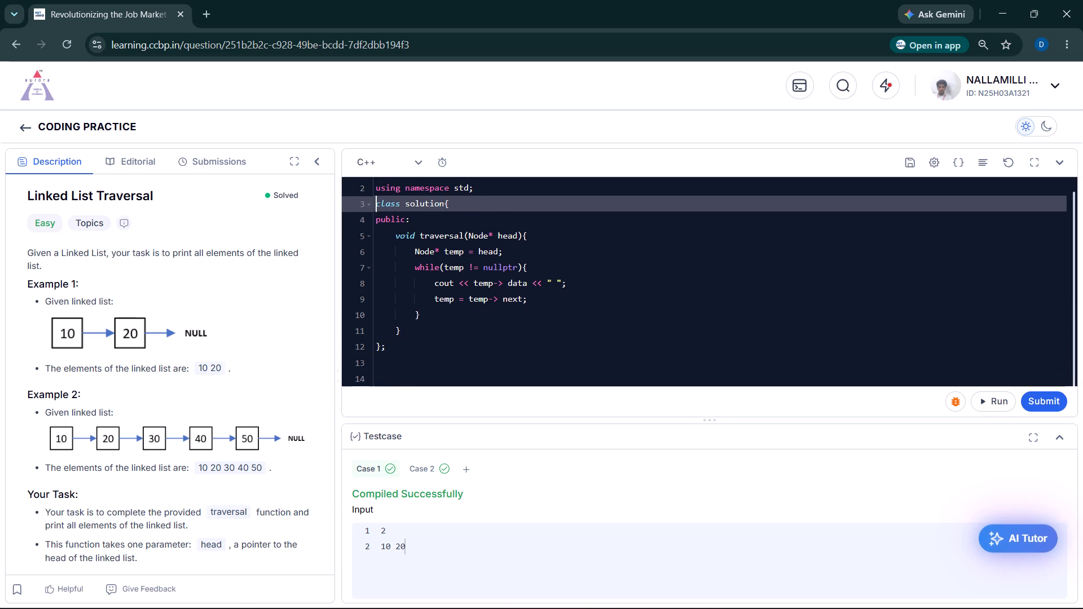
pyautogui.scroll(-1, 527, 365)
pyautogui.scroll(7, 527, 365)
pyautogui.scroll(1, 517, 288)
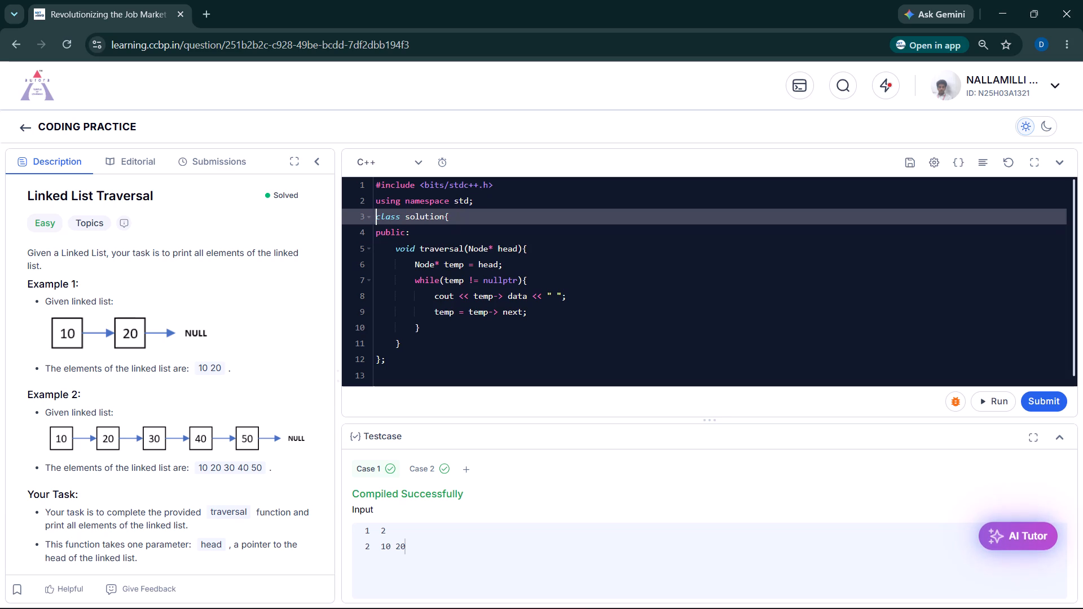
pyautogui.scroll(1, 517, 288)
pyautogui.moveTo(987, 416); pyautogui.dragTo(985, 406)
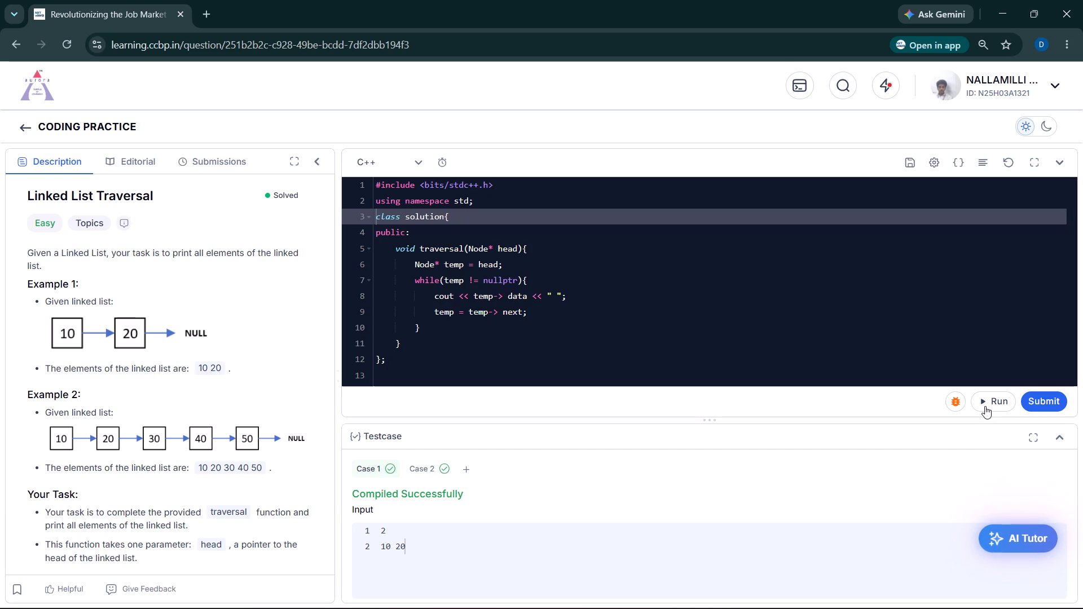
pyautogui.click(985, 406)
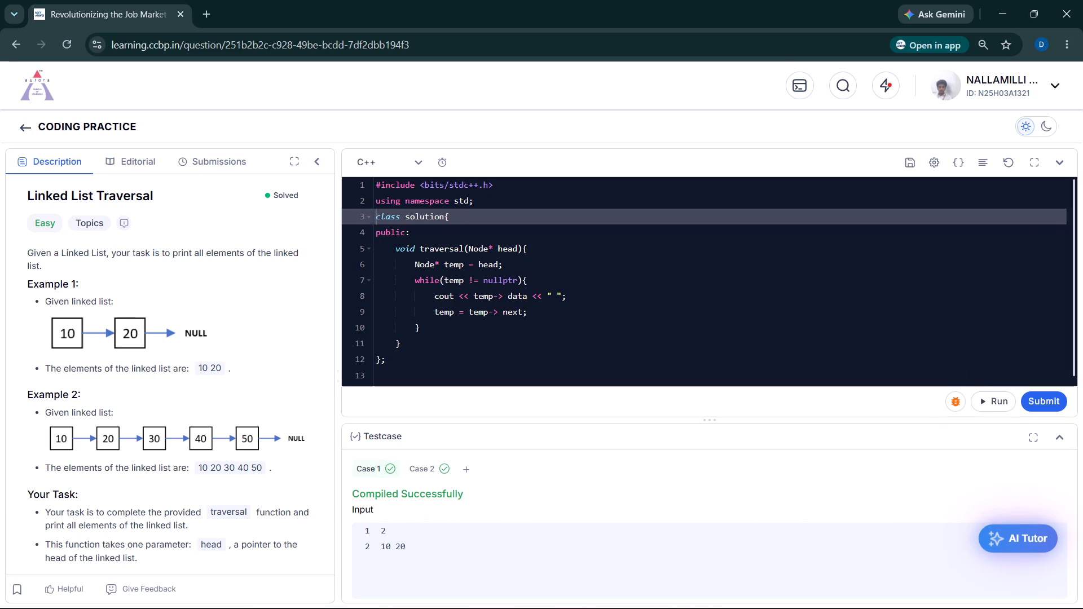
pyautogui.click(543, 120)
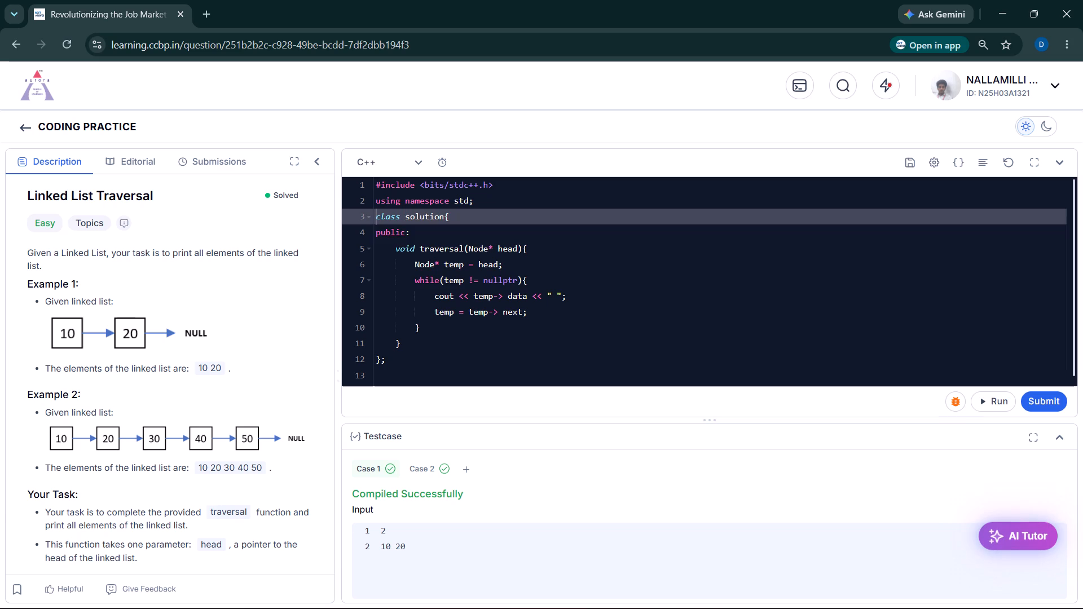
# Capture a full-screen screenshot of the Linked List Traversal solution with its test results and copy it.
pyautogui.click(584, 226)
pyautogui.click(429, 366)
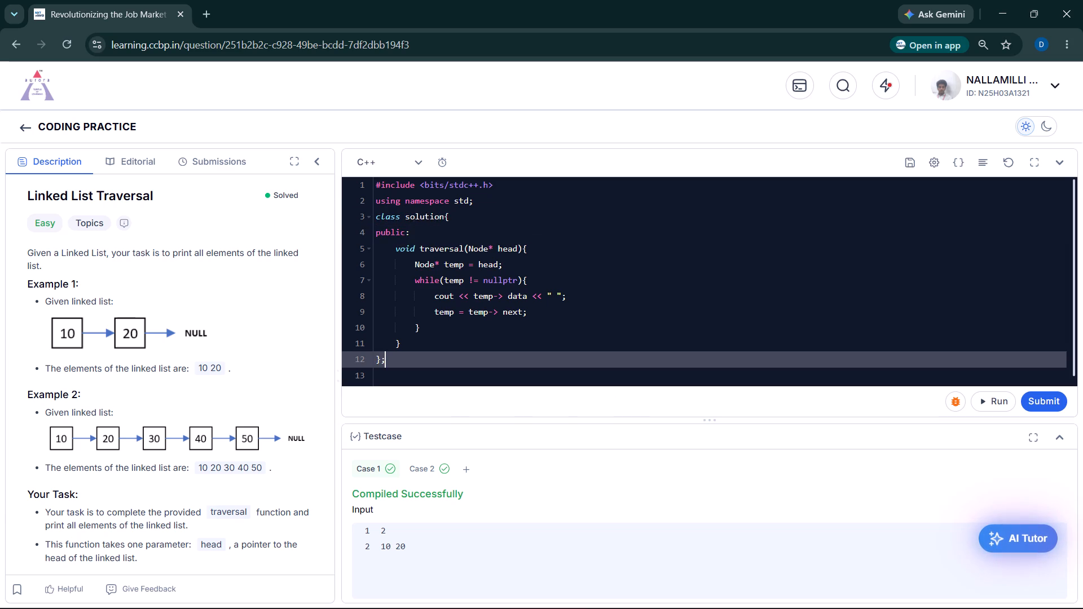
pyautogui.click(385, 384)
pyautogui.scroll(4, 385, 384)
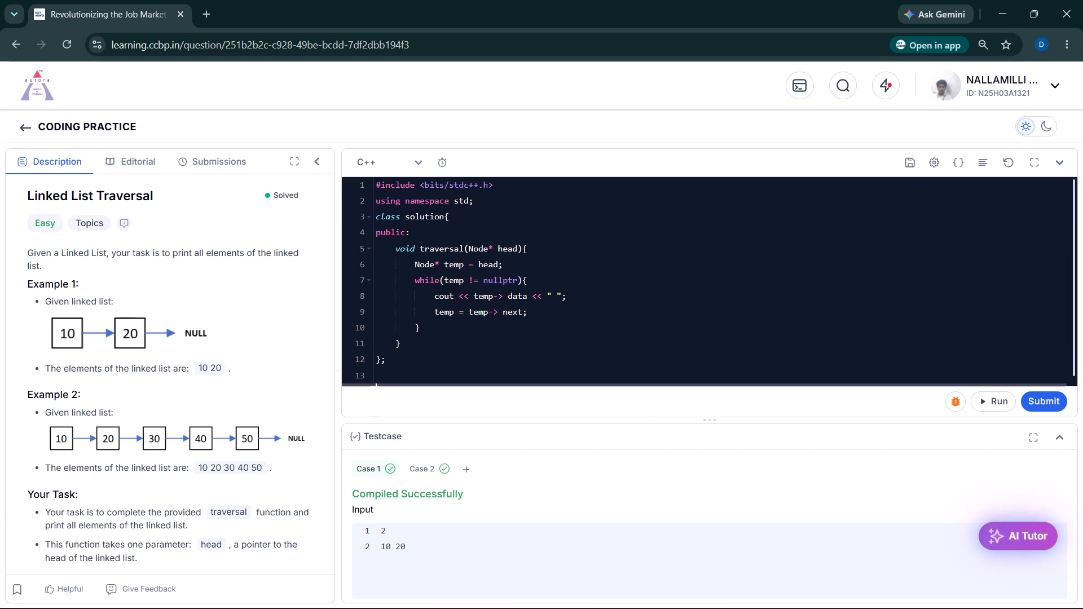
pyautogui.press('Print')
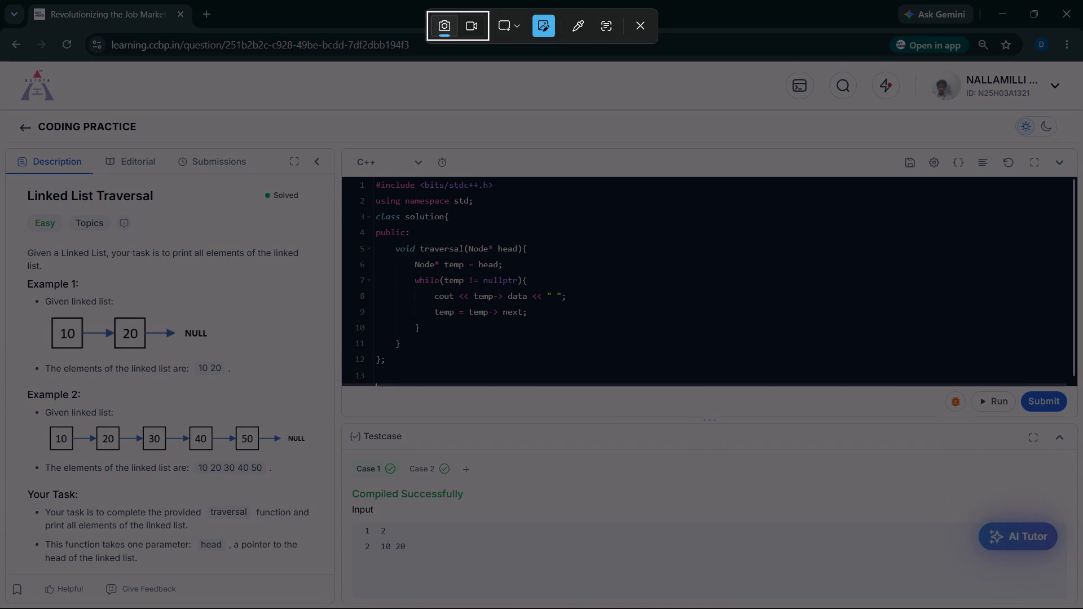
pyautogui.moveTo(0, 0); pyautogui.dragTo(1082, 608)
pyautogui.hotkey('ctrl', 'c')
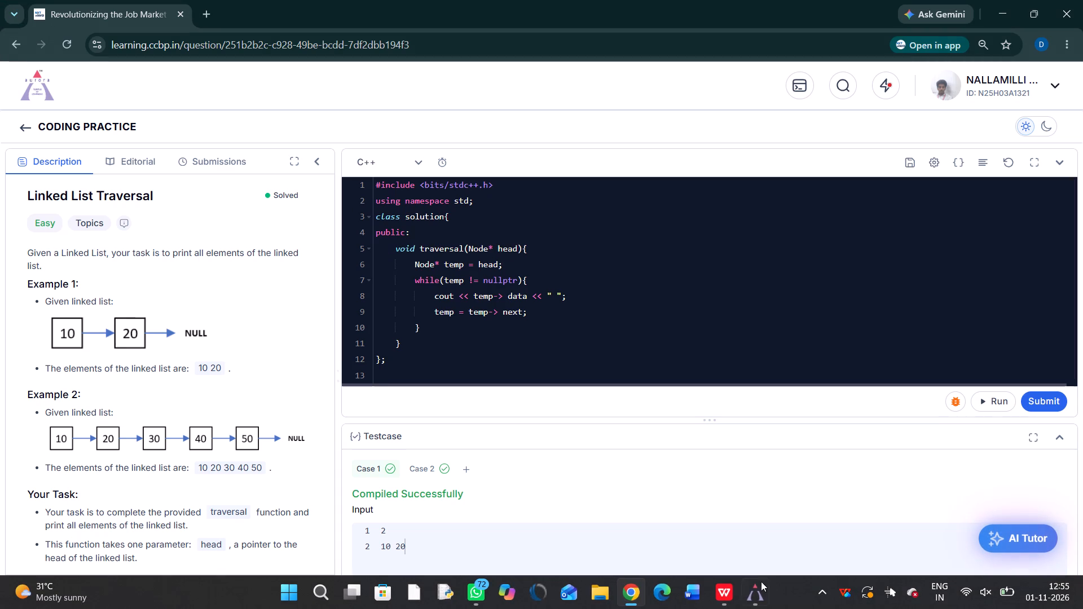
# Switch to ADS LAB 2.docx in WPS Office and replace the Question 2 screenshot with the copied Linked List Traversal capture.
pyautogui.click(698, 517)
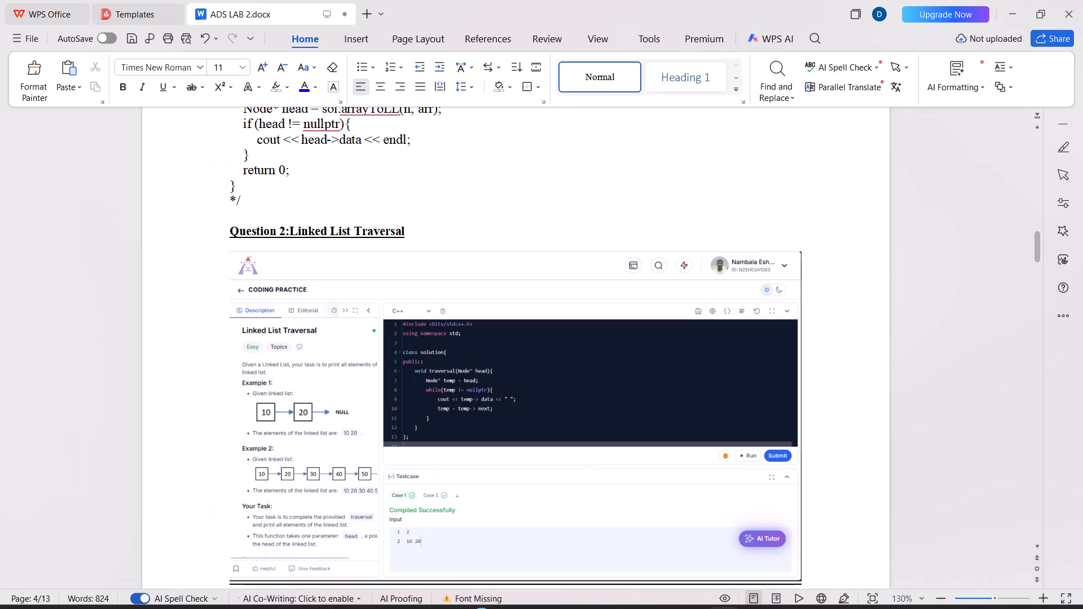
pyautogui.scroll(-1, 526, 451)
pyautogui.click(487, 435)
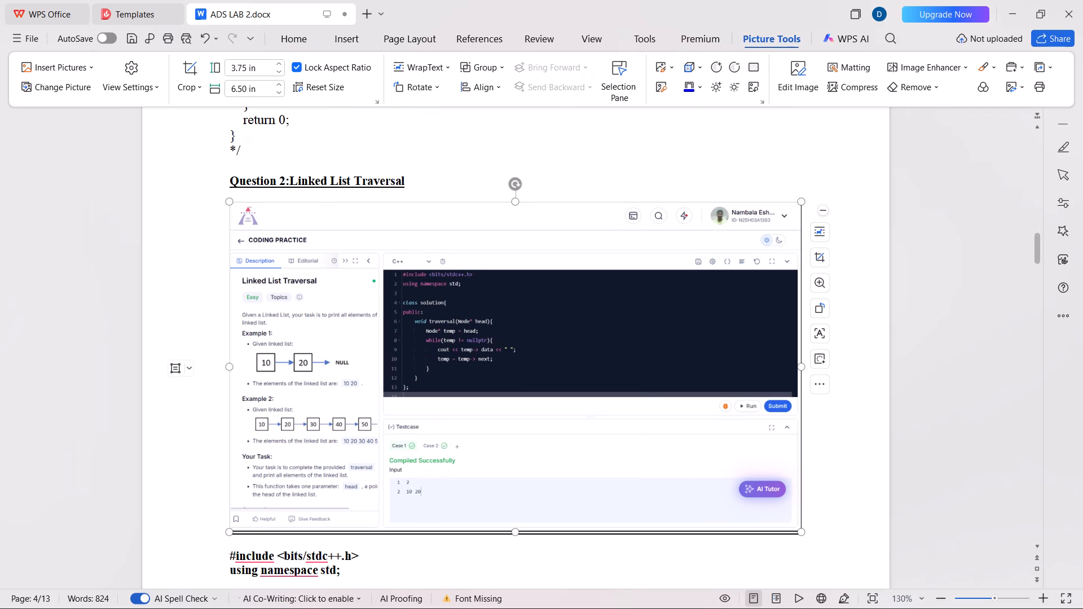
pyautogui.press('BackSpace')
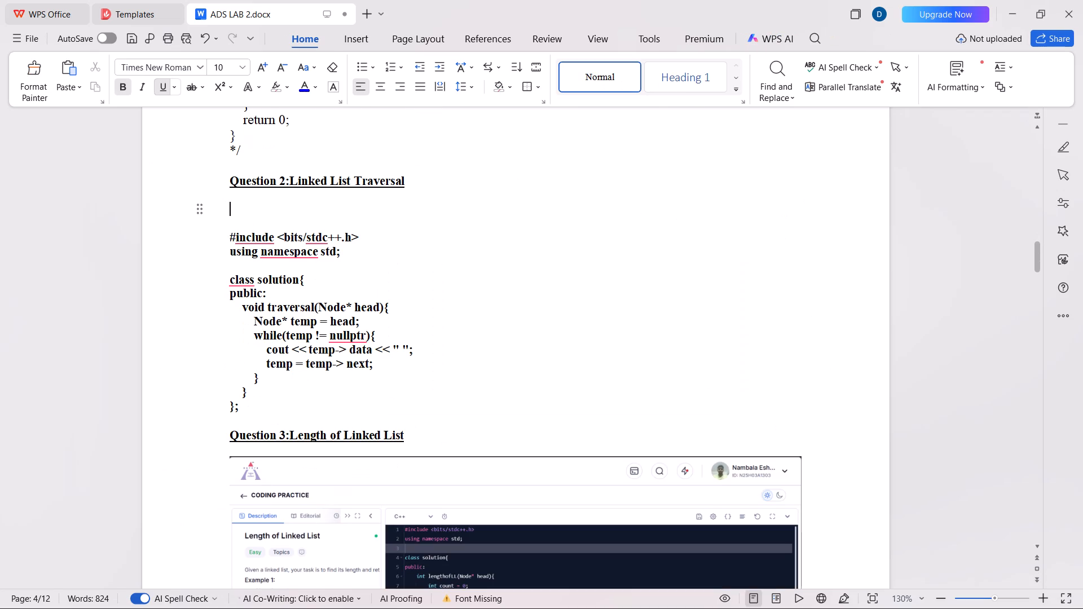
pyautogui.hotkey('ctrl', 'v')
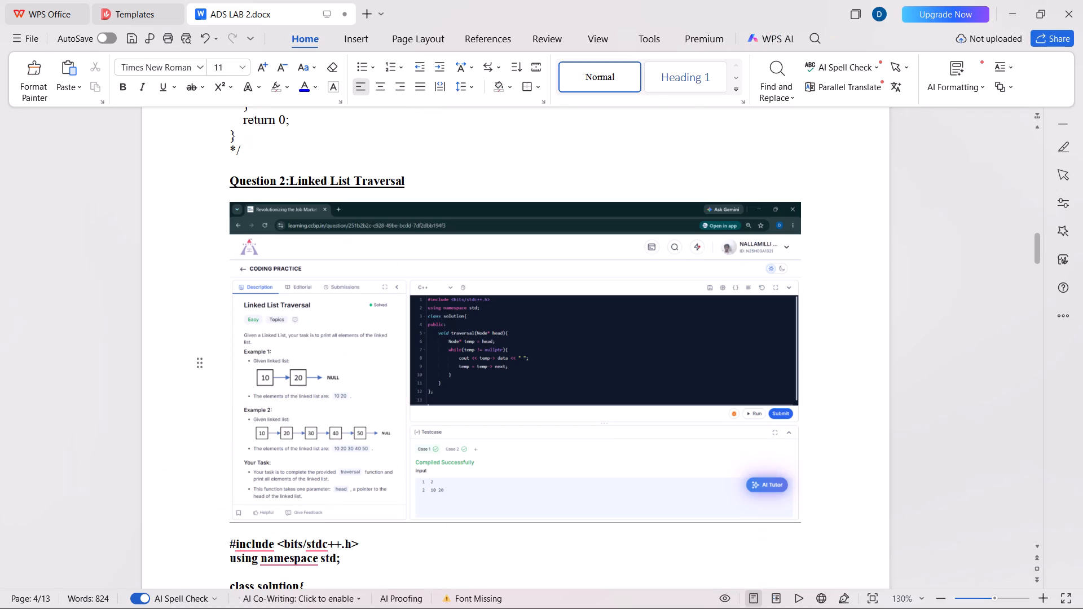
# Check Question 3 in the report, then switch to Chrome and open the Length of Linked List problem from the Coding Practice list.
pyautogui.scroll(-1, 487, 435)
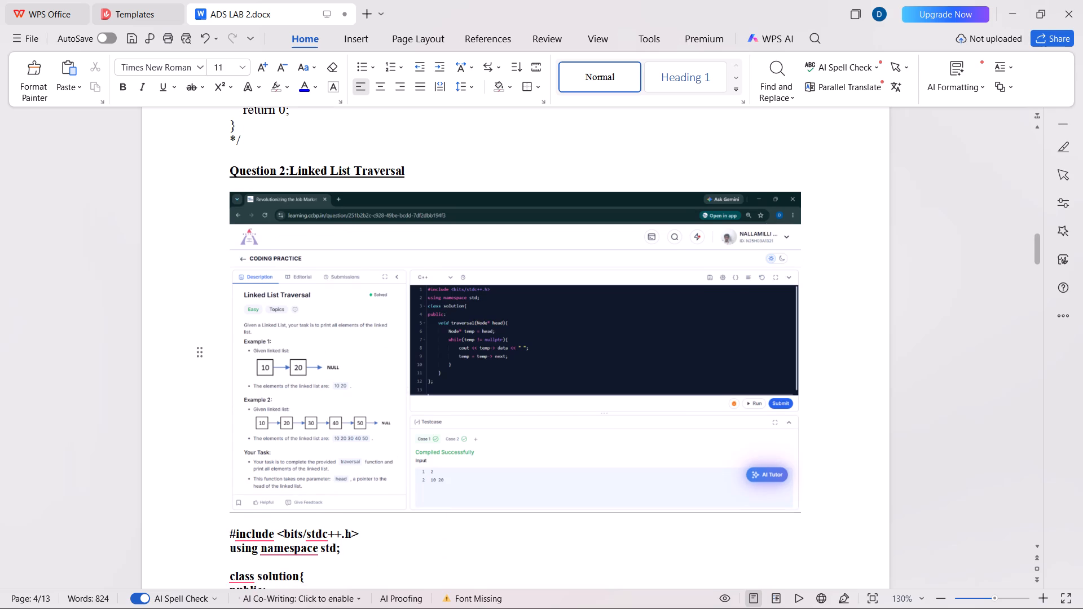
pyautogui.scroll(-4, 487, 435)
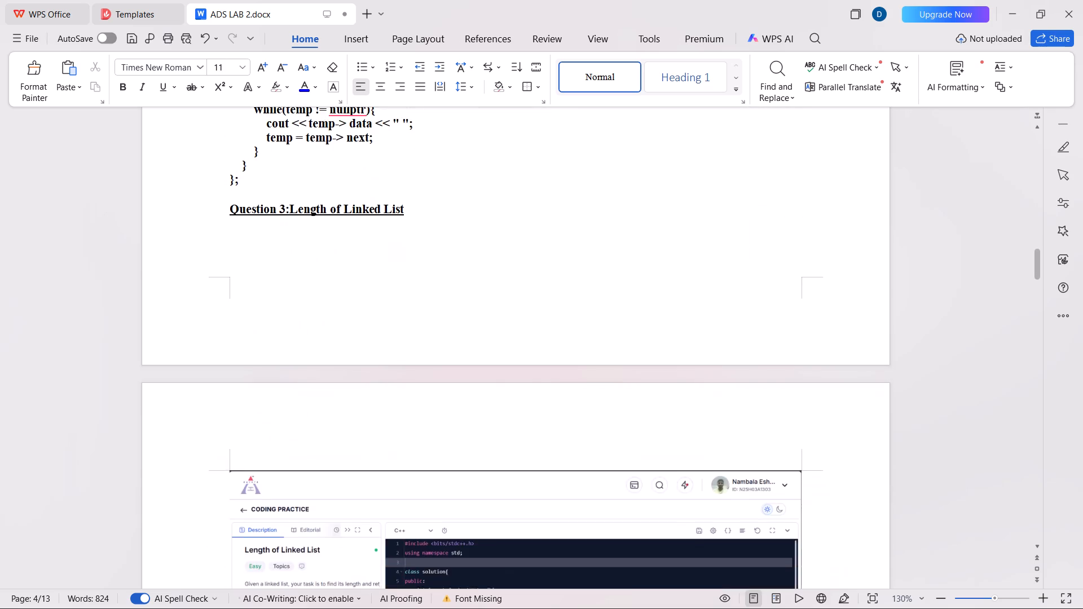
pyautogui.scroll(-1, 487, 435)
pyautogui.click(618, 530)
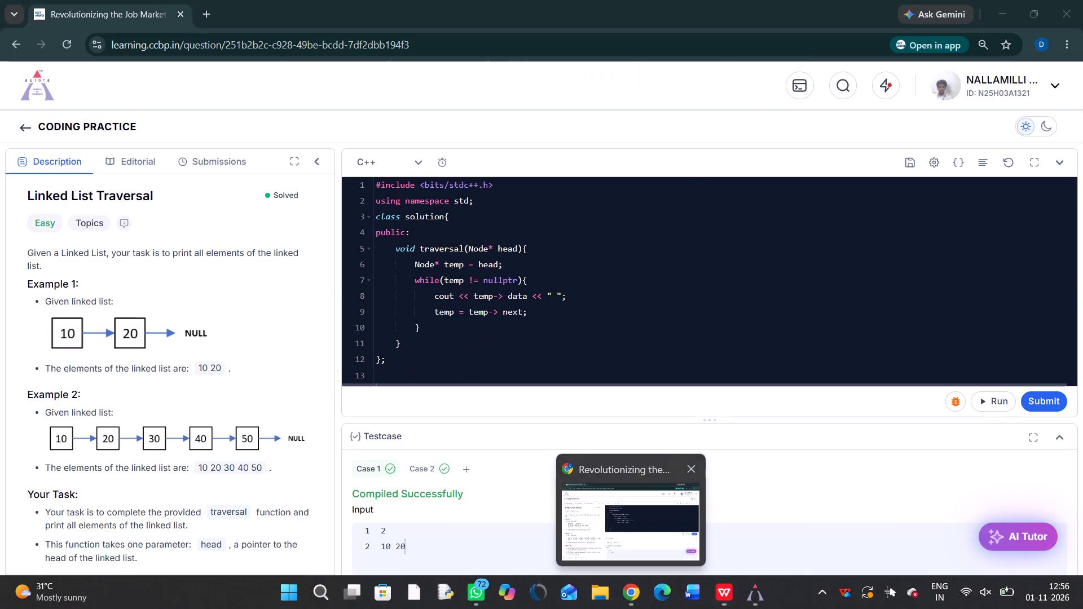
pyautogui.click(24, 118)
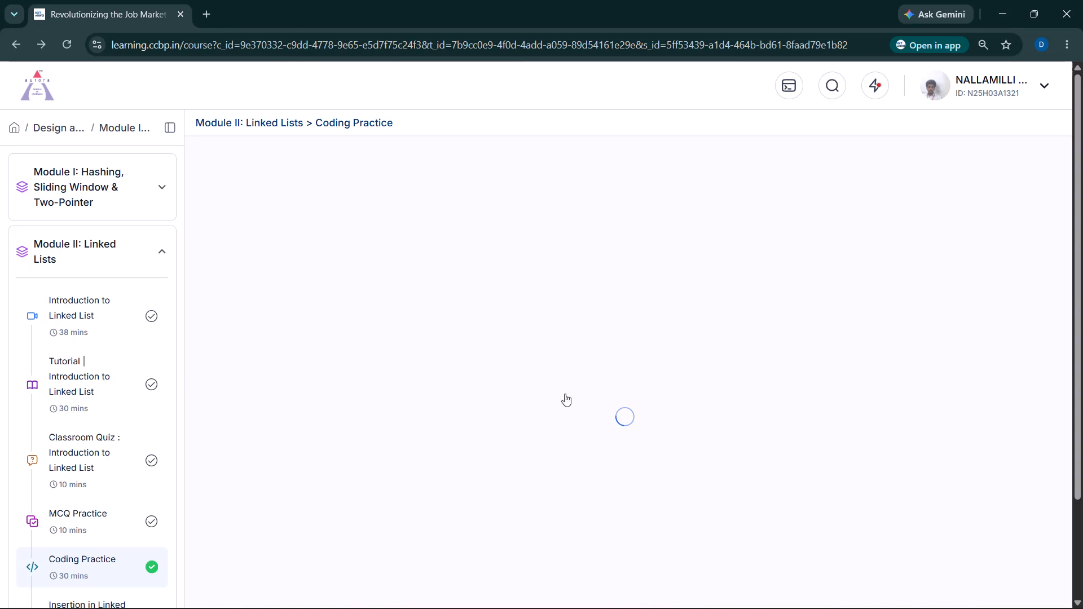
pyautogui.click(553, 387)
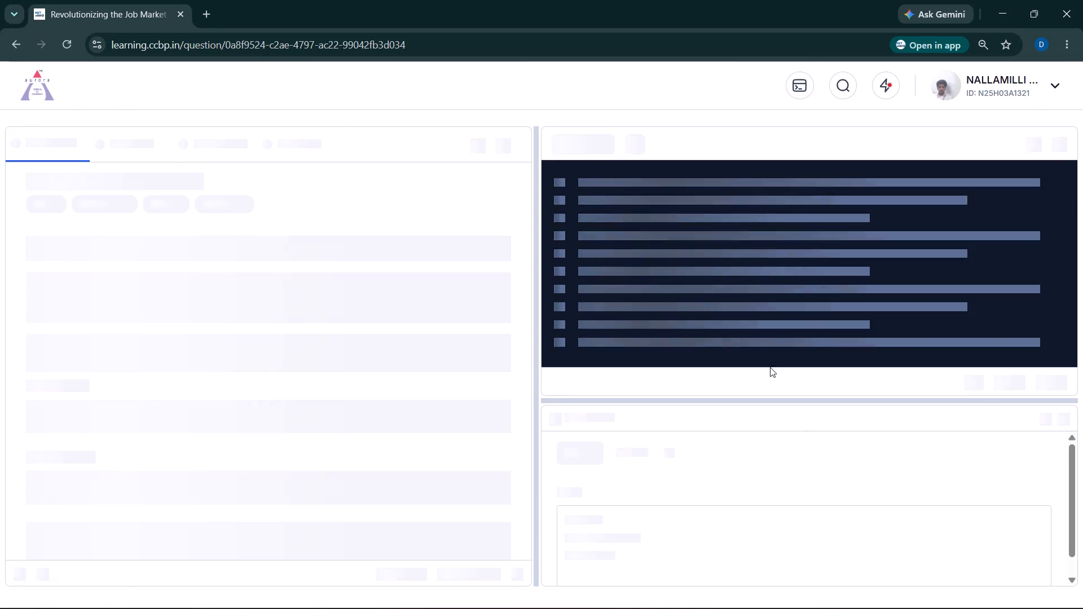
# Delete the commented-out block containing arrayToLL and main at the end of the Length of Linked List code.
pyautogui.scroll(-8, 589, 314)
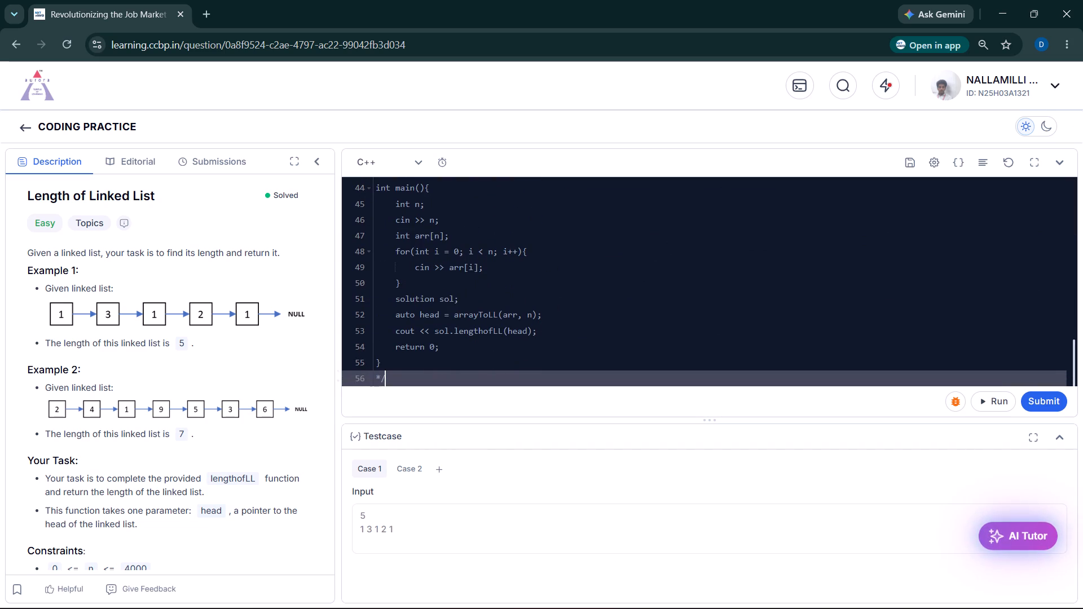
pyautogui.moveTo(408, 379); pyautogui.dragTo(335, 209)
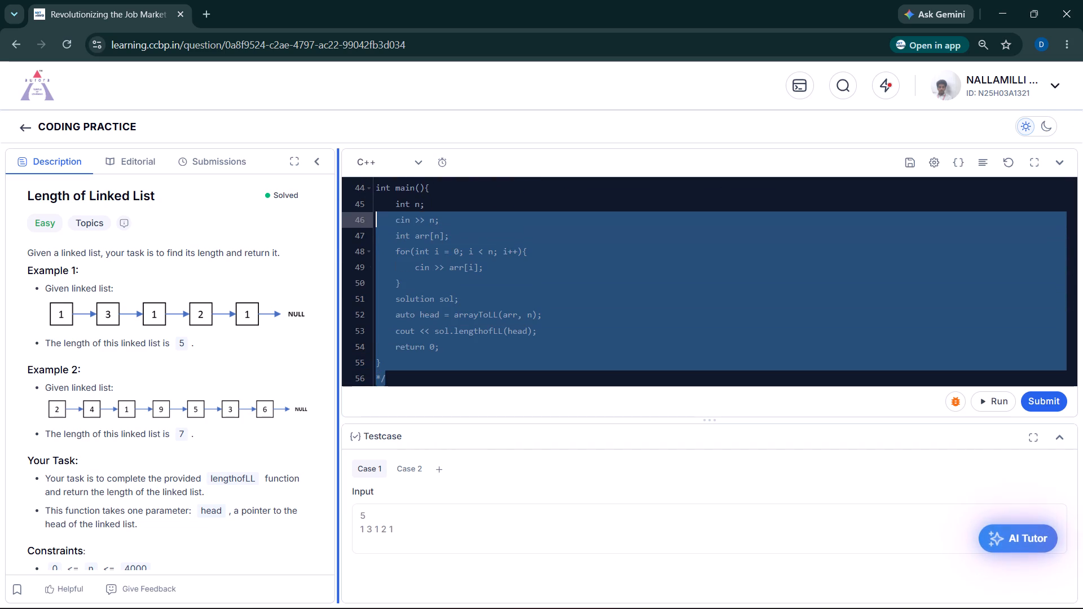
pyautogui.moveTo(335, 209); pyautogui.dragTo(329, 186)
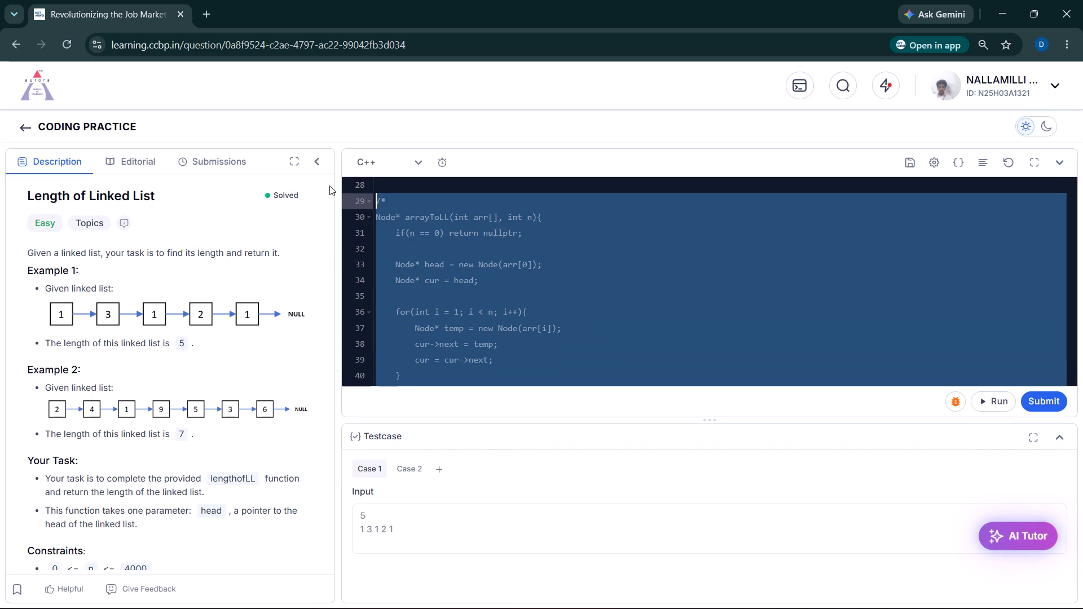
pyautogui.moveTo(329, 186); pyautogui.dragTo(368, 348)
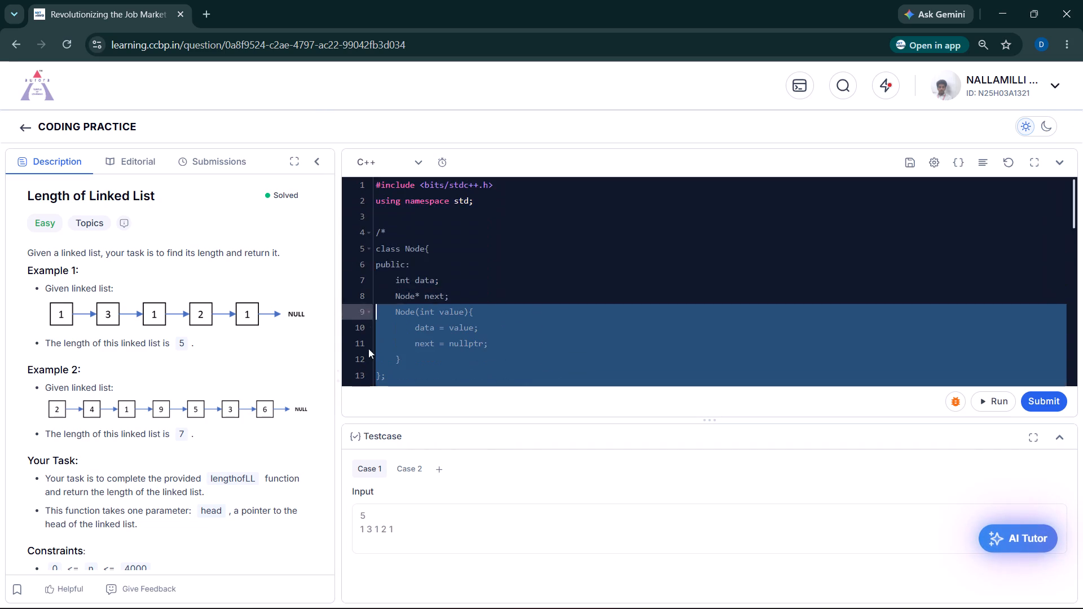
pyautogui.moveTo(368, 348); pyautogui.dragTo(346, 277)
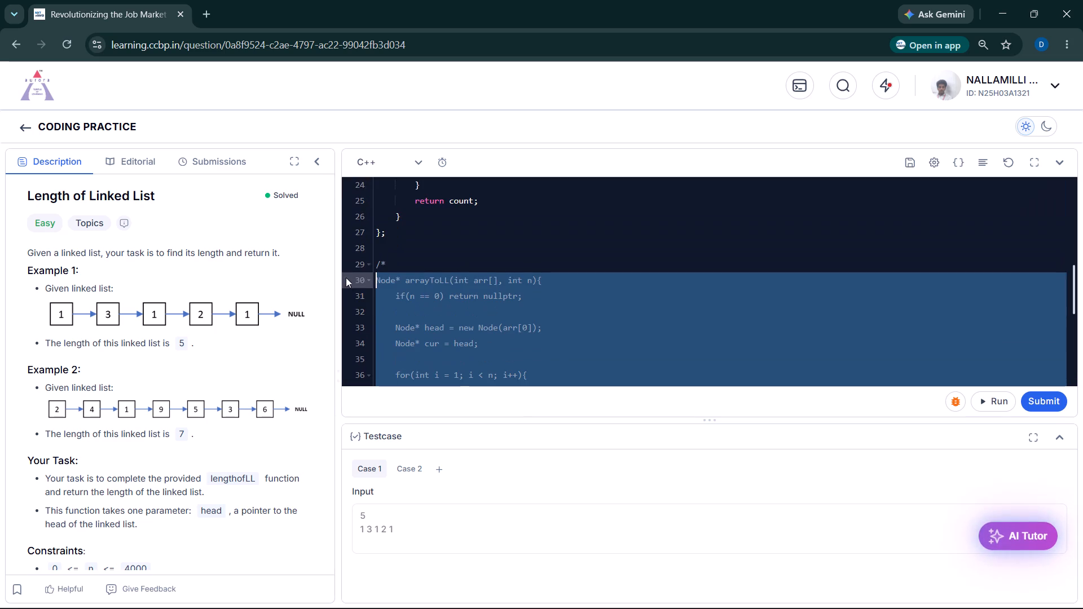
pyautogui.moveTo(346, 277); pyautogui.dragTo(344, 267)
pyautogui.press('BackSpace')
# Delete the commented-out Node class block above class solution in the Length of Linked List code.
pyautogui.scroll(3, 344, 267)
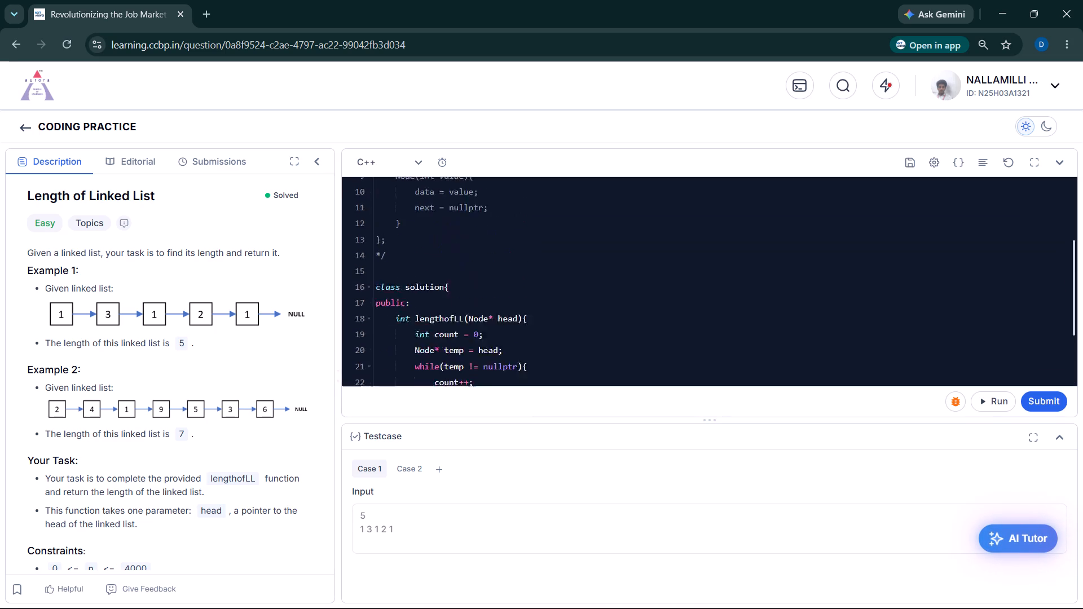
pyautogui.moveTo(394, 307); pyautogui.dragTo(349, 229)
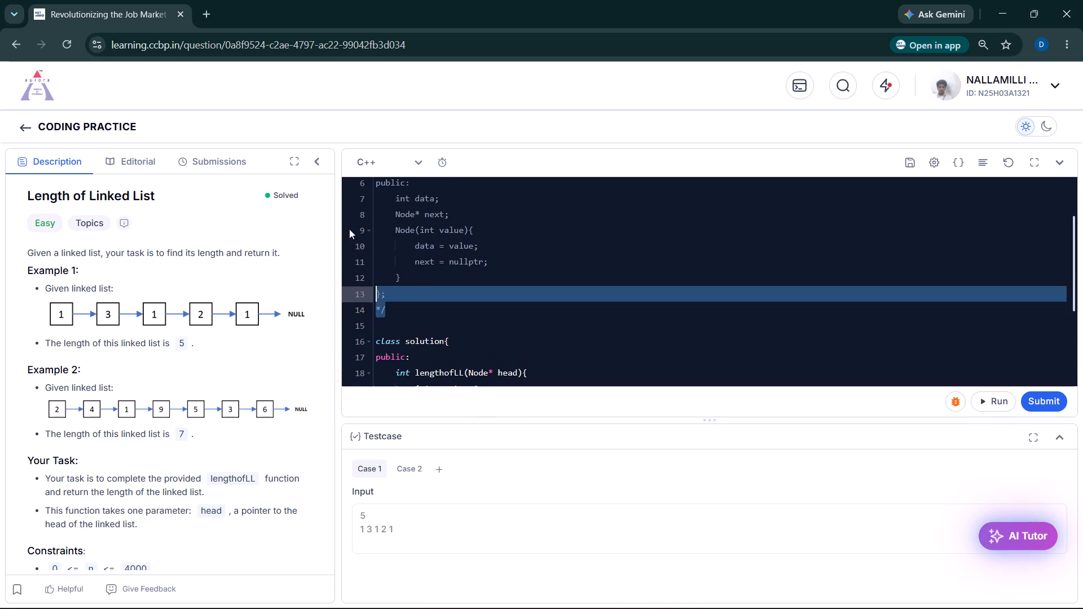
pyautogui.moveTo(349, 229); pyautogui.dragTo(353, 225)
pyautogui.press('BackSpace')
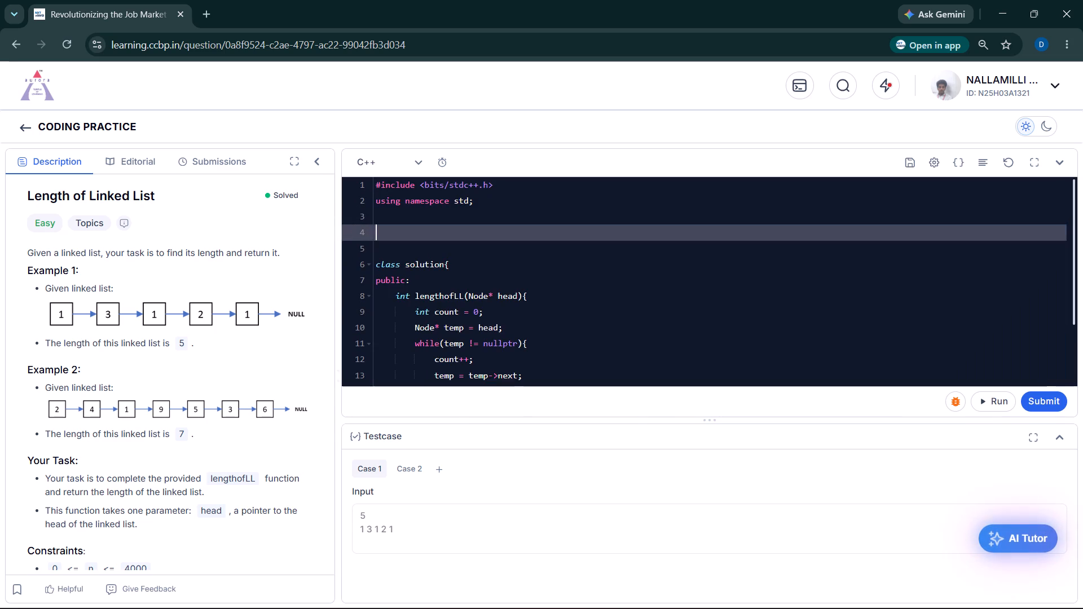
# Remove the blank lines between using namespace std and class solution in the Length of Linked List code.
pyautogui.click(375, 261)
pyautogui.press('BackSpace')
pyautogui.press('BackSpace')
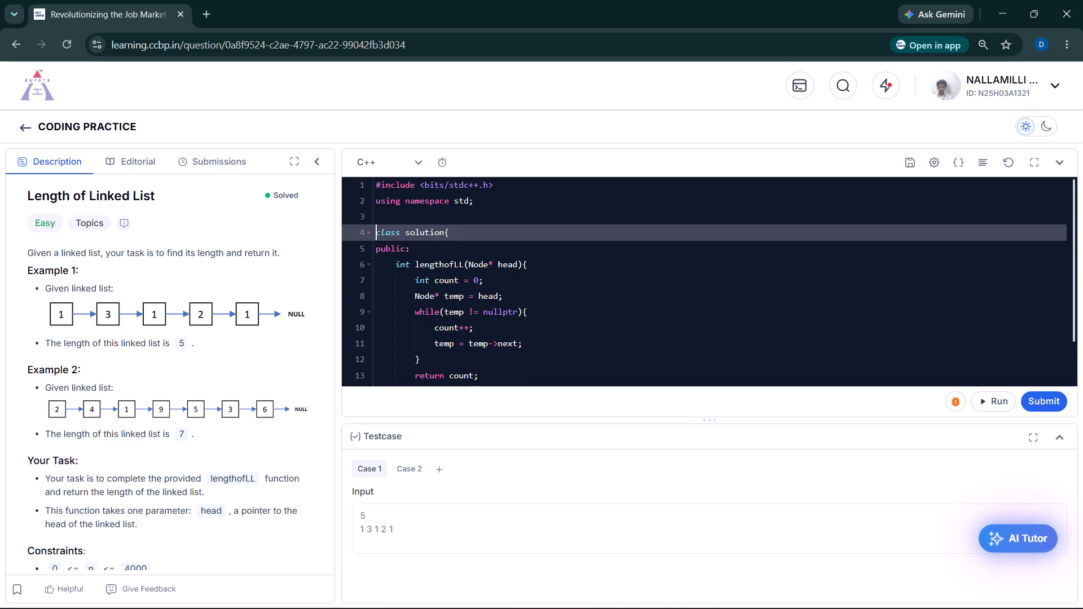
pyautogui.press('BackSpace')
# Run the cleaned-up Length of Linked List code against the sample test cases.
pyautogui.scroll(-5, 457, 341)
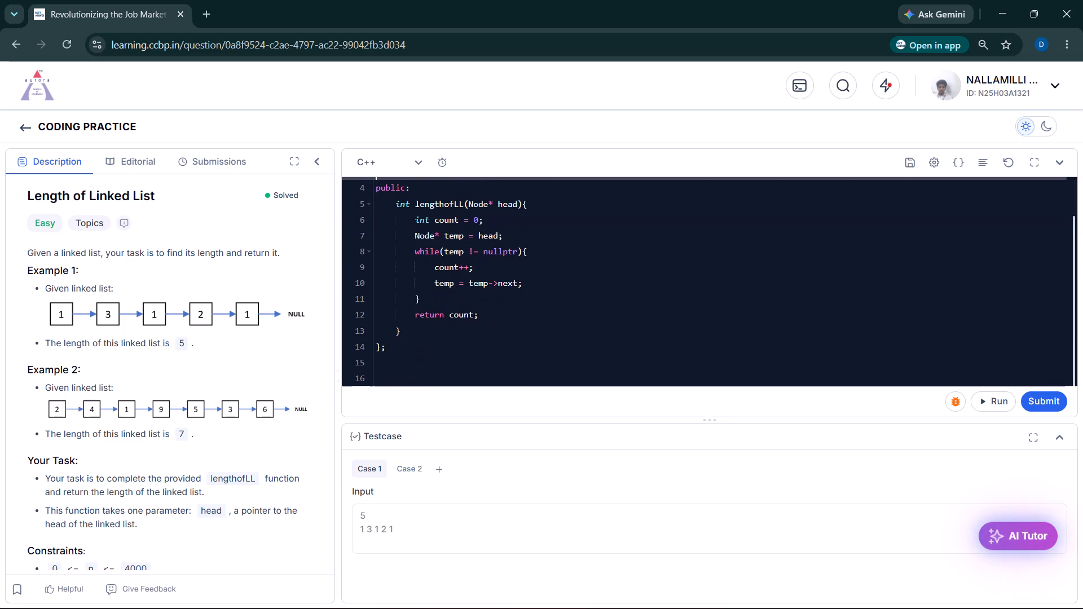
pyautogui.scroll(7, 457, 341)
pyautogui.click(984, 410)
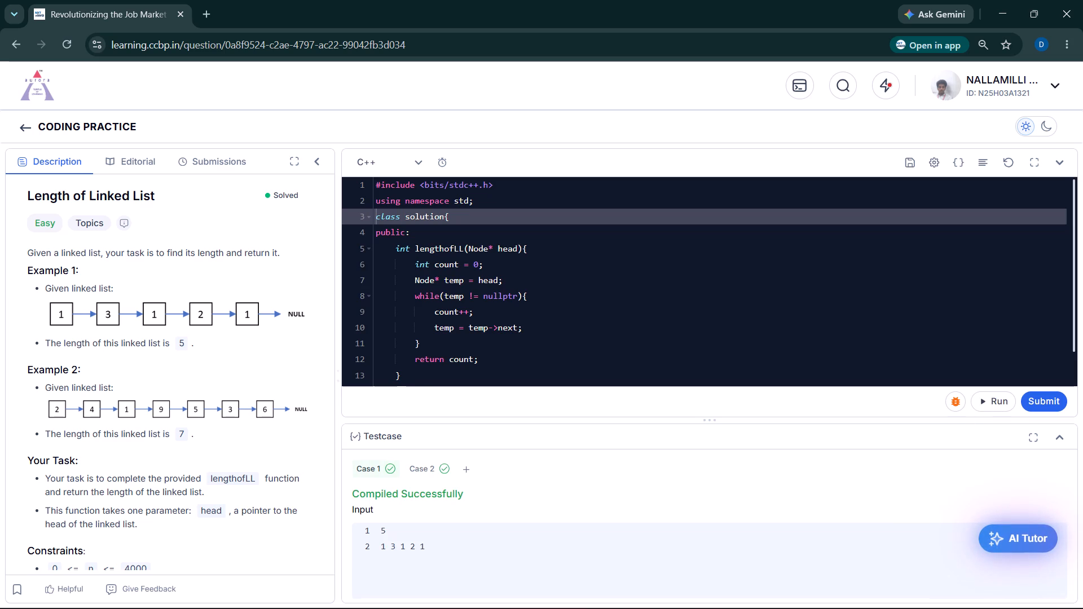
# Capture a full-screen screenshot of the Length of Linked List solution with its test results and copy it.
pyautogui.press('Print')
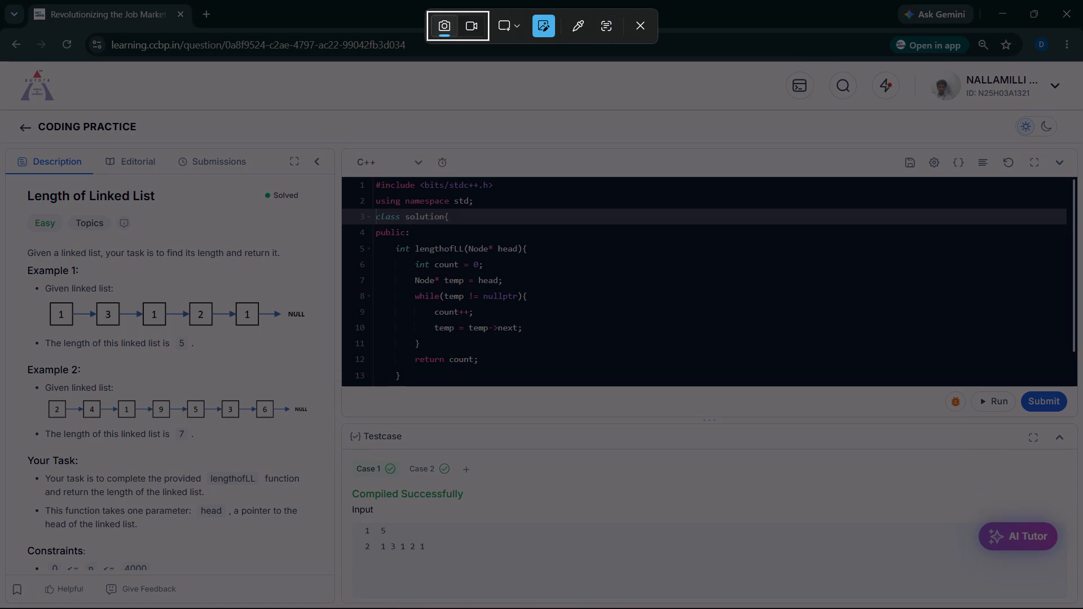
pyautogui.moveTo(0, 0); pyautogui.dragTo(1082, 608)
pyautogui.hotkey('ctrl', 'c')
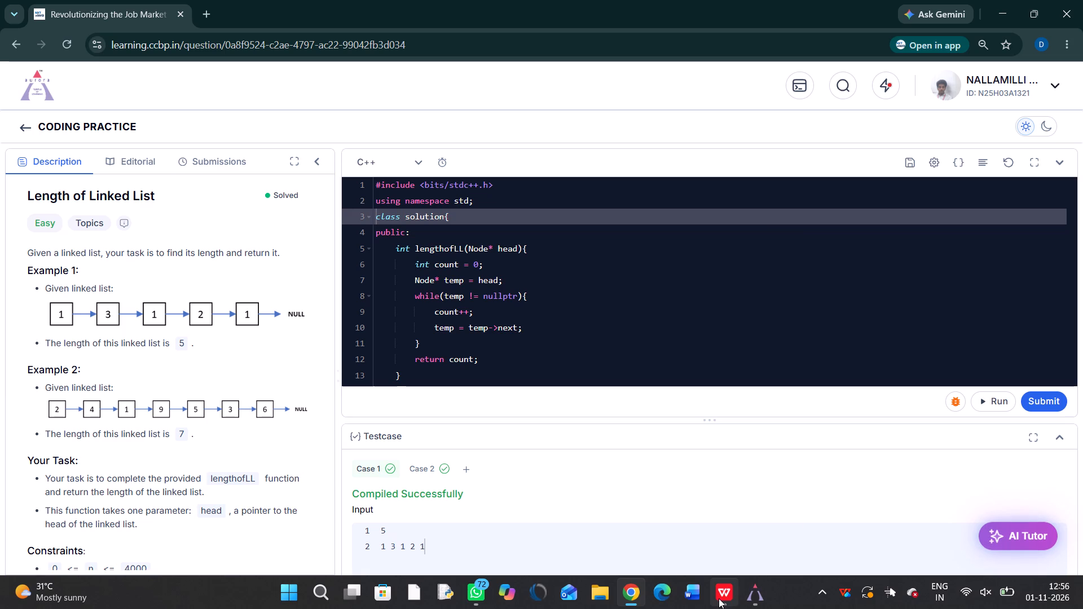
# In the WPS report, replace the old Length of Linked List screenshot under Question 3 with the newly copied one.
pyautogui.click(699, 527)
pyautogui.scroll(-1, 538, 460)
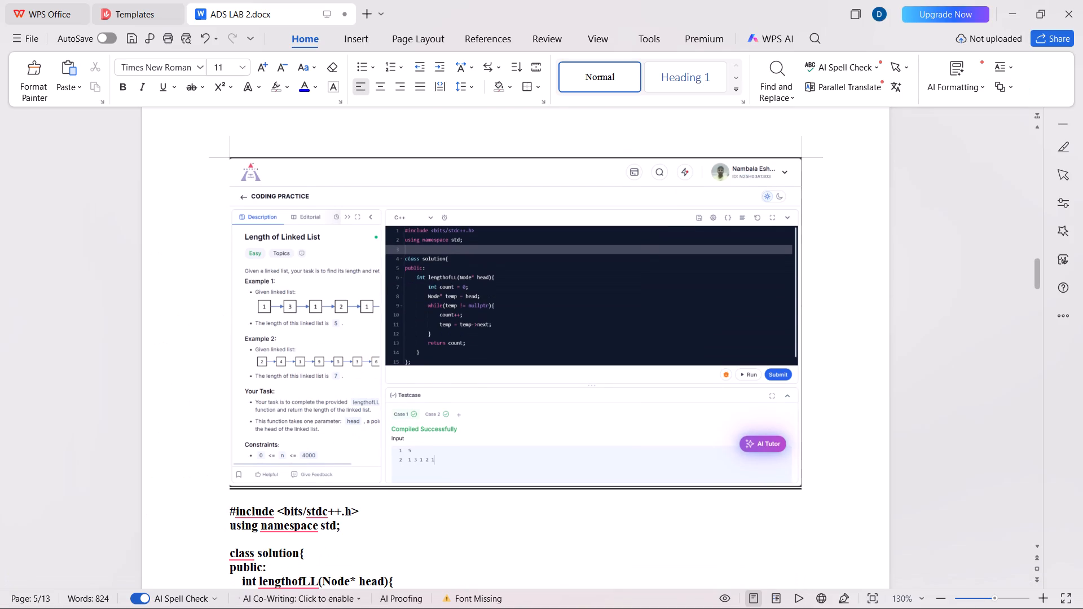
pyautogui.scroll(-1, 538, 460)
pyautogui.scroll(1, 510, 399)
pyautogui.click(510, 399)
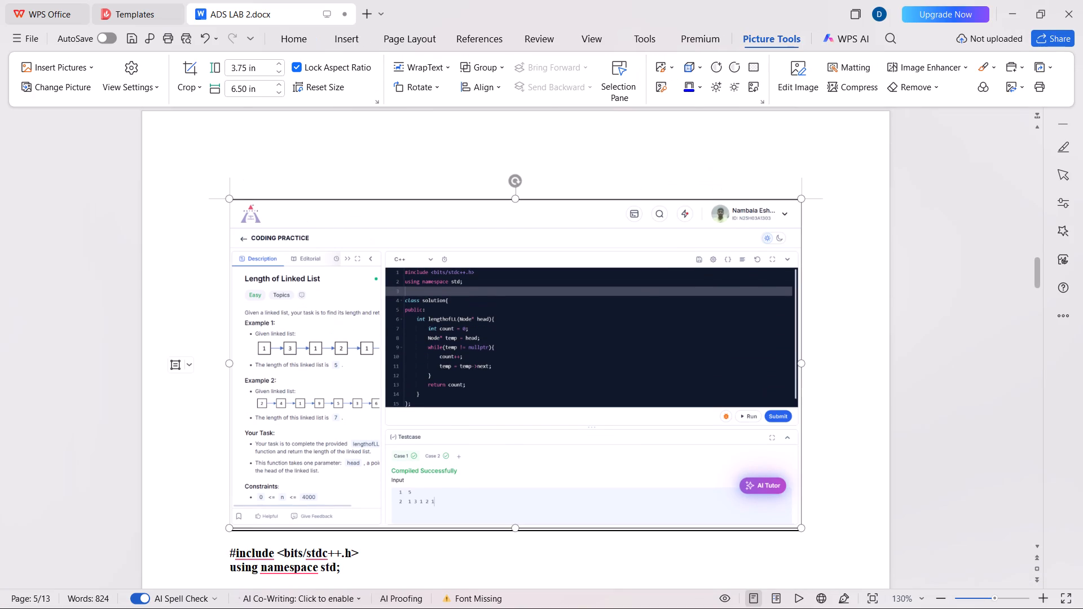
pyautogui.press('BackSpace')
pyautogui.hotkey('ctrl', 'v')
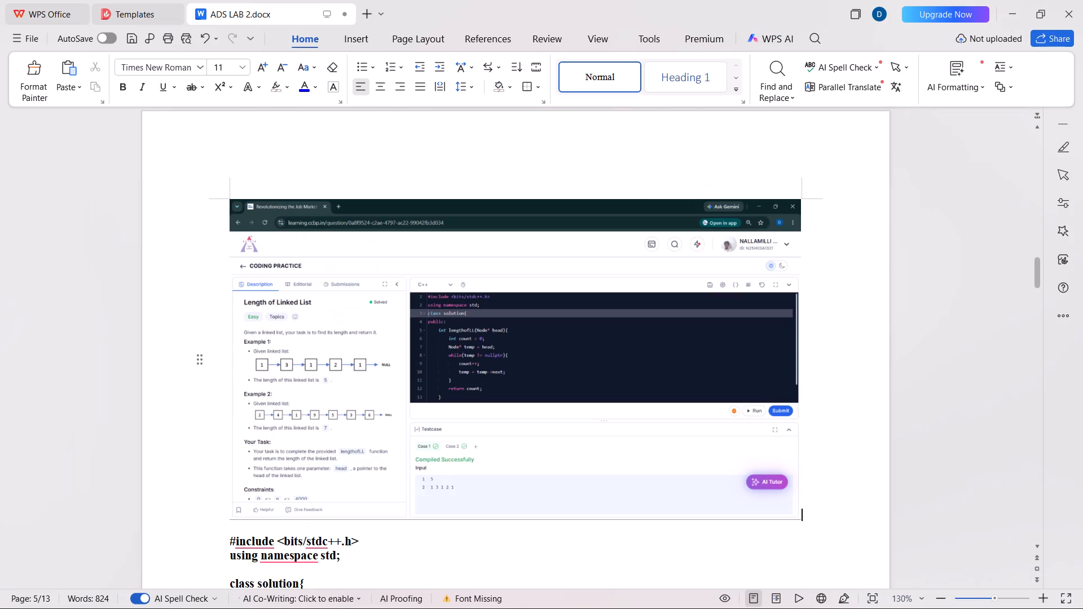
# Check the report's Question 4 topic, then switch to Chrome and open the Search In Linked List problem from the coding practice list.
pyautogui.scroll(-8, 510, 399)
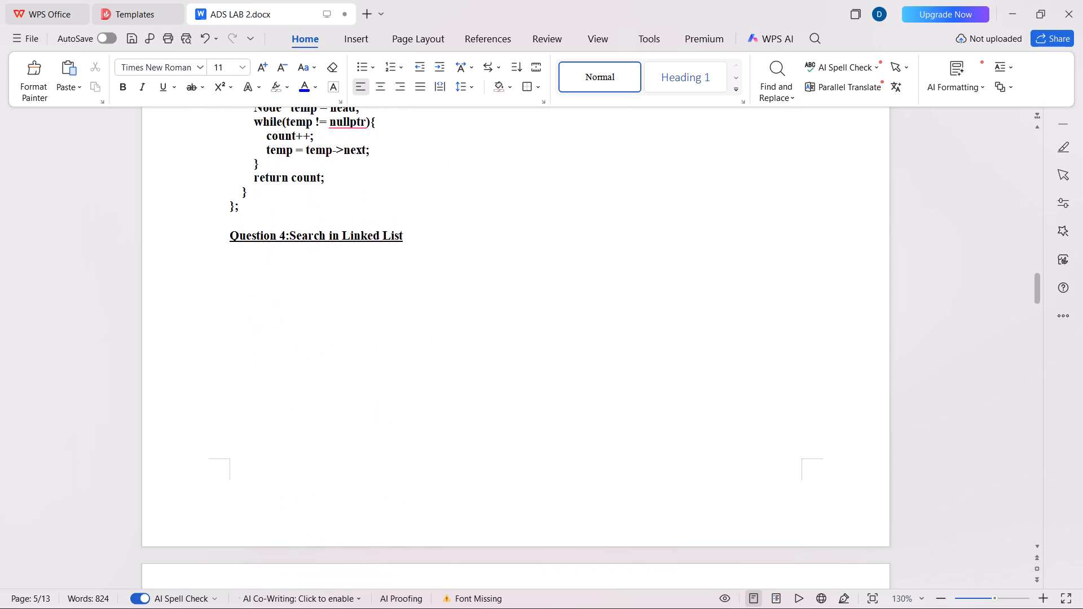
pyautogui.scroll(-3, 510, 399)
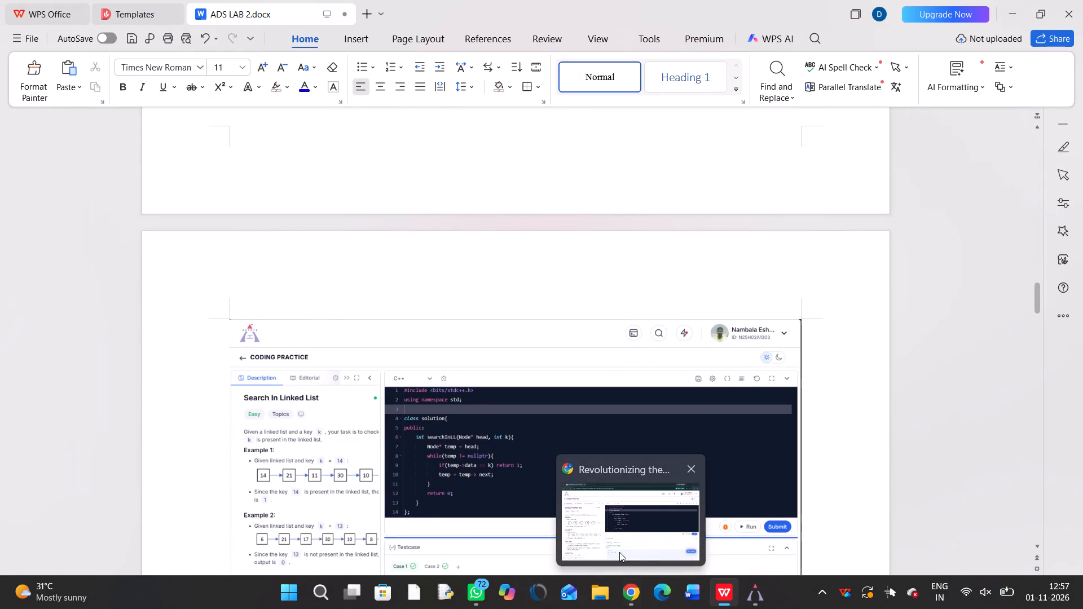
pyautogui.click(619, 552)
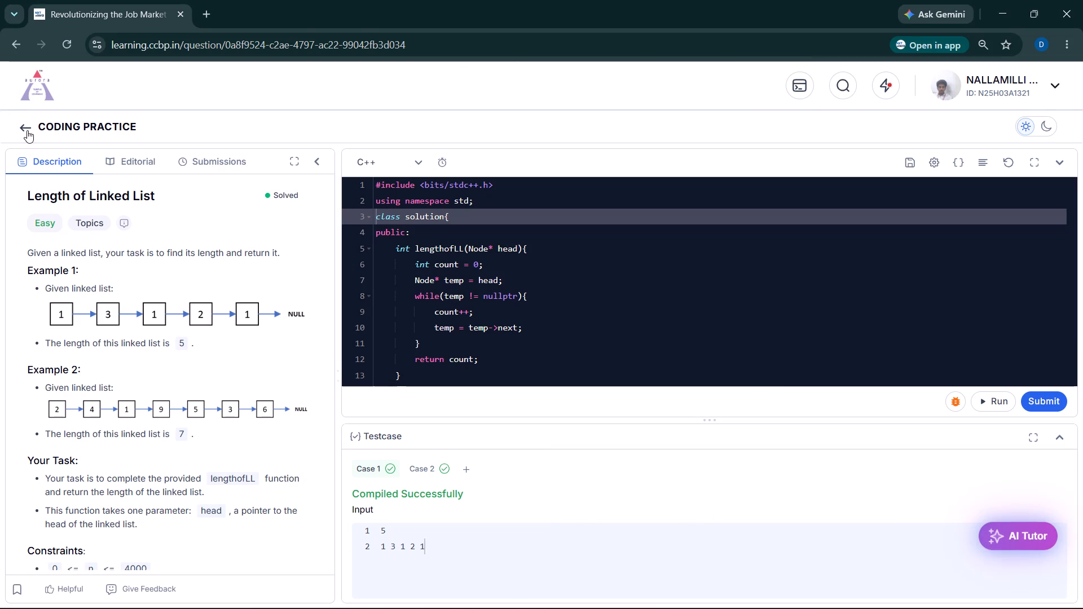
pyautogui.click(27, 130)
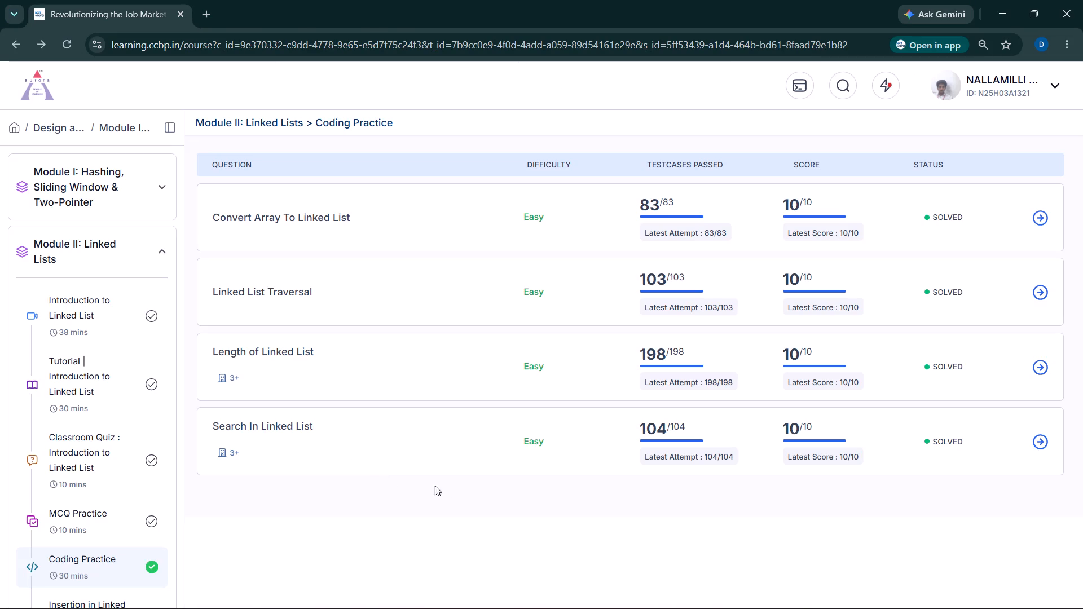
pyautogui.click(403, 436)
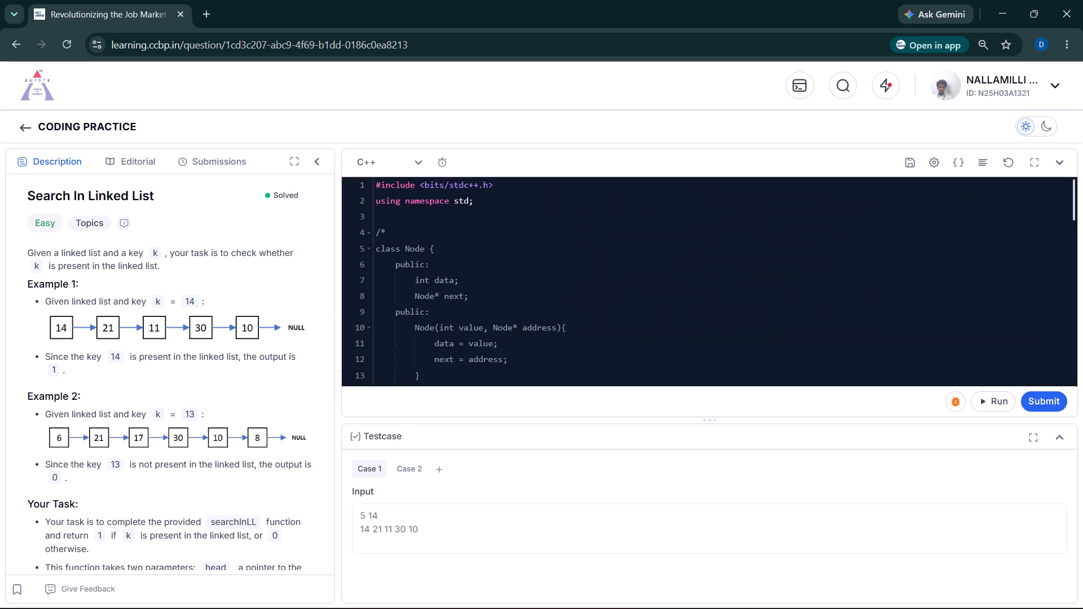
# Delete the commented-out arrayToLL and main block below class solution in the Search In Linked List code.
pyautogui.scroll(-7, 589, 315)
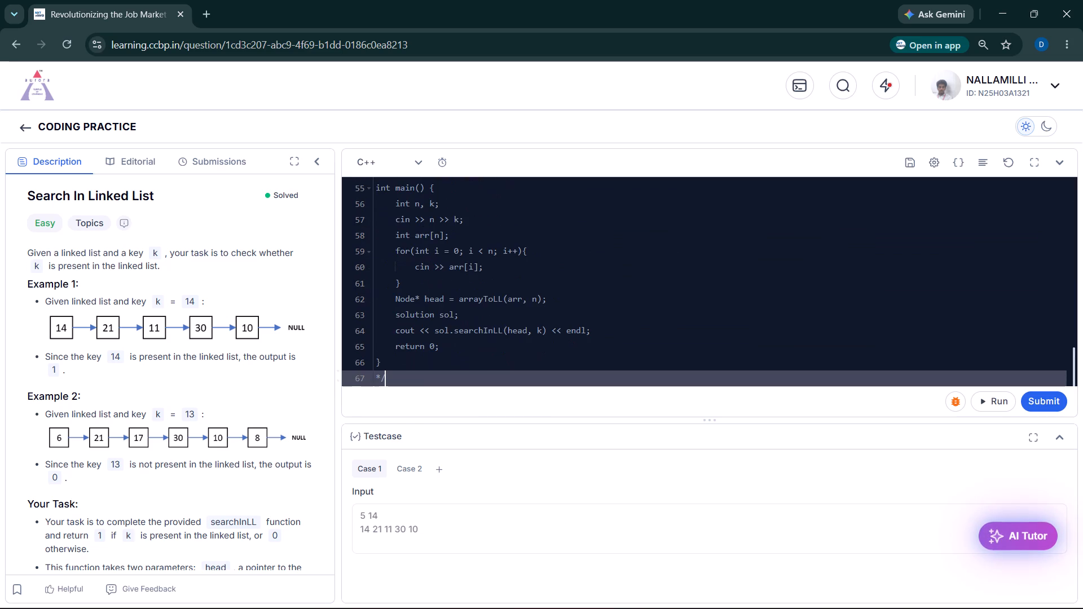
pyautogui.moveTo(401, 383); pyautogui.dragTo(305, 227)
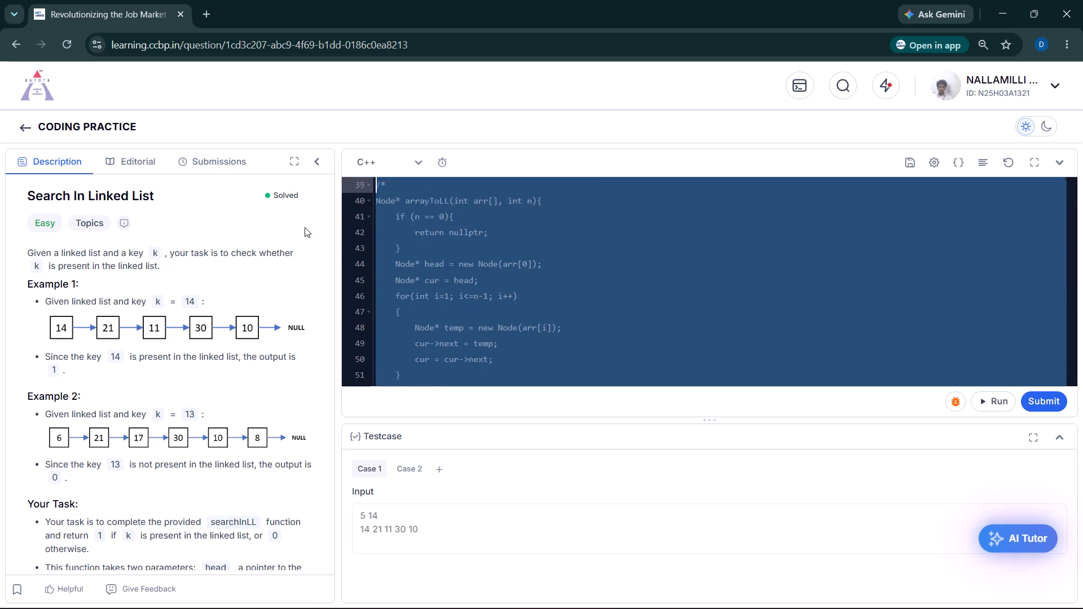
pyautogui.moveTo(305, 227); pyautogui.dragTo(319, 309)
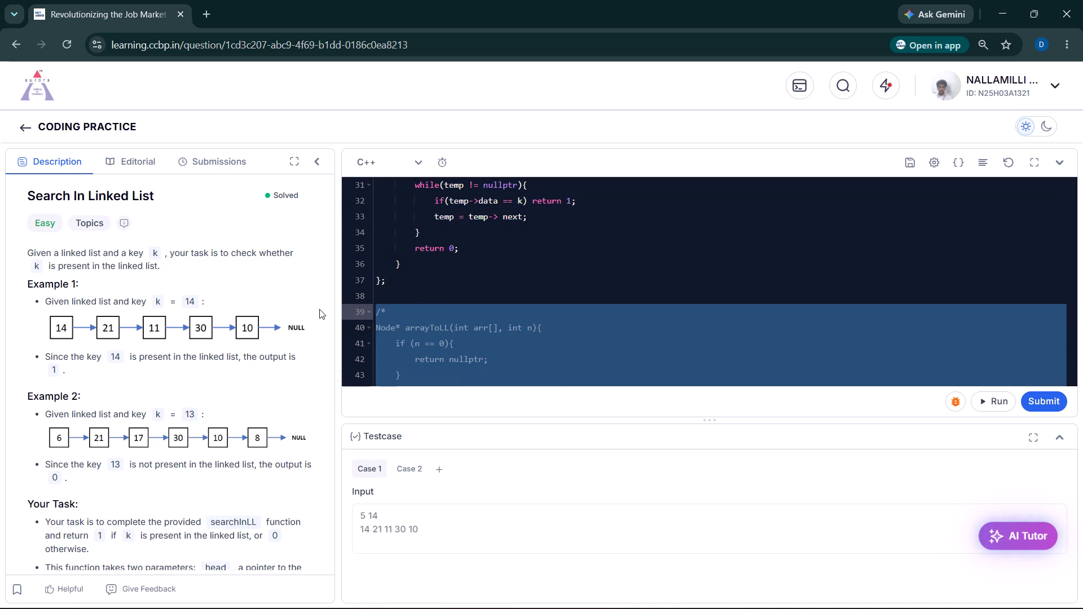
pyautogui.press('BackSpace')
# Delete the commented-out Node class block above class solution in the Search In Linked List code.
pyautogui.scroll(6, 515, 236)
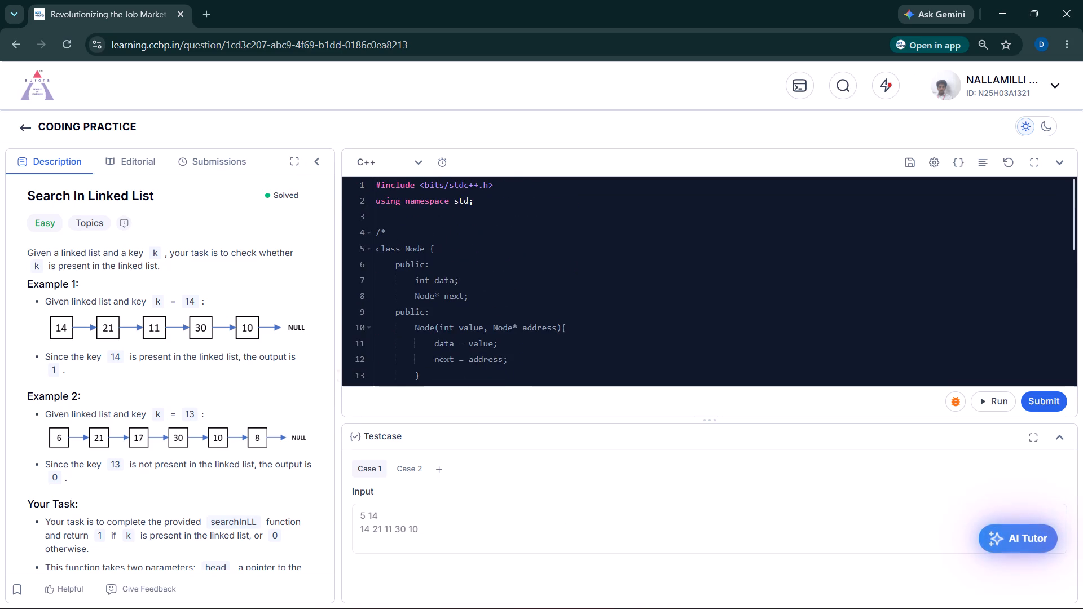
pyautogui.scroll(-4, 516, 247)
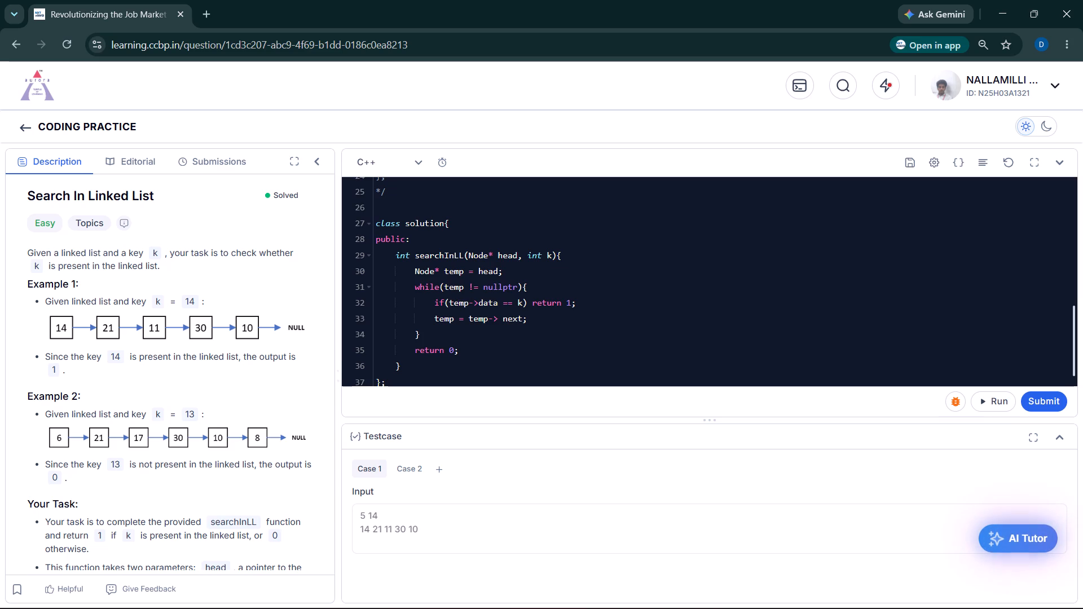
pyautogui.scroll(1, 476, 275)
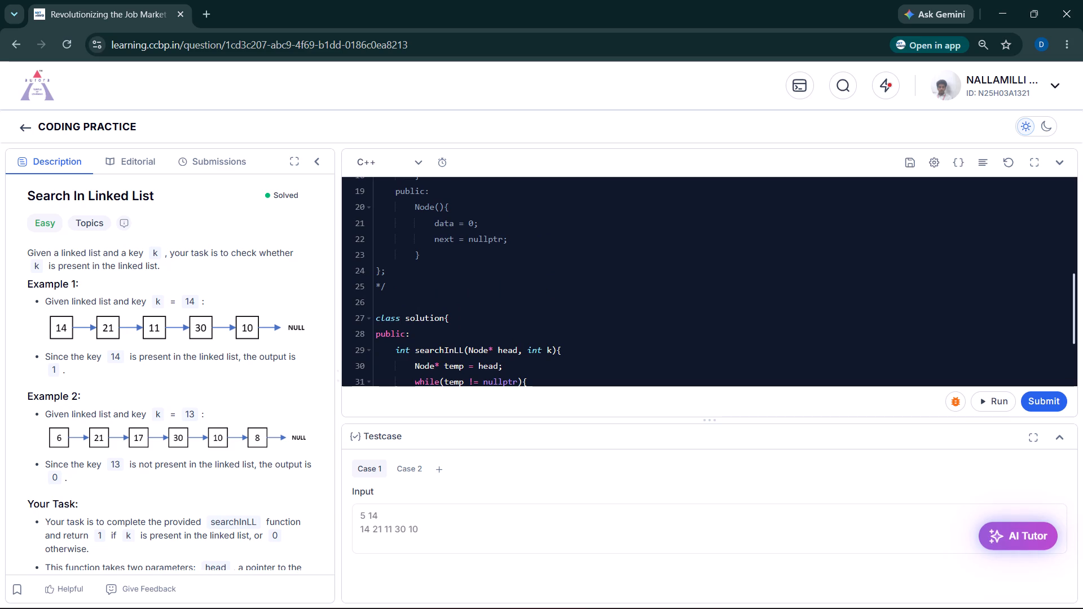
pyautogui.moveTo(400, 281); pyautogui.dragTo(332, 218)
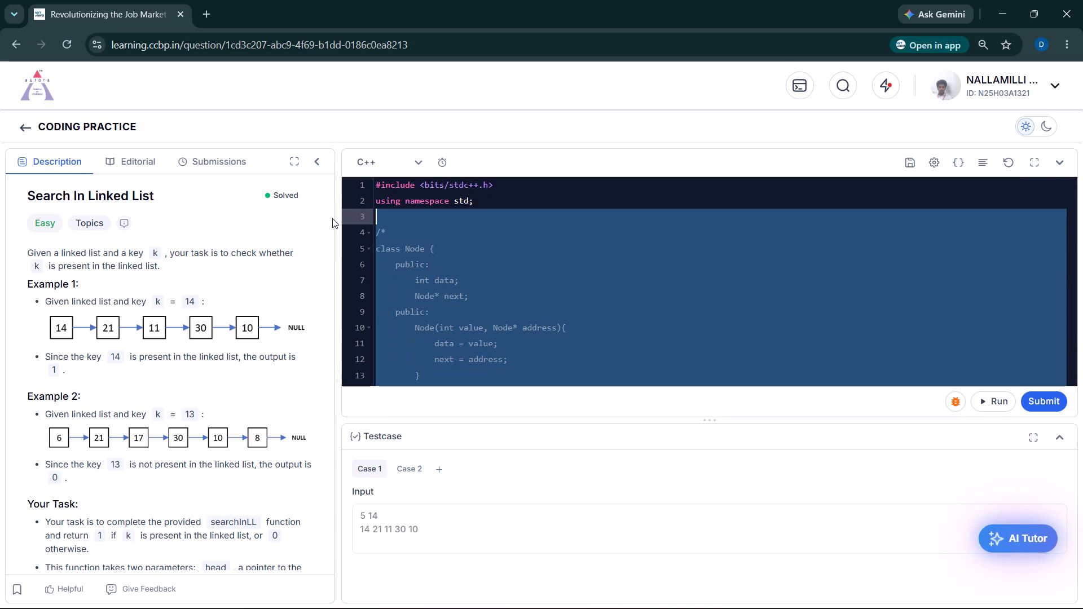
pyautogui.moveTo(332, 218); pyautogui.dragTo(332, 219)
pyautogui.press('BackSpace')
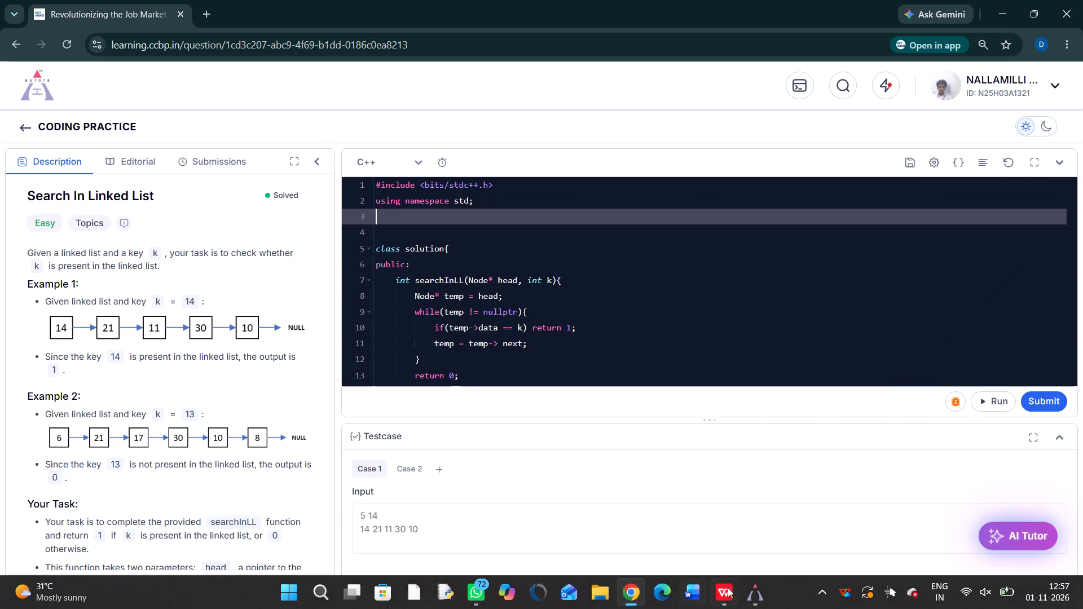
# Switch to the WPS report and examine the Question 4 section with its existing Search In Linked List screenshot and code.
pyautogui.click(714, 537)
pyautogui.scroll(-1, 666, 475)
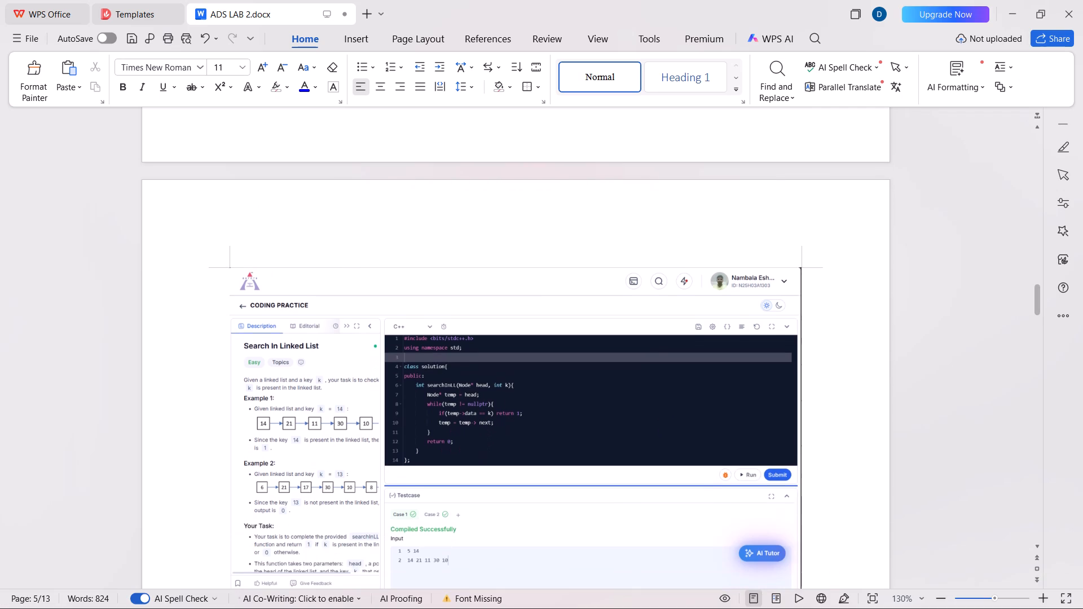
pyautogui.scroll(-2, 666, 475)
pyautogui.scroll(8, 666, 475)
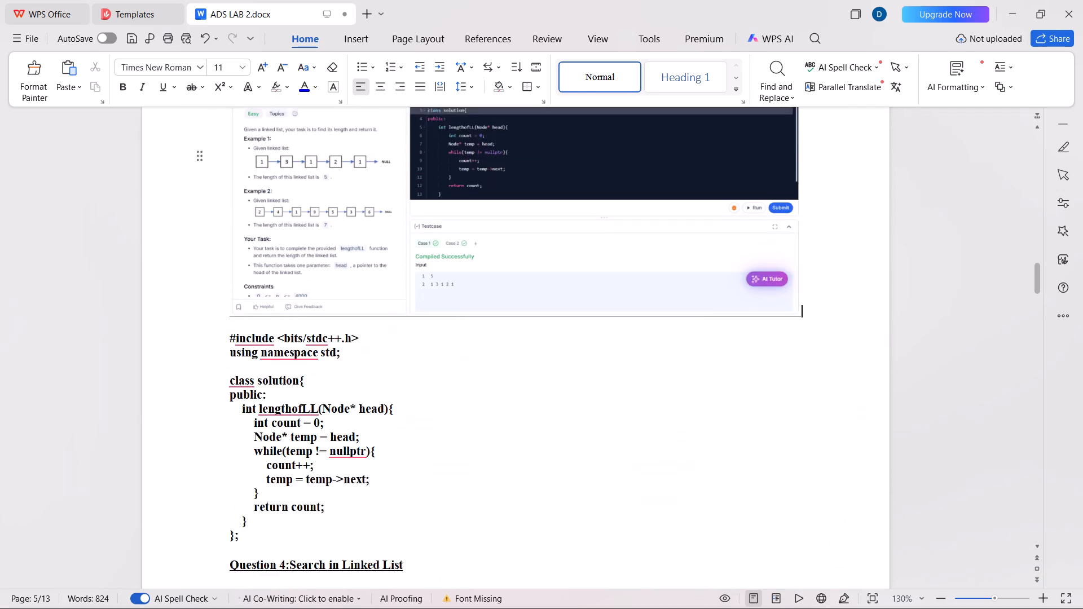
pyautogui.scroll(-2, 666, 475)
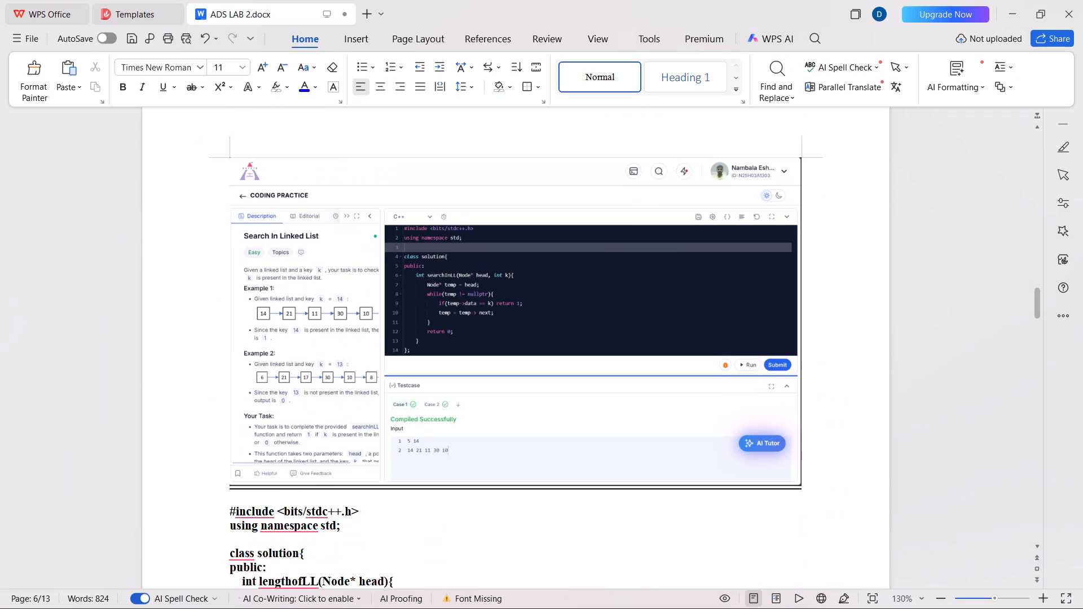
pyautogui.scroll(2, 666, 475)
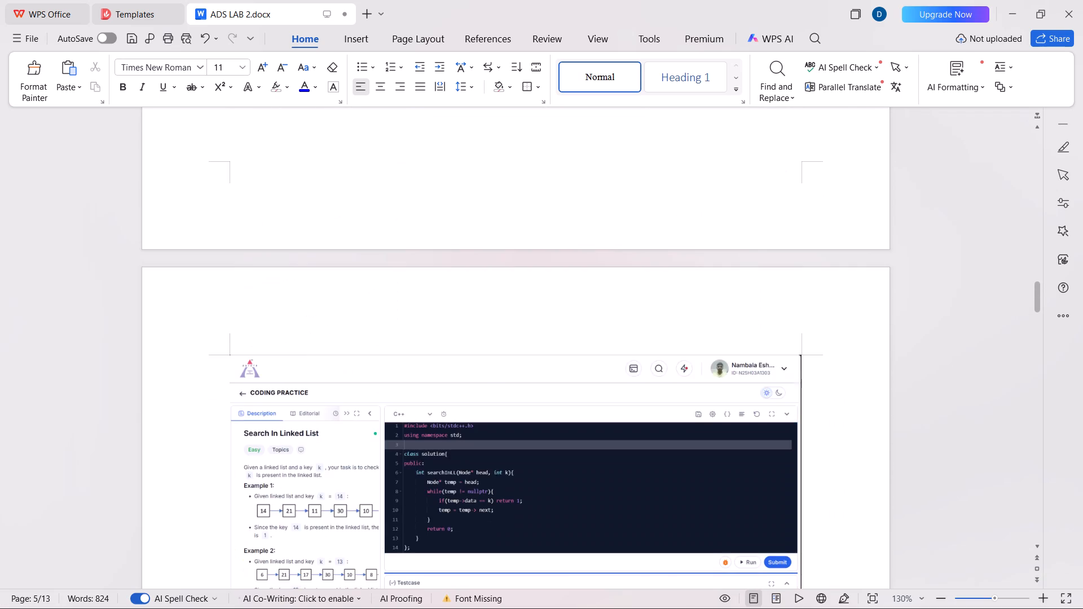
pyautogui.scroll(2, 666, 475)
pyautogui.scroll(-1, 666, 475)
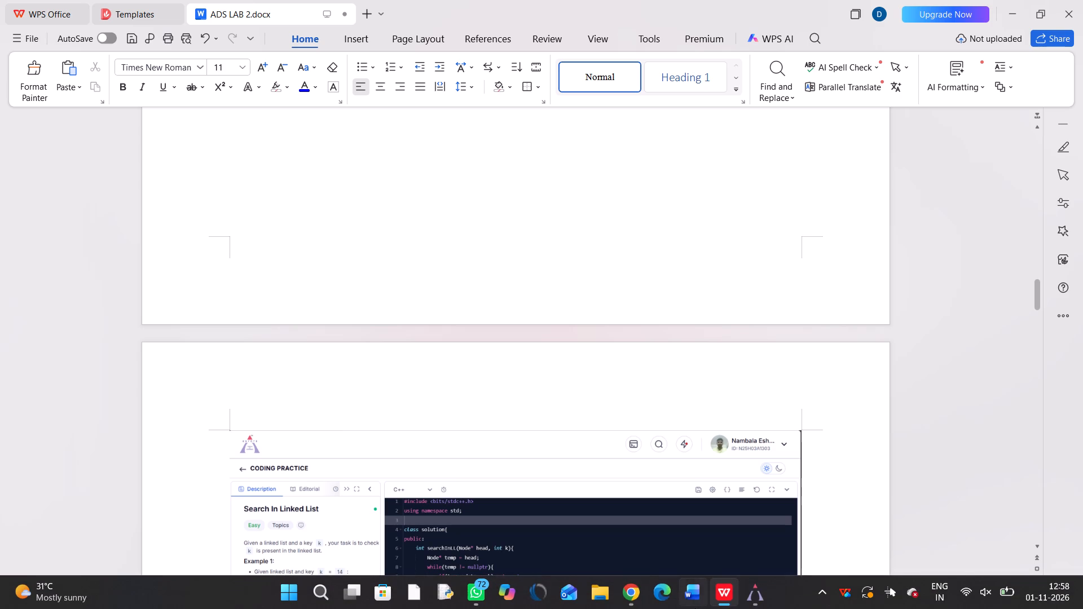
# Return to Chrome and run the cleaned-up Search In Linked List code against the sample test cases.
pyautogui.click(619, 548)
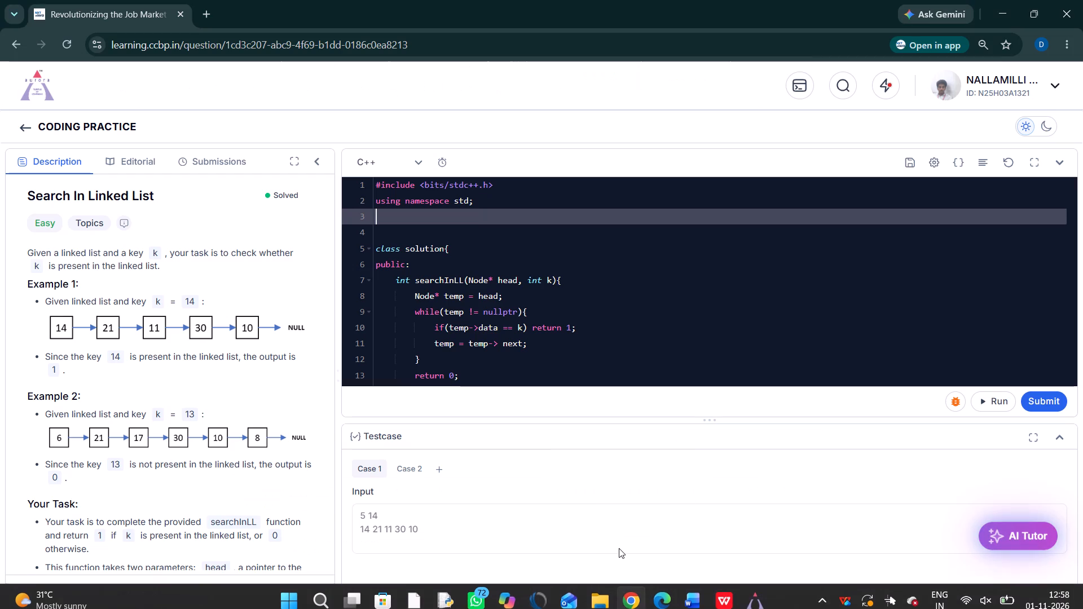
pyautogui.click(986, 400)
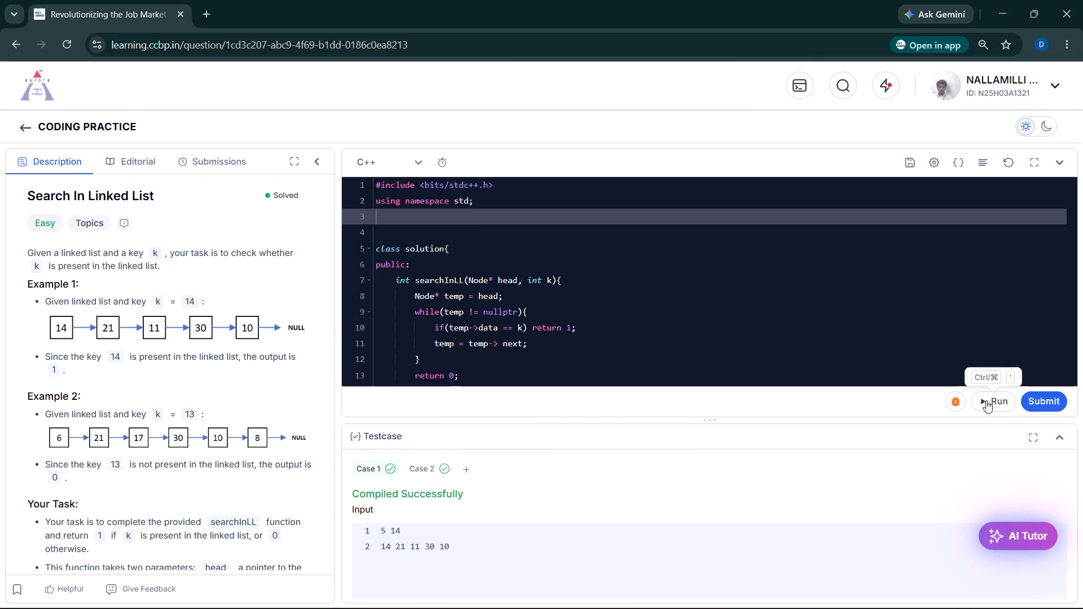
# Capture a full-screen screenshot of the Search In Linked List solution with its test results and copy it, retaking it once.
pyautogui.press('Print')
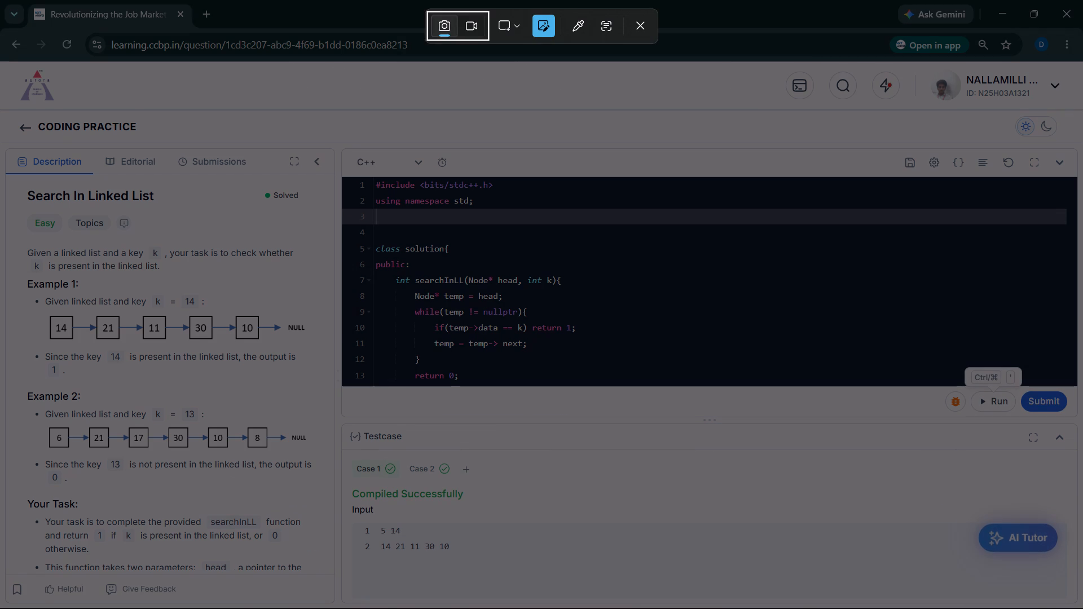
pyautogui.moveTo(0, 0); pyautogui.dragTo(1082, 608)
pyautogui.hotkey('ctrl', 'c')
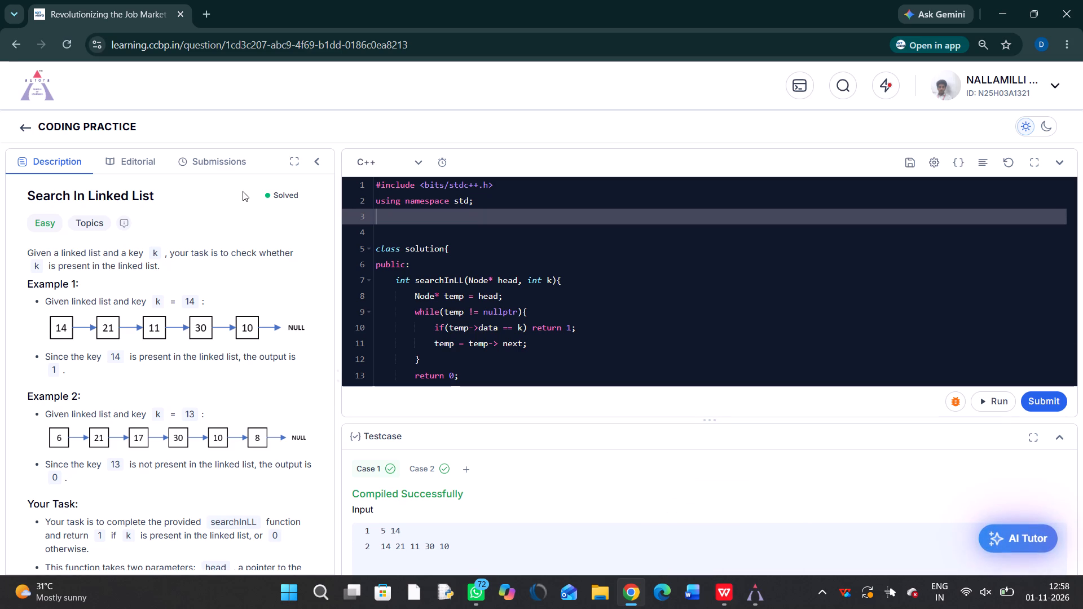
pyautogui.press('Print')
pyautogui.moveTo(0, 0); pyautogui.dragTo(1082, 608)
pyautogui.hotkey('ctrl', 'c')
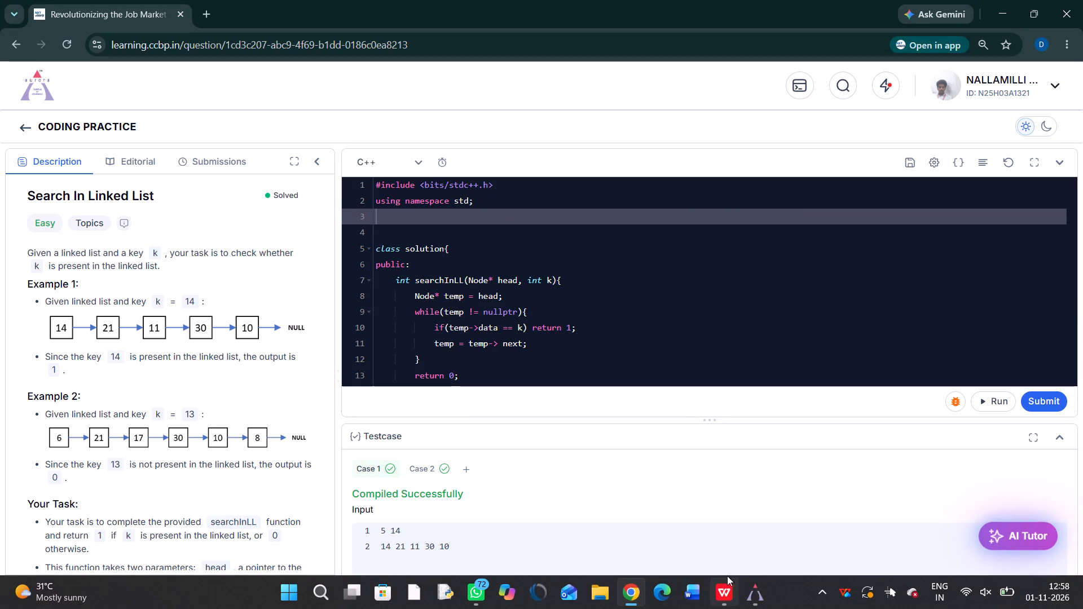
# In the WPS report, replace the old Search In Linked List screenshot for Question 4 with the newly copied one.
pyautogui.click(711, 541)
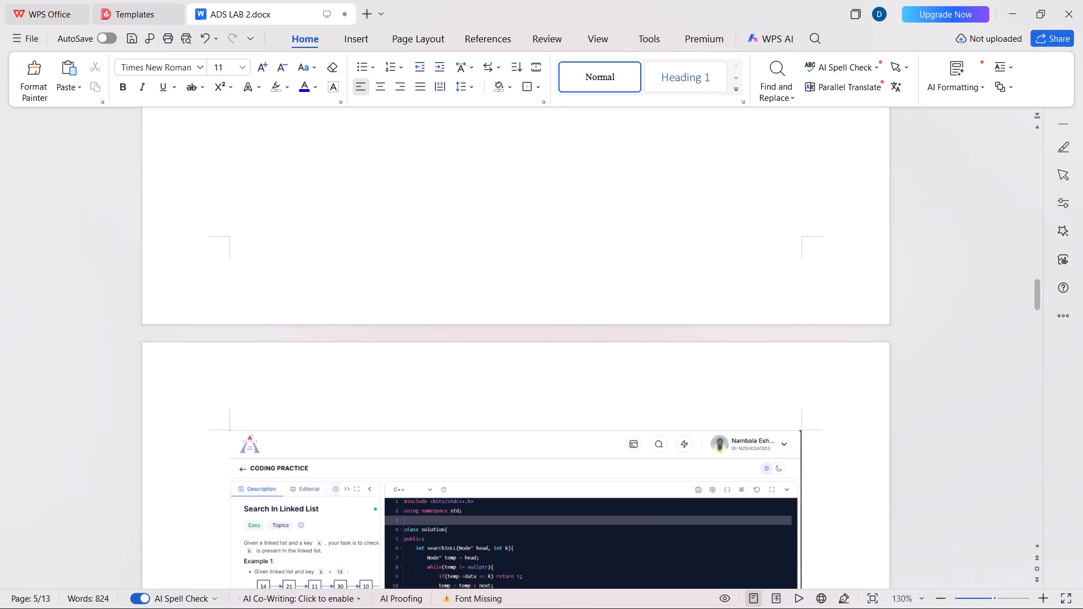
pyautogui.click(584, 518)
pyautogui.press('BackSpace')
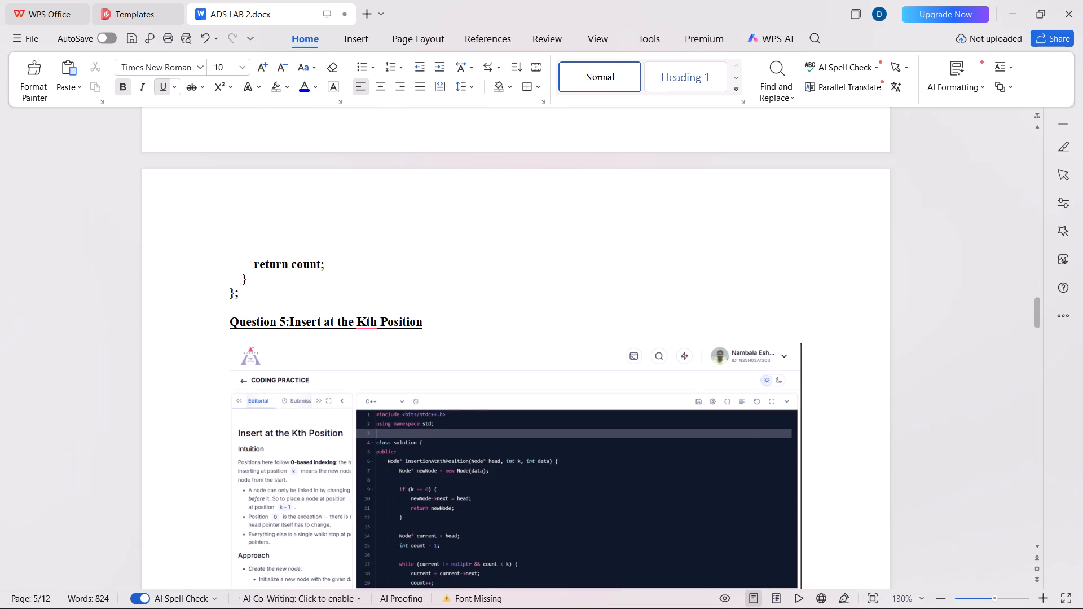
pyautogui.hotkey('ctrl', 'v')
# Look through the report's remaining sections from Question 5 to Question 10 and back up to the certificate page.
pyautogui.scroll(-1, 584, 518)
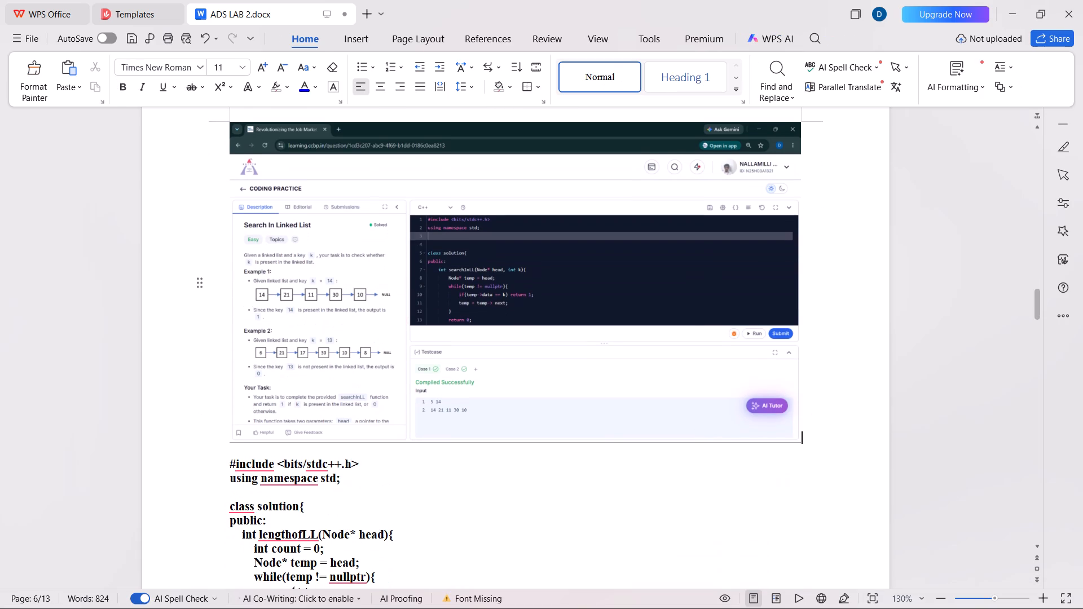
pyautogui.scroll(-1, 584, 518)
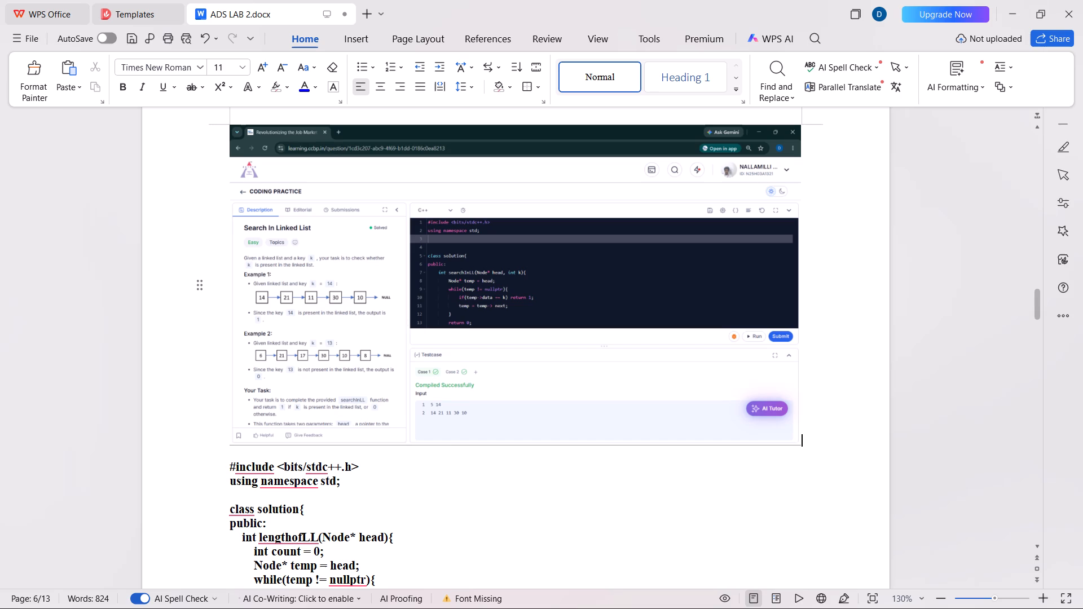
pyautogui.scroll(-2, 584, 518)
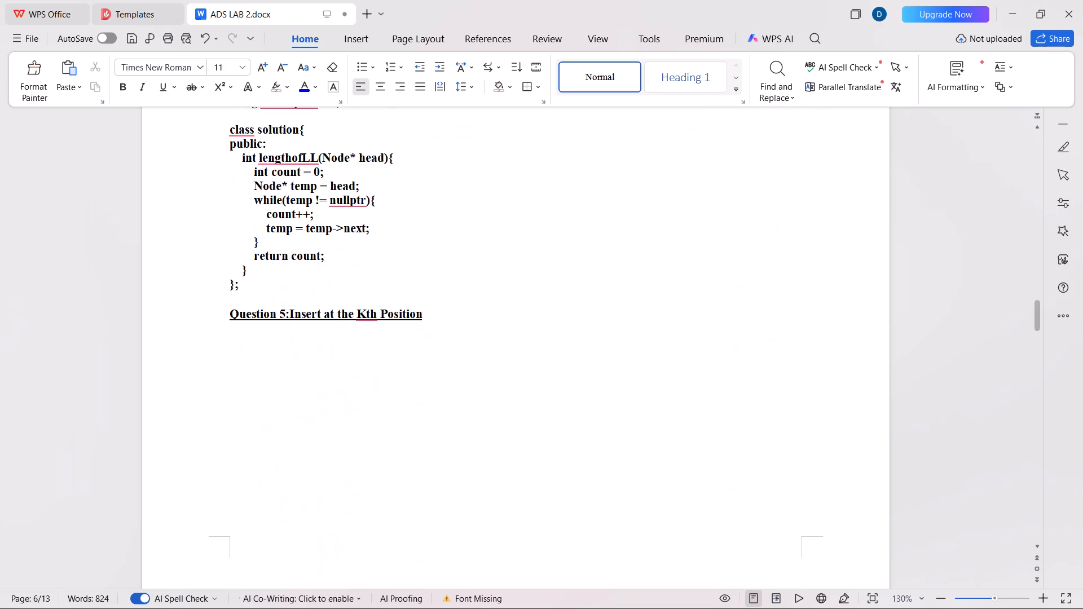
pyautogui.scroll(-5, 584, 518)
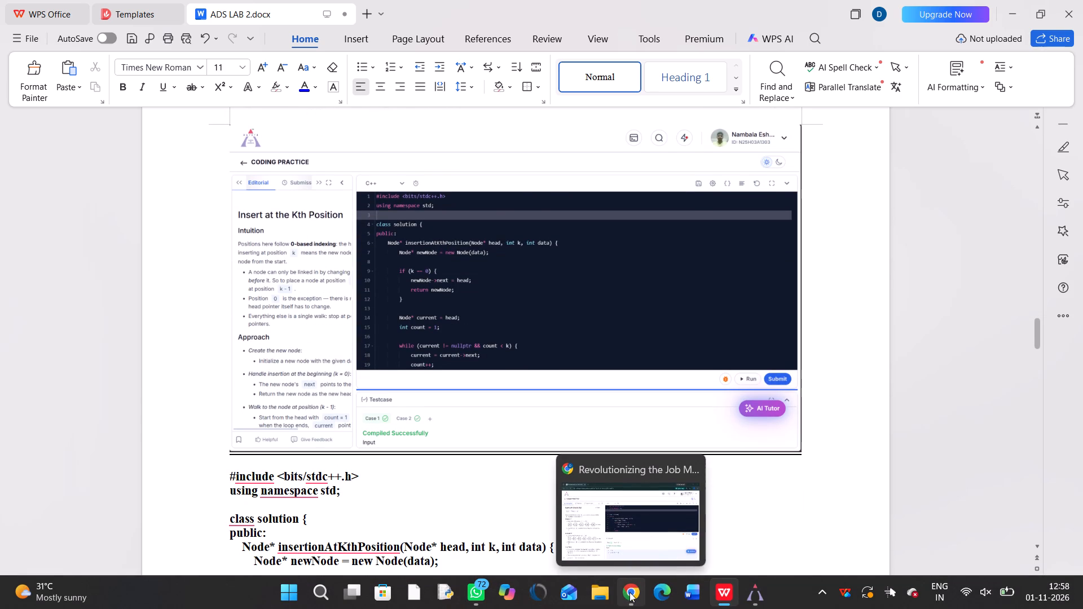
pyautogui.scroll(-20, 408, 399)
pyautogui.scroll(-14, 408, 399)
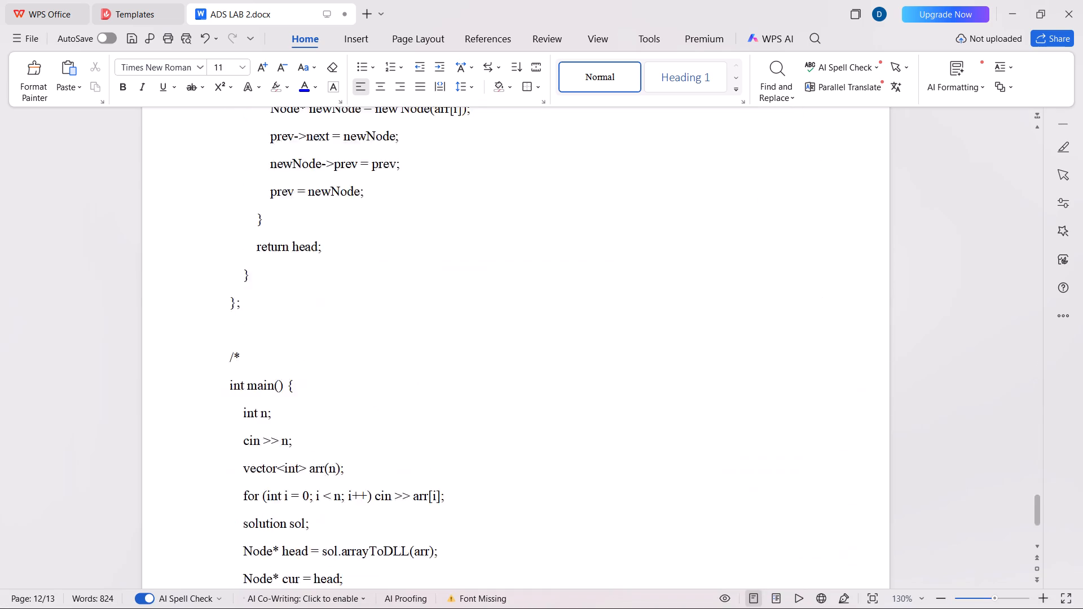
pyautogui.scroll(-4, 408, 399)
pyautogui.scroll(12, 408, 399)
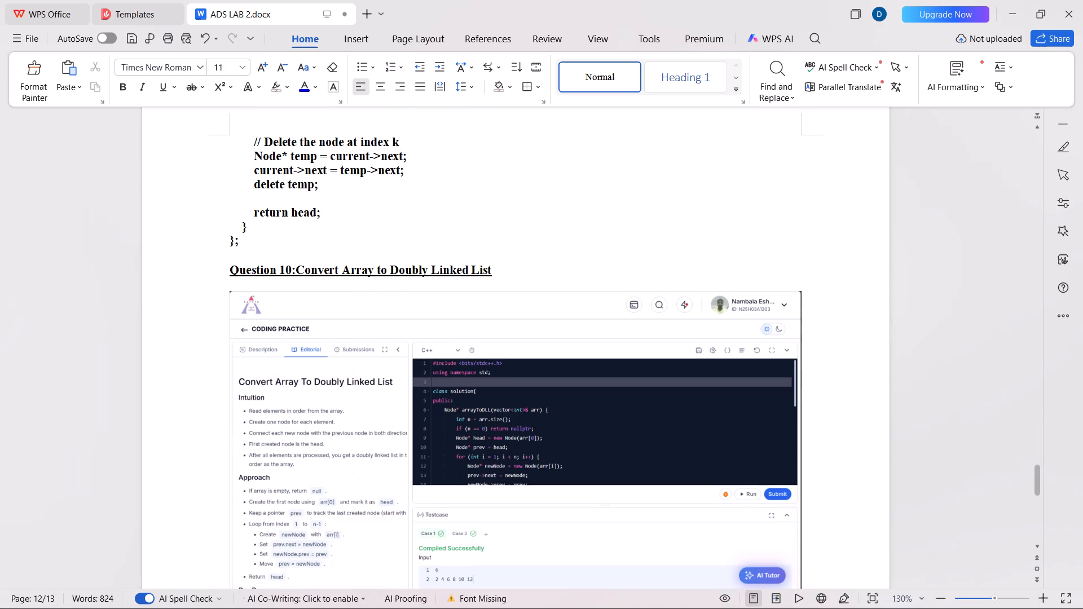
pyautogui.scroll(15, 408, 399)
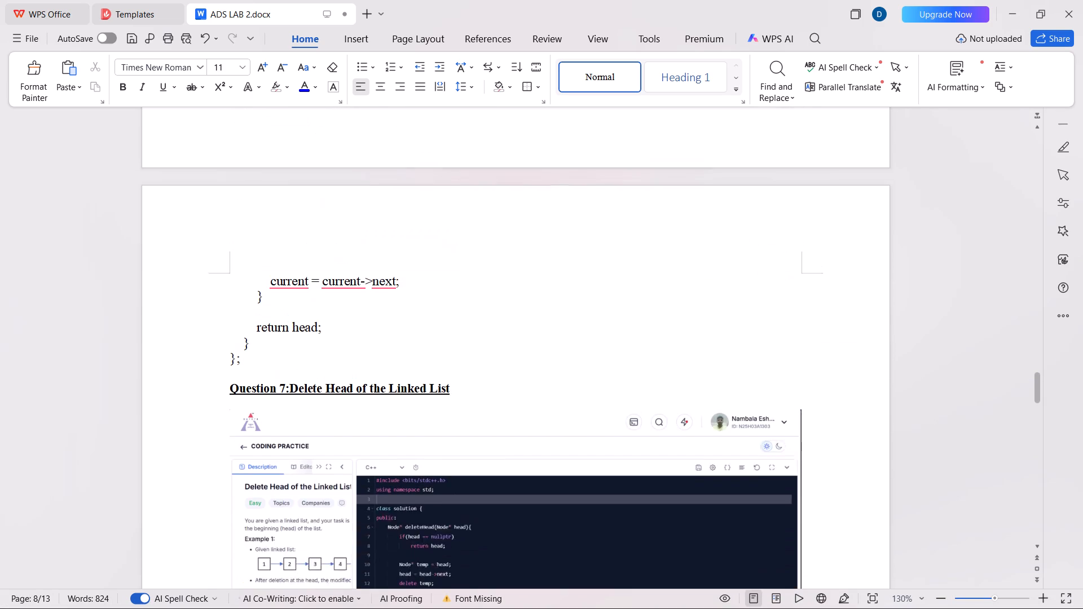
pyautogui.scroll(5, 408, 399)
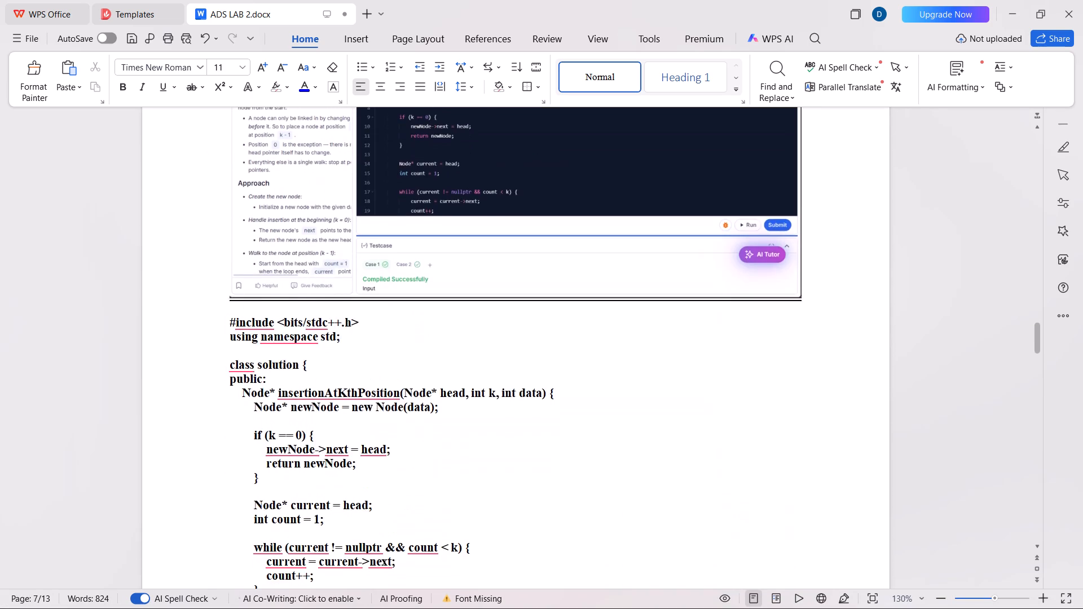
pyautogui.scroll(8, 408, 399)
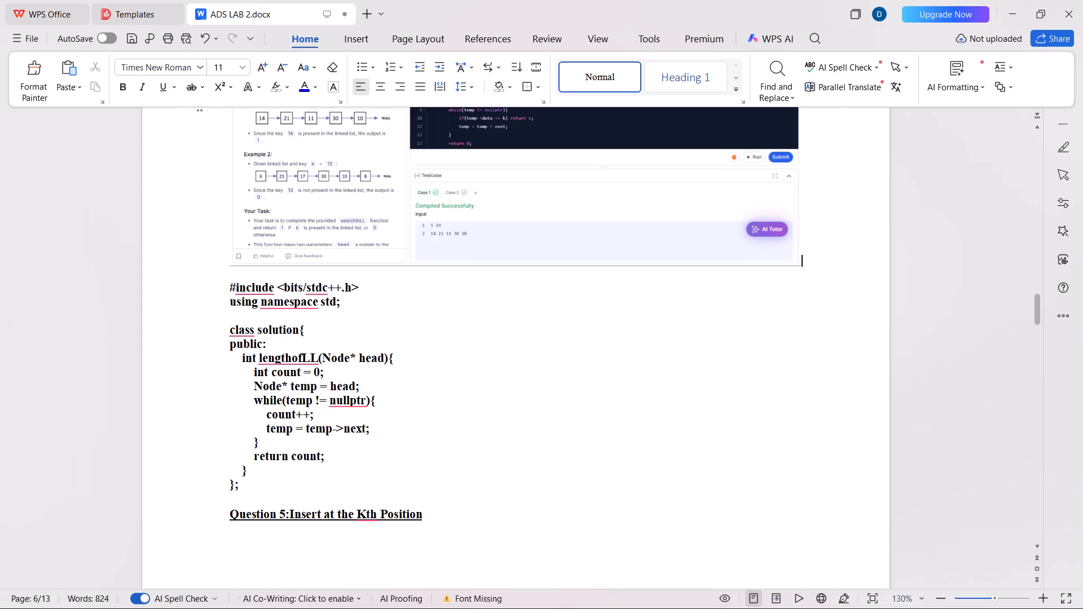
pyautogui.scroll(19, 408, 399)
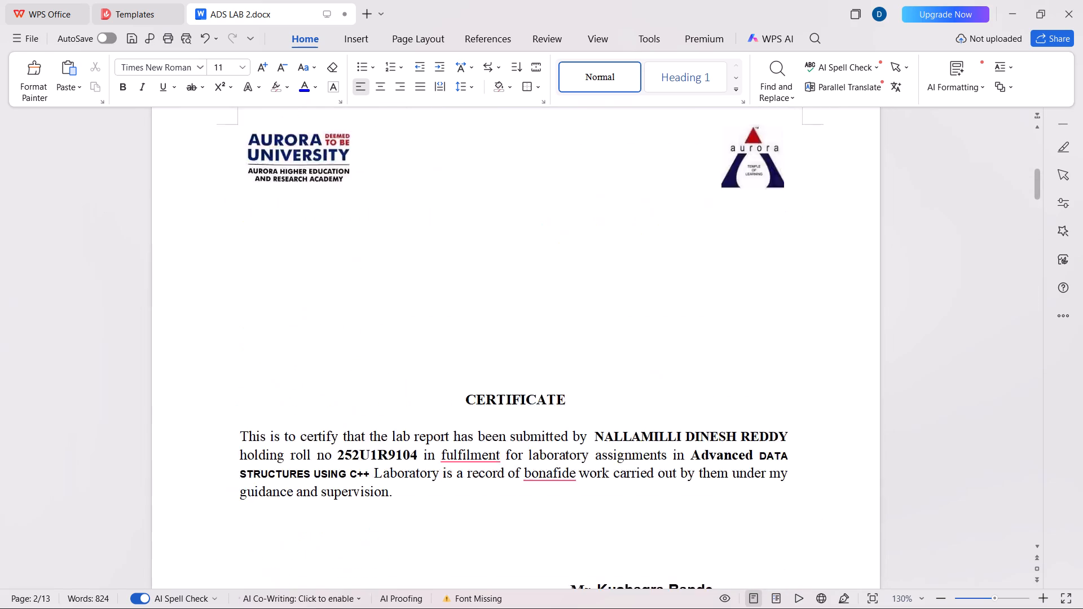
# Review the replaced screenshots for Questions 1 to 4 and the existing Insert at the Kth Position screenshot for Question 5.
pyautogui.scroll(-5, 408, 399)
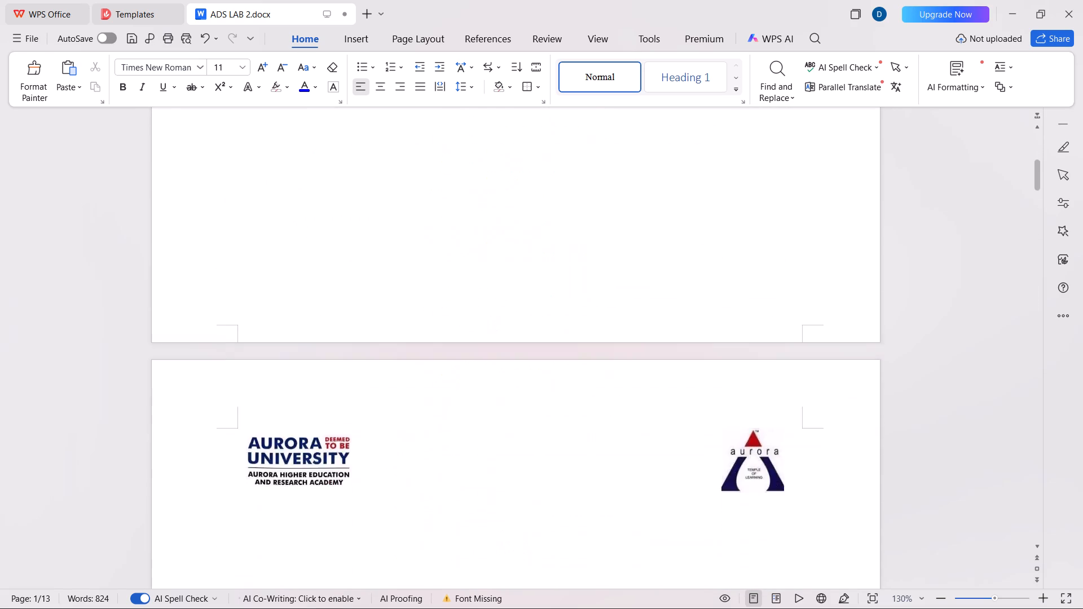
pyautogui.scroll(-8, 408, 399)
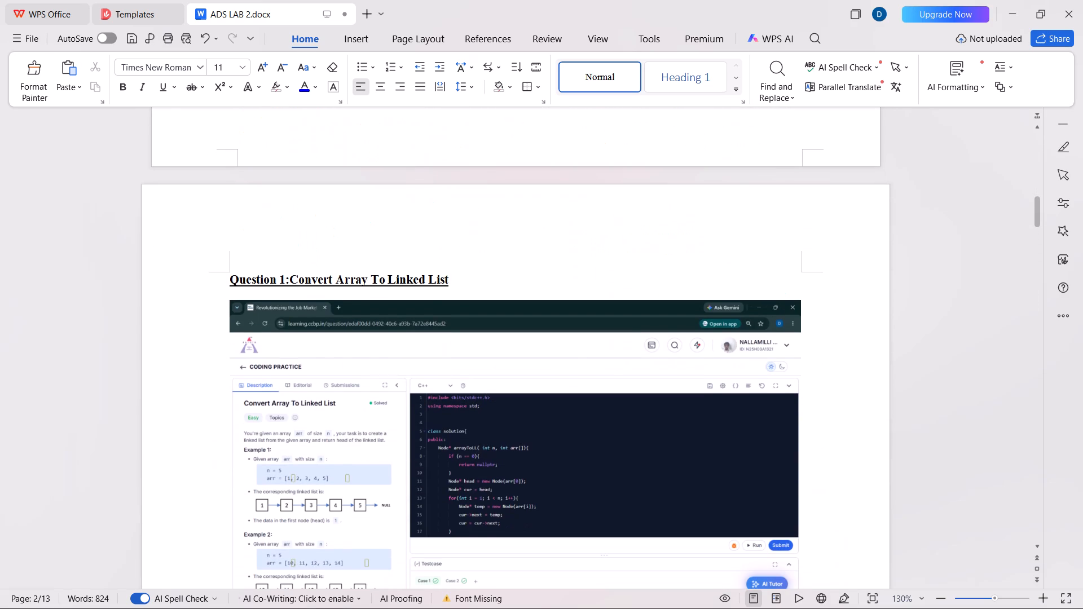
pyautogui.scroll(-5, 408, 399)
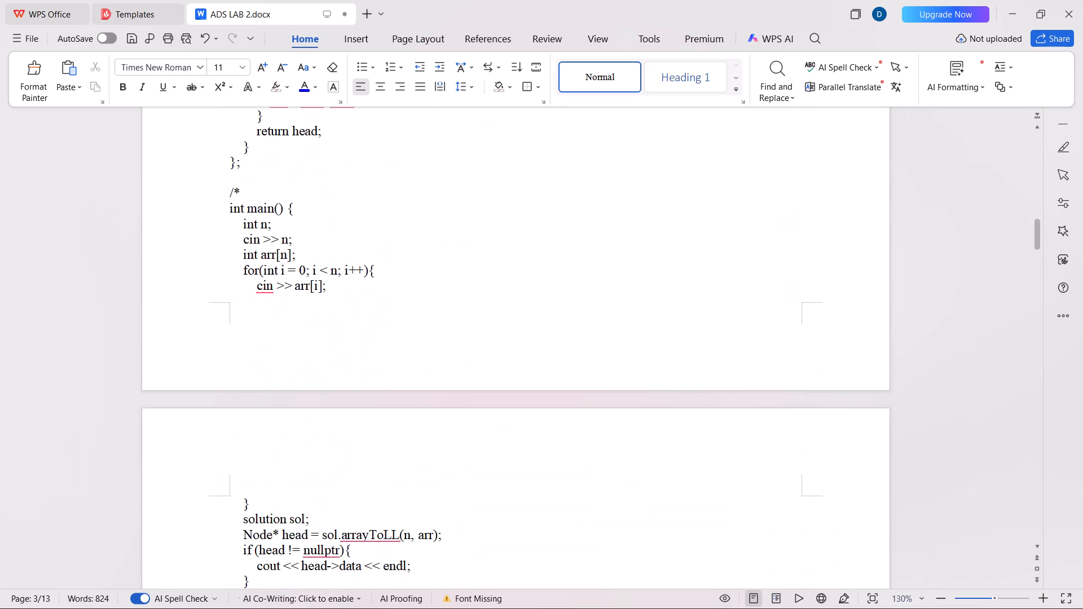
pyautogui.scroll(-3, 408, 399)
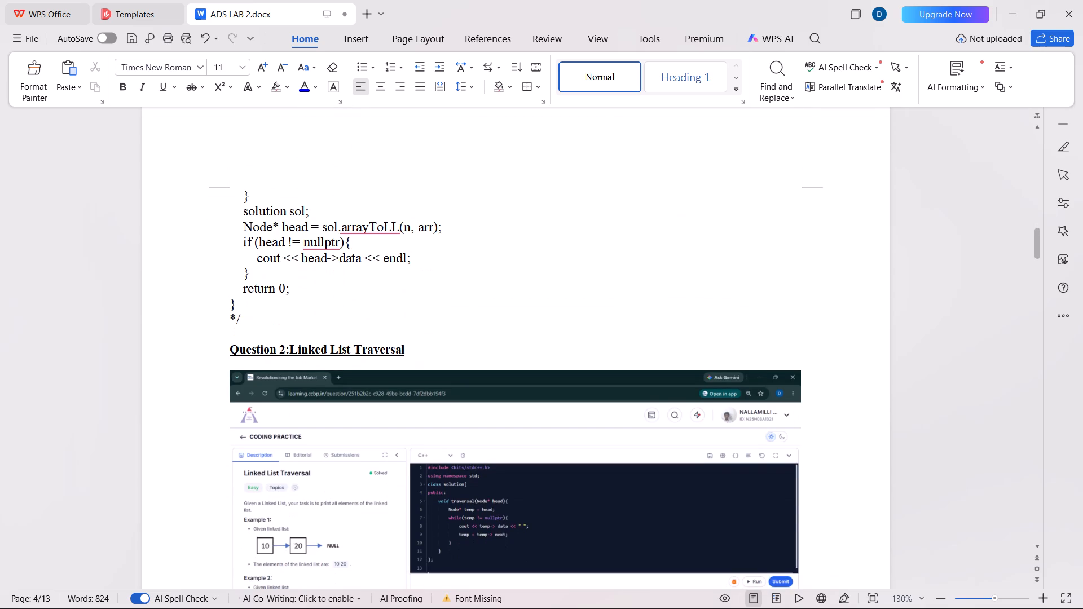
pyautogui.scroll(-3, 408, 399)
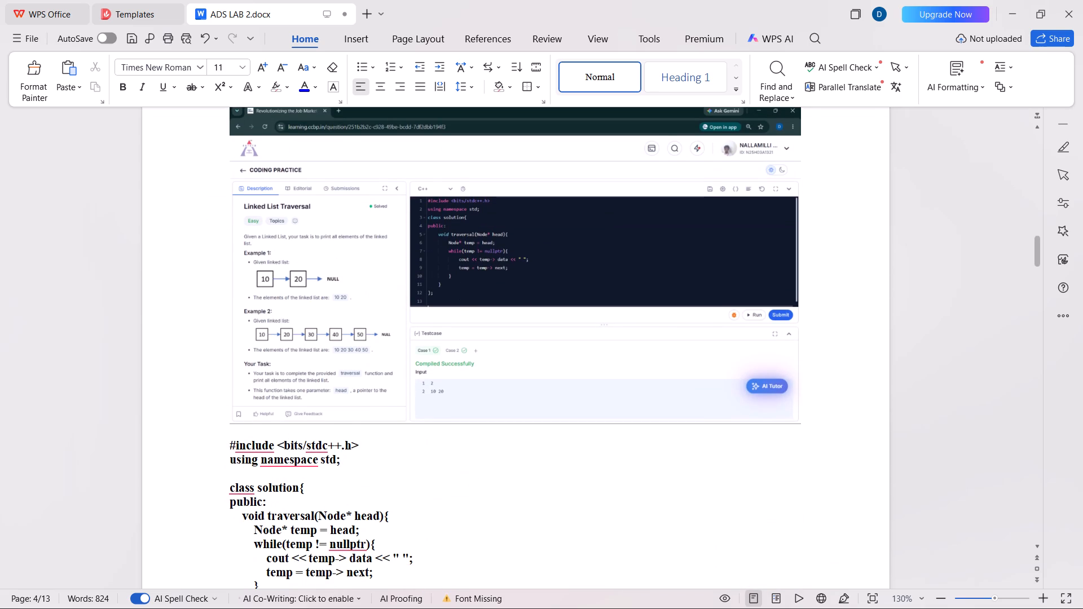
pyautogui.scroll(-2, 408, 399)
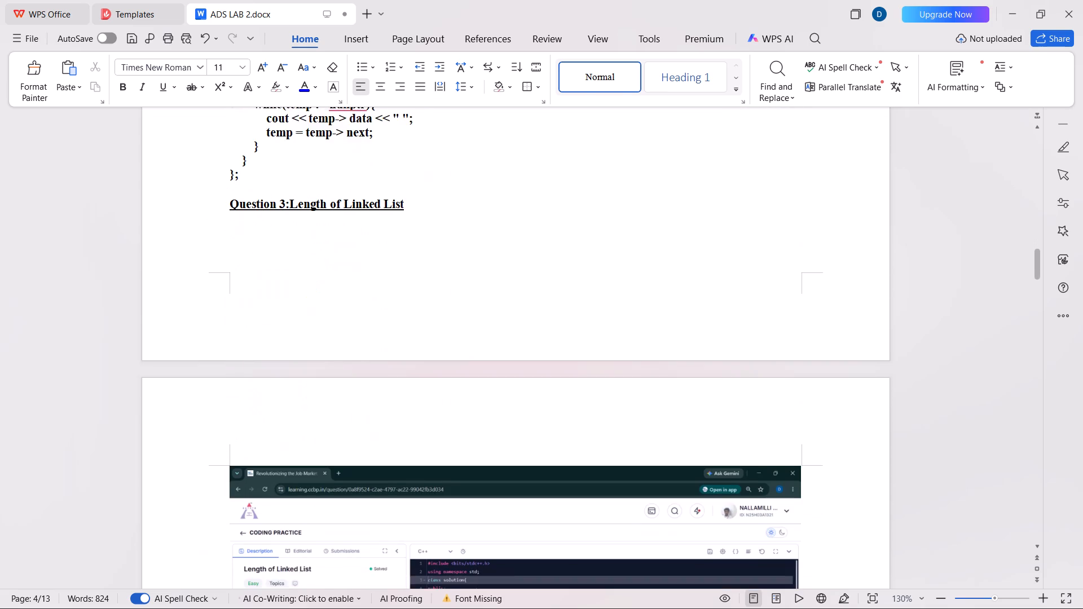
pyautogui.scroll(-5, 408, 399)
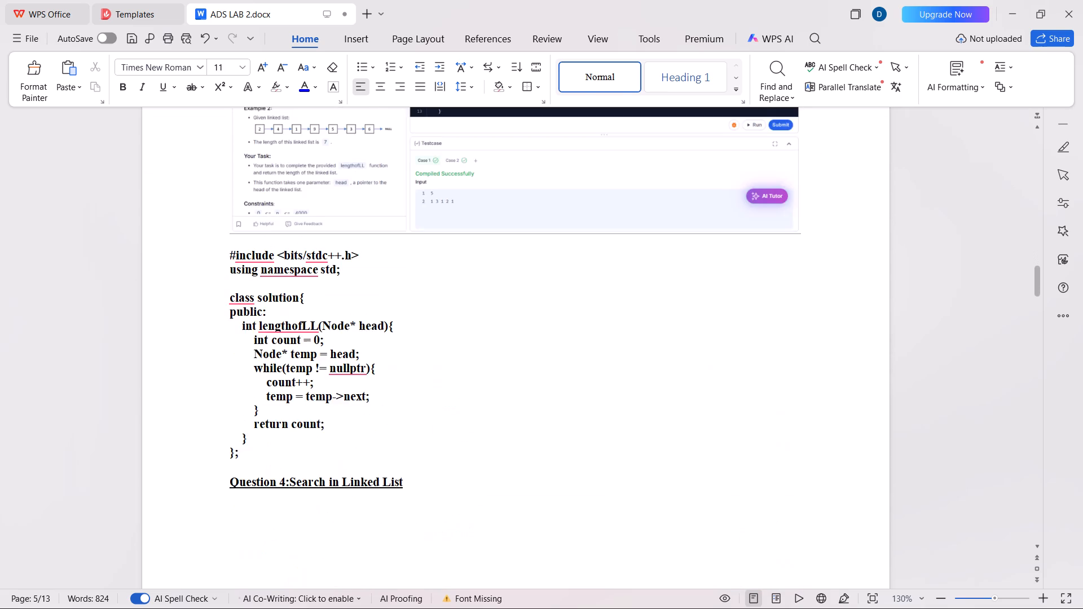
pyautogui.scroll(-6, 408, 399)
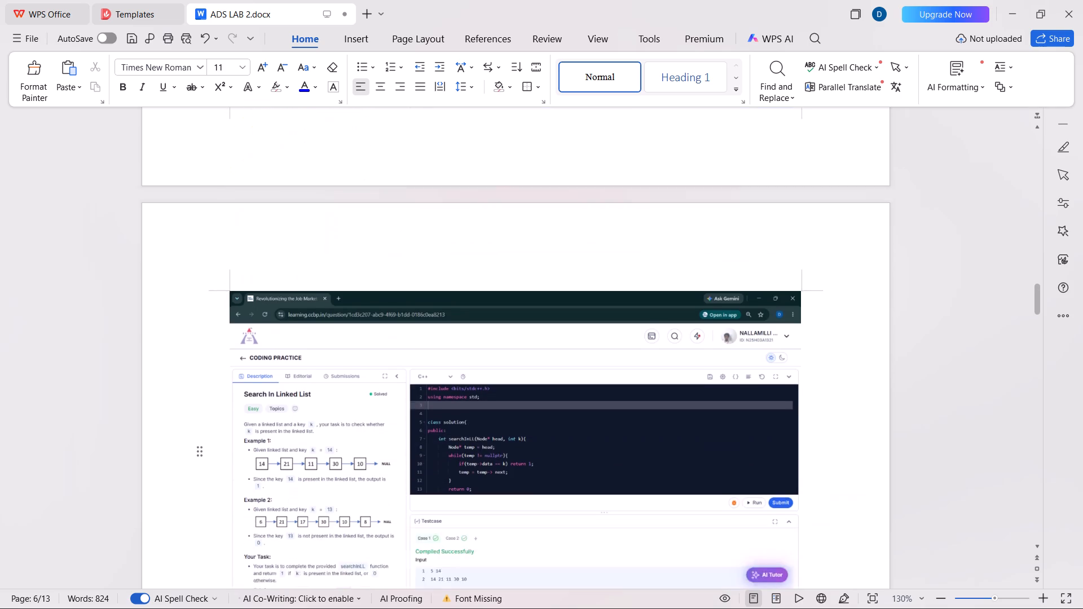
pyautogui.scroll(-7, 408, 399)
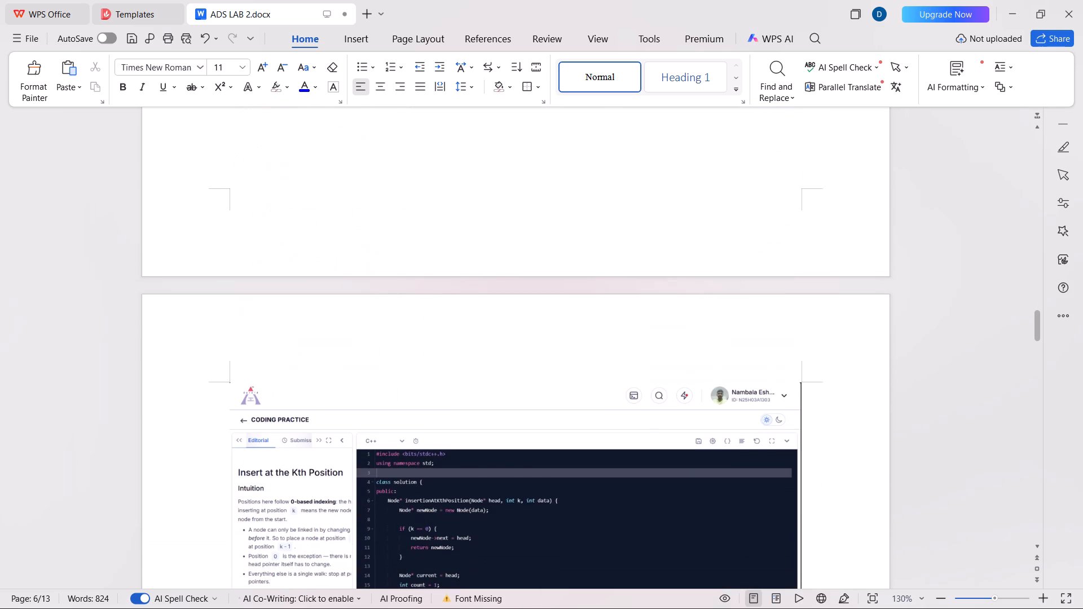
pyautogui.scroll(-1, 408, 399)
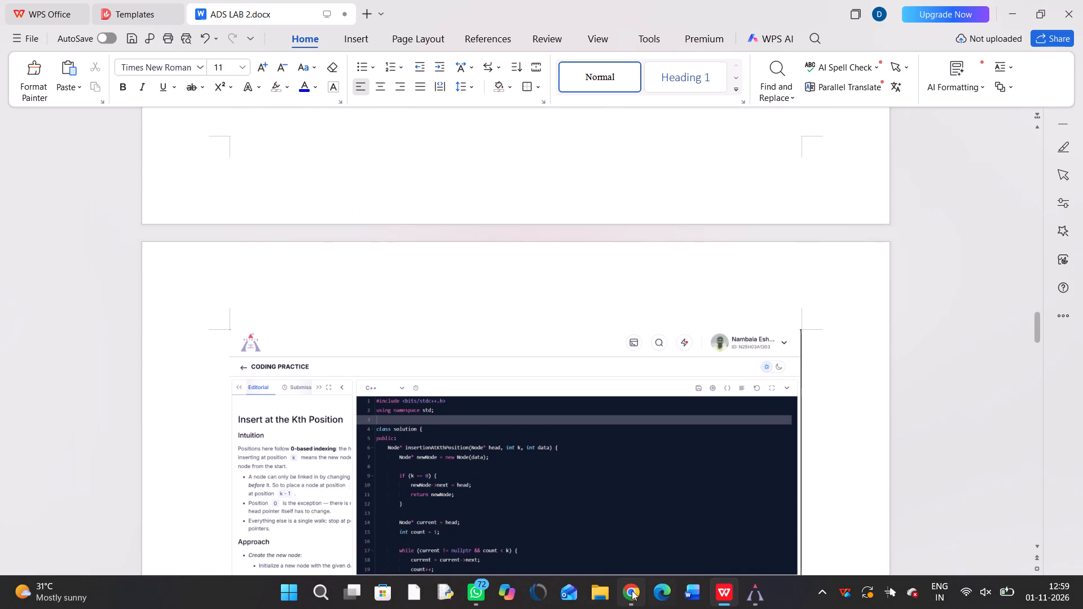
# Switch to Chrome and open Insertion At Kth Position - Linked List from the coding practice following the Insertion in Linked List lessons.
pyautogui.click(627, 534)
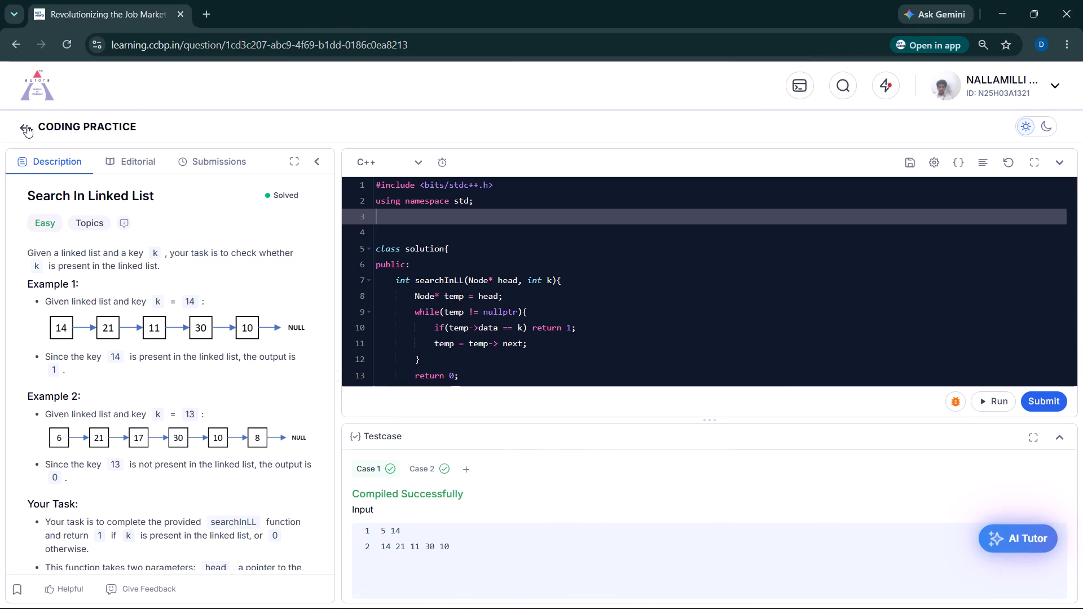
pyautogui.click(27, 125)
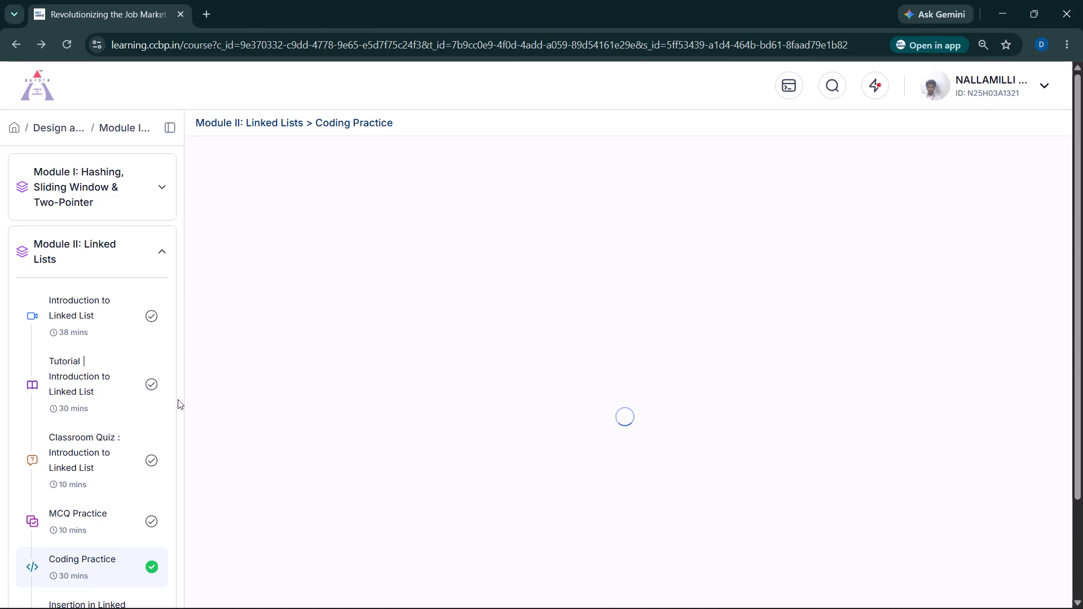
pyautogui.scroll(-2, 128, 551)
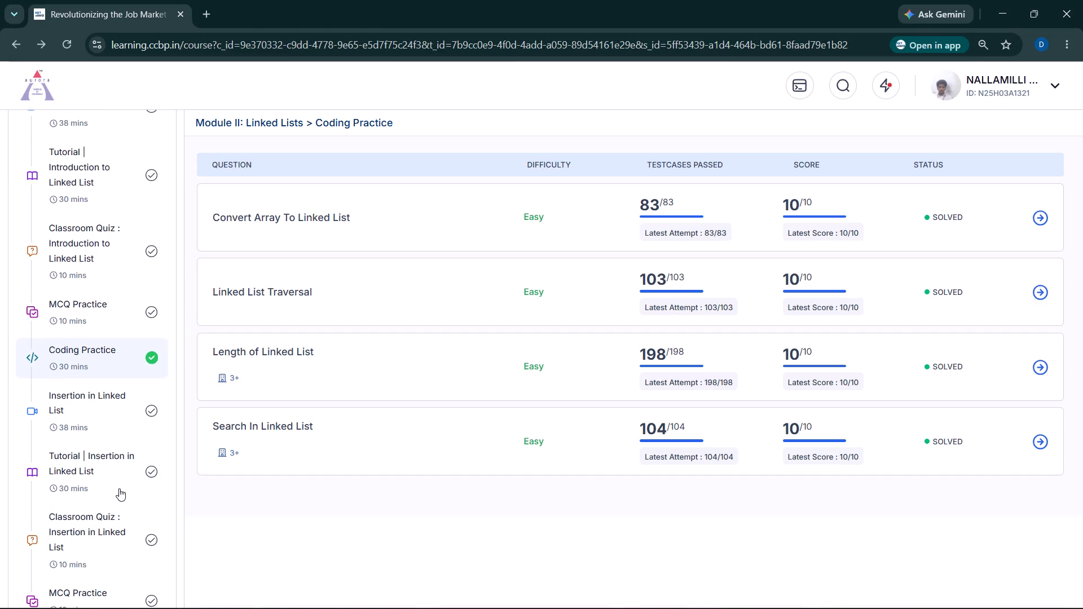
pyautogui.scroll(-1, 124, 507)
pyautogui.click(116, 453)
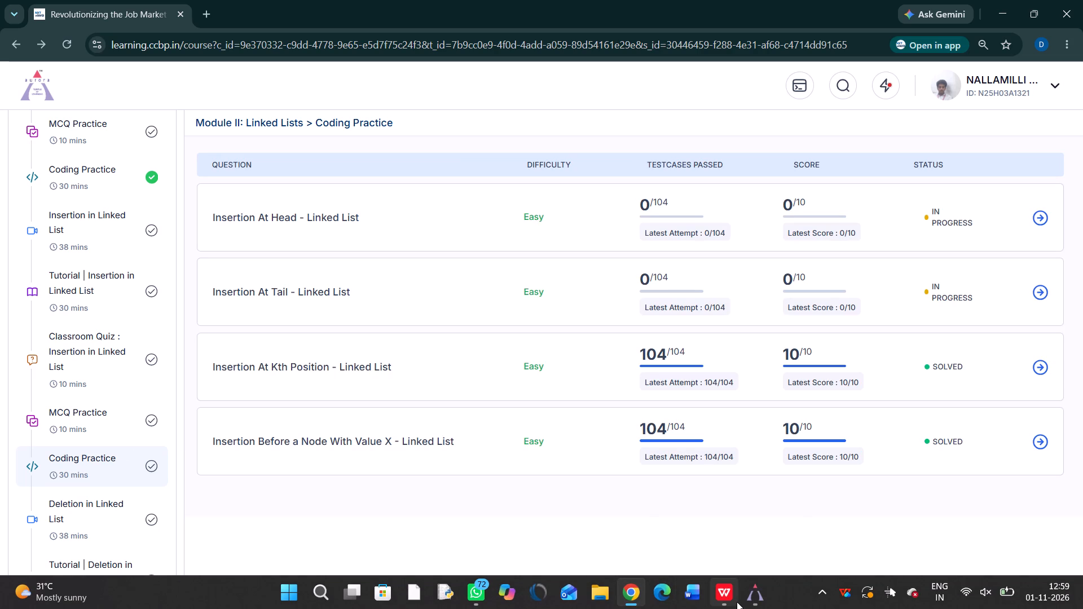
pyautogui.click(722, 539)
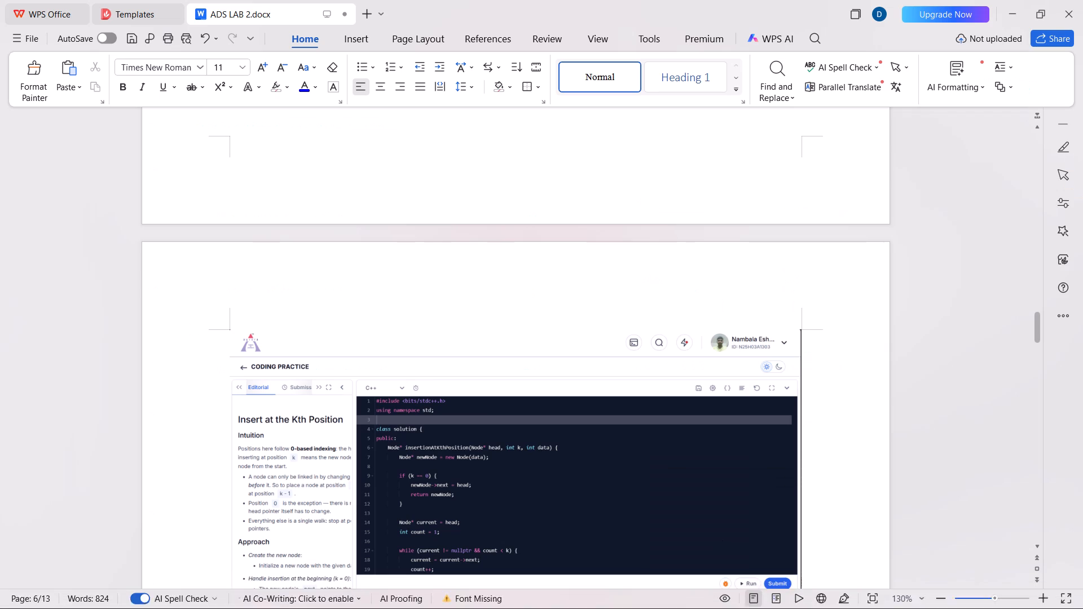
pyautogui.click(627, 554)
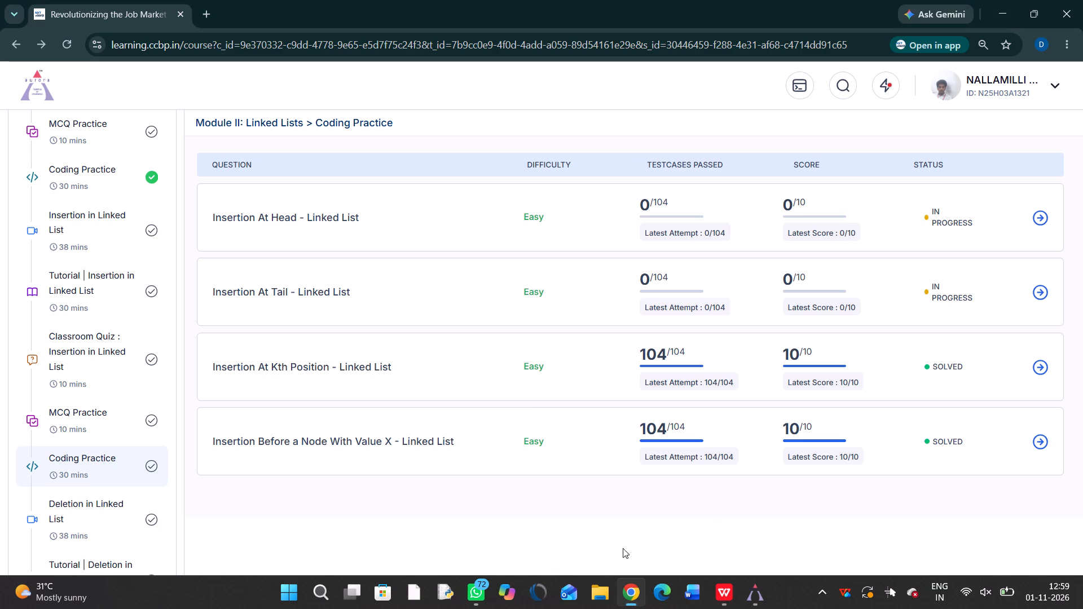
pyautogui.click(535, 387)
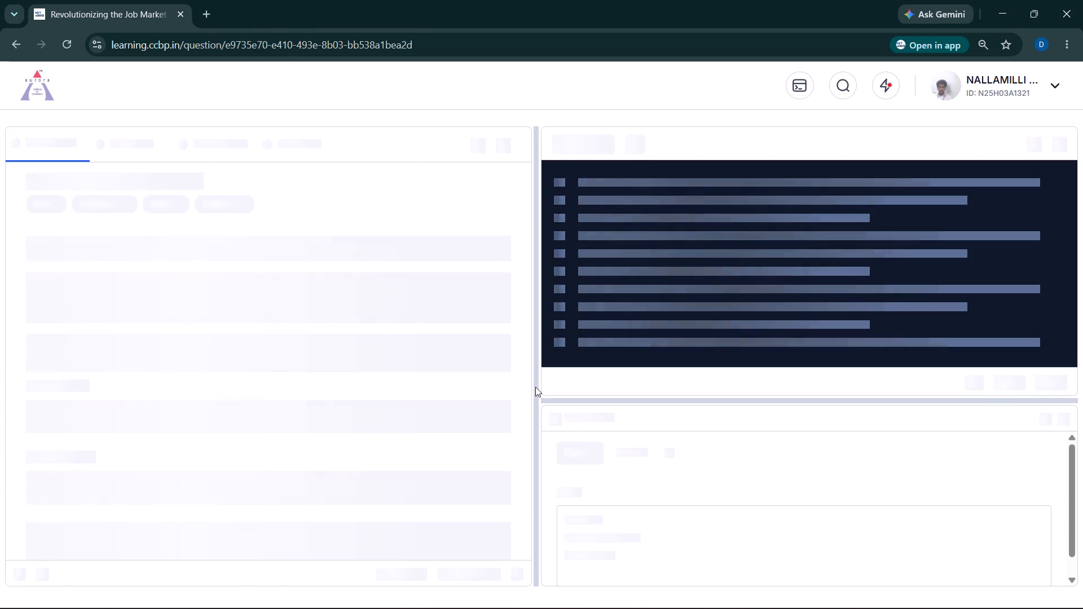
# Delete the commented-out main function and the commented-out Node class block from the Insertion At Kth Position code.
pyautogui.scroll(-13, 490, 360)
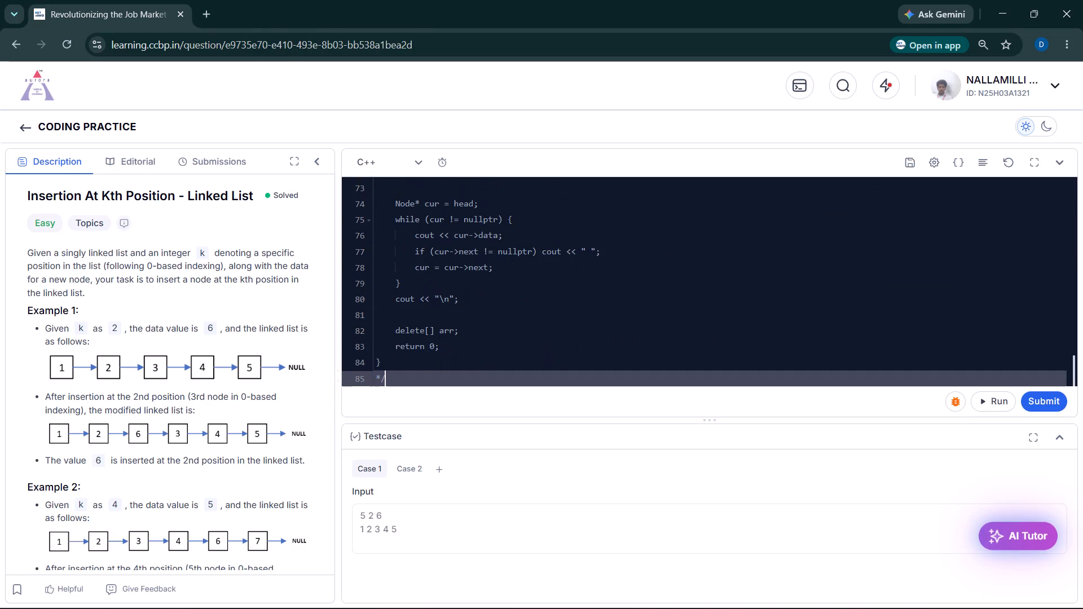
pyautogui.moveTo(404, 378); pyautogui.dragTo(353, 190)
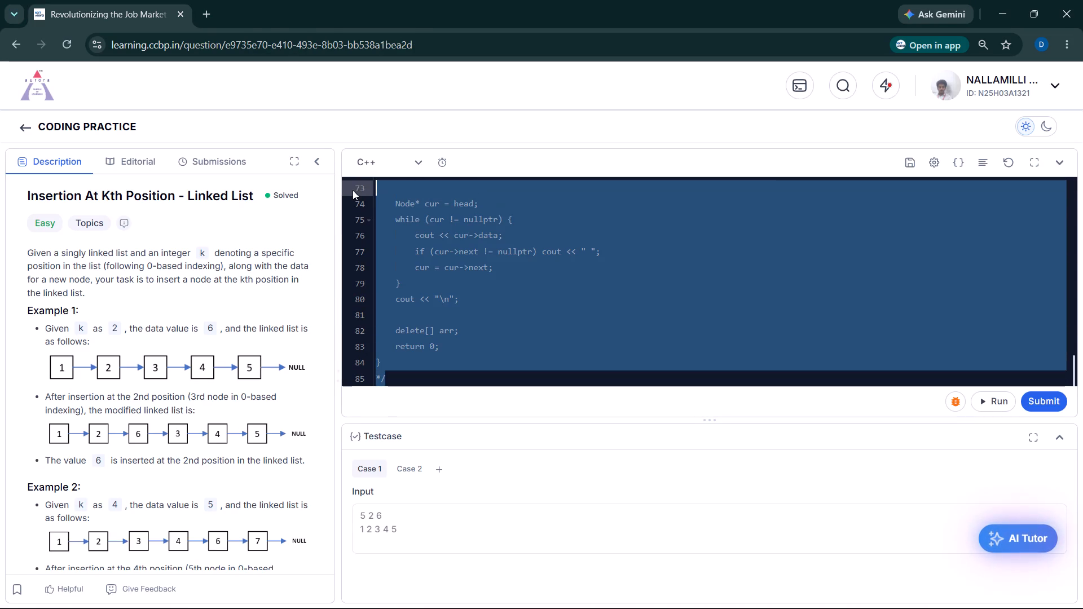
pyautogui.moveTo(353, 190); pyautogui.dragTo(365, 318)
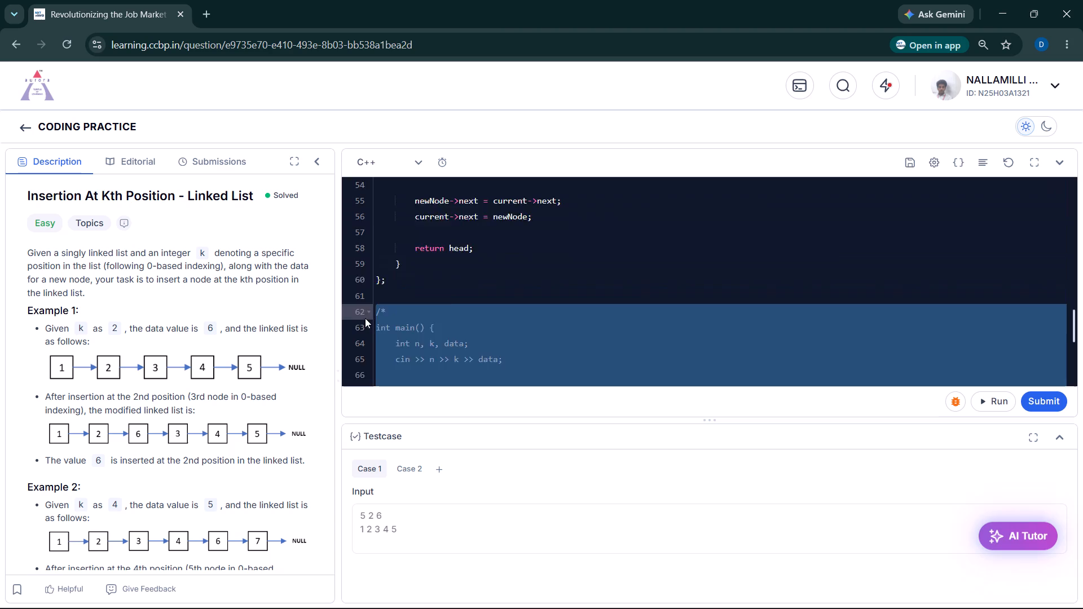
pyautogui.press('BackSpace')
pyautogui.scroll(8, 365, 318)
pyautogui.moveTo(397, 272); pyautogui.dragTo(338, 220)
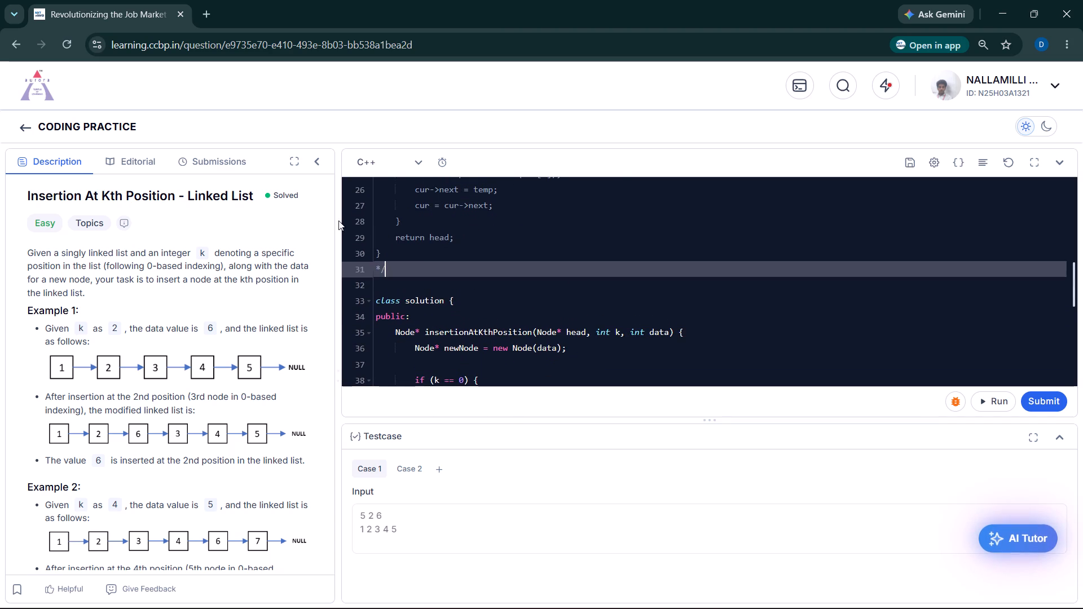
pyautogui.moveTo(338, 220); pyautogui.dragTo(352, 219)
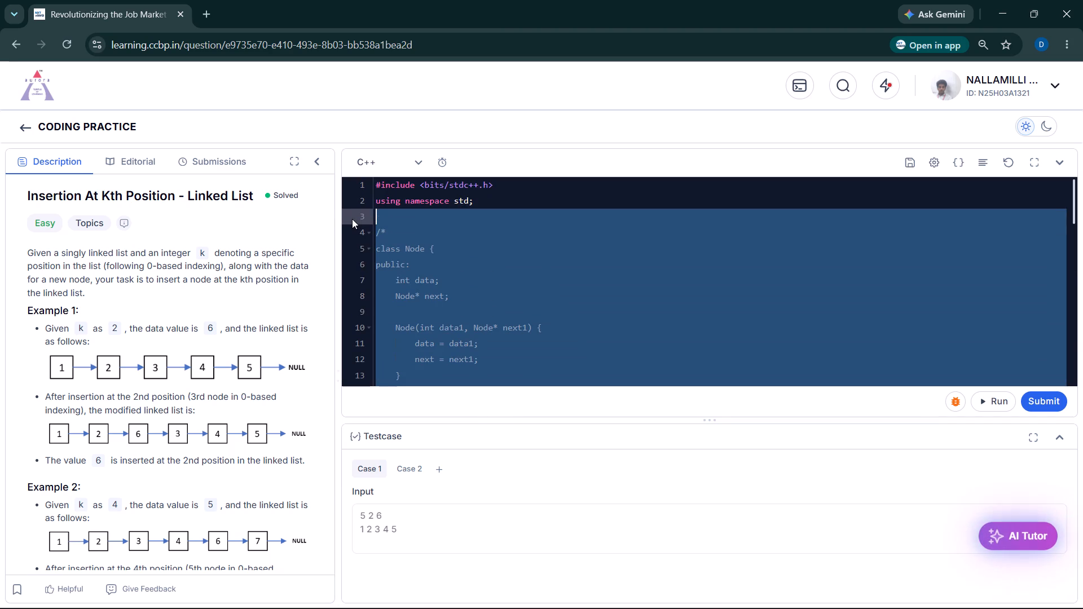
pyautogui.press('BackSpace')
# Remove the blank lines between using namespace std; and class solution in the Insertion At Kth Position code.
pyautogui.scroll(-1, 569, 351)
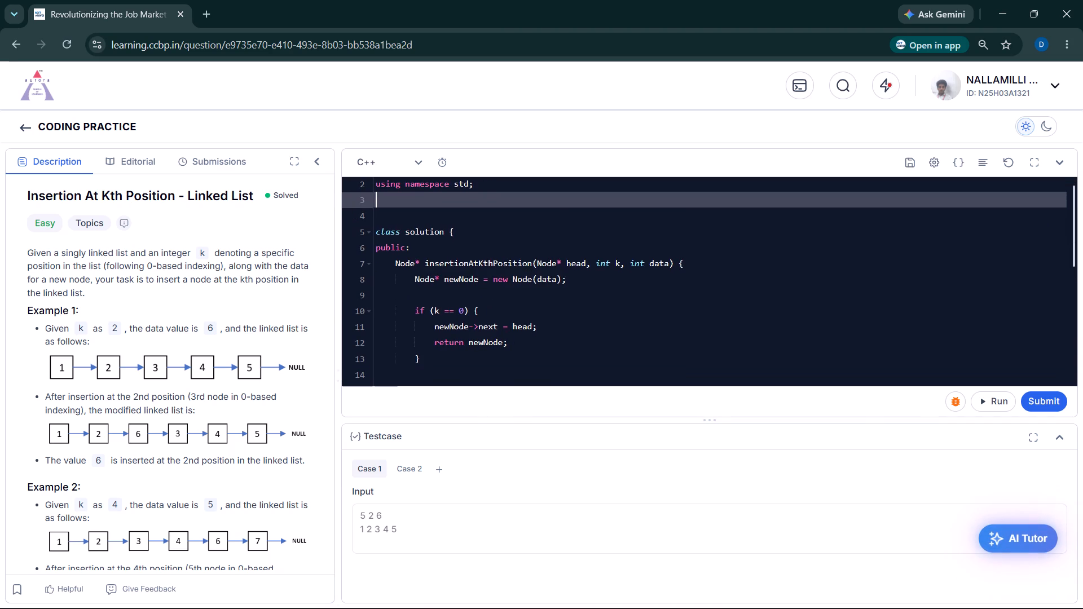
pyautogui.scroll(-7, 569, 351)
pyautogui.scroll(4, 569, 351)
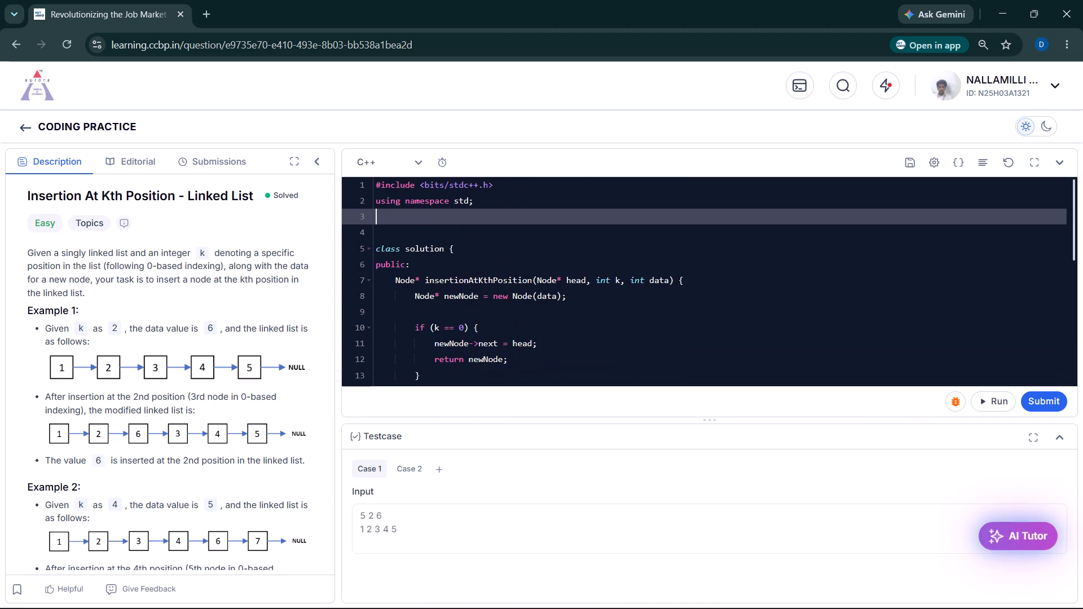
pyautogui.click(377, 248)
pyautogui.press('BackSpace')
pyautogui.press('BackSpace')
pyautogui.press('BackSpace')
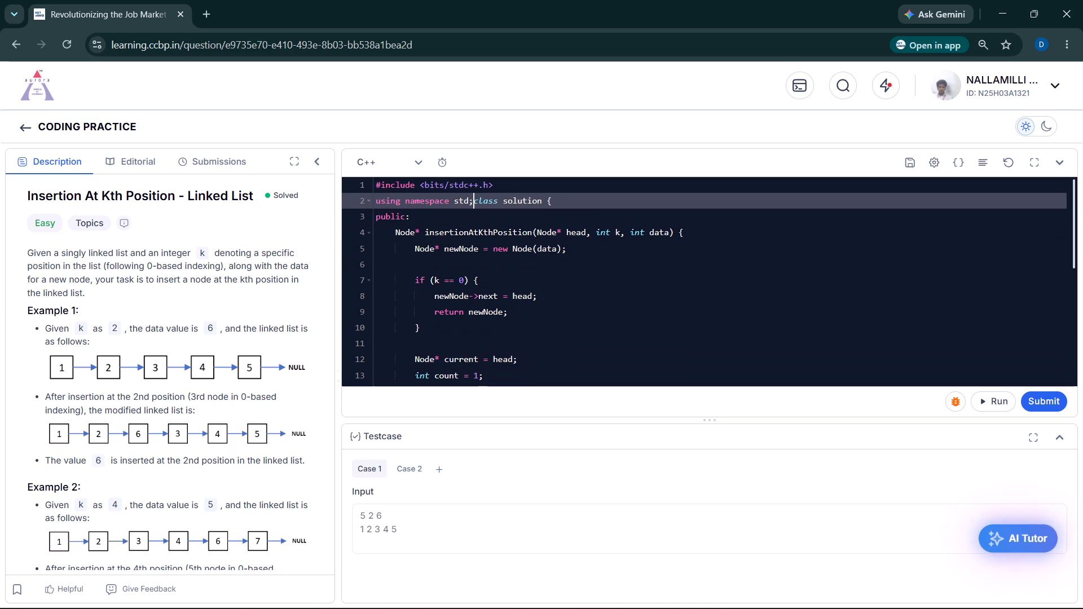
pyautogui.press('Return')
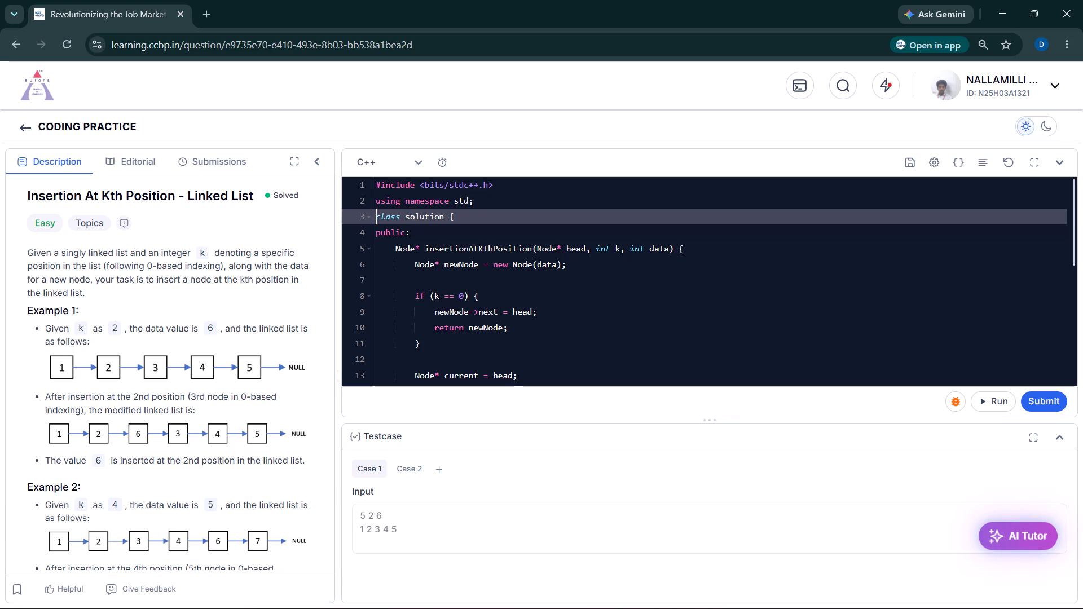
# Run the cleaned-up Insertion At Kth Position code against the sample test cases.
pyautogui.scroll(-1, 377, 248)
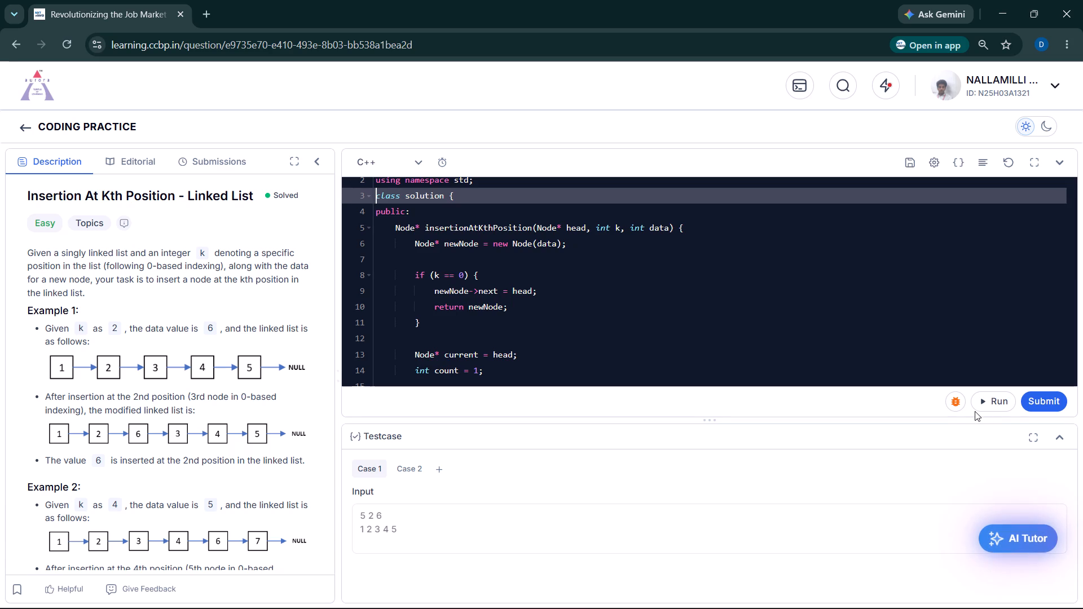
pyautogui.click(975, 411)
pyautogui.moveTo(975, 411); pyautogui.dragTo(985, 406)
pyautogui.click(985, 406)
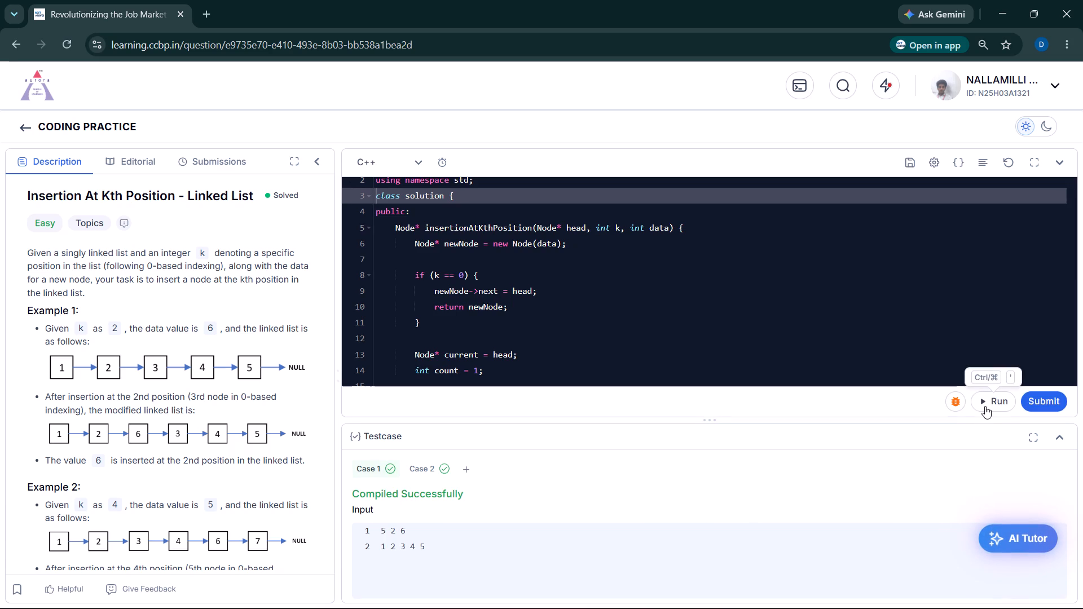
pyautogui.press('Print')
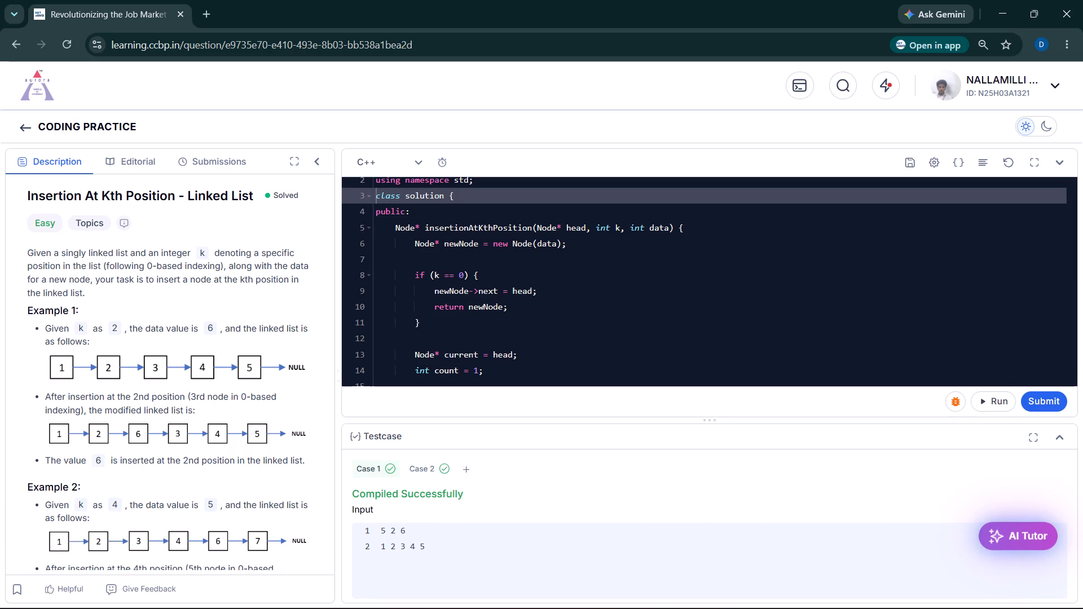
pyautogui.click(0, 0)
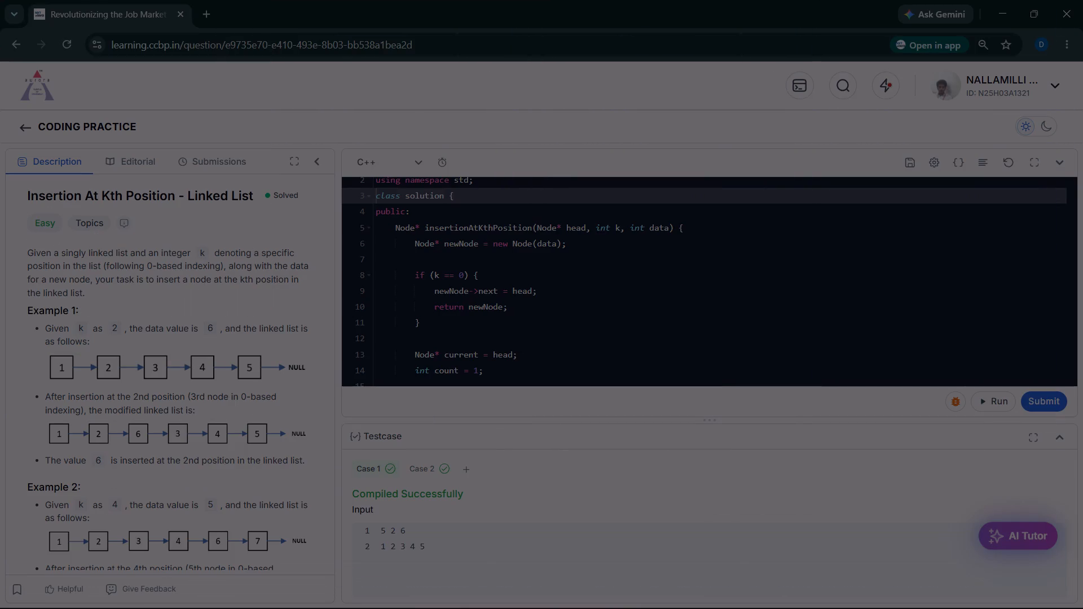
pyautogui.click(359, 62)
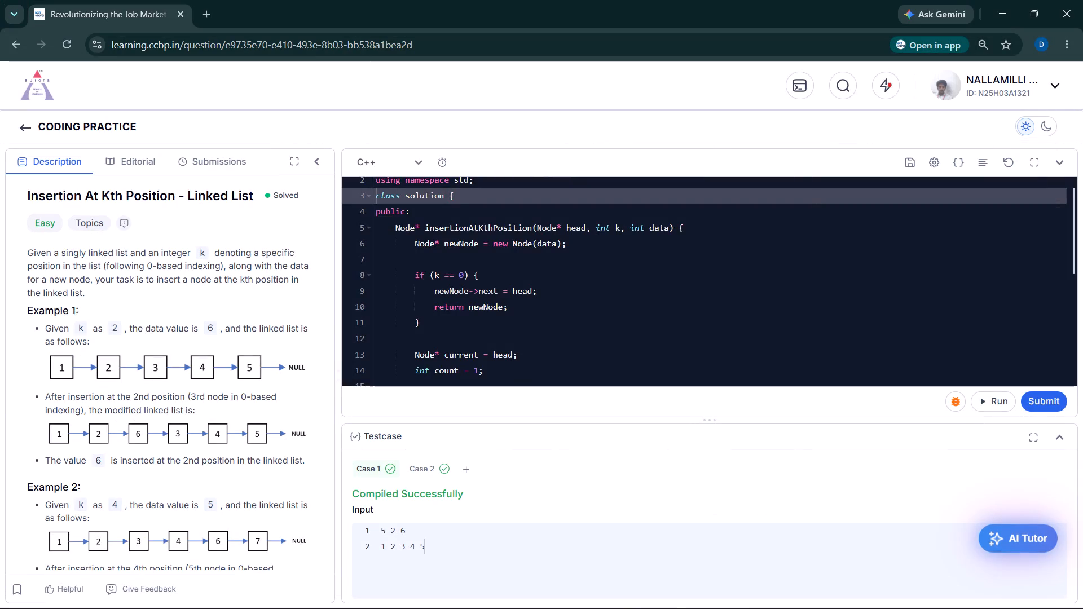
# Enlarge the code area to show lines 1 to 17 and copy a full-screen snip of the Insertion At Kth Position solution with its test results.
pyautogui.scroll(4, 518, 288)
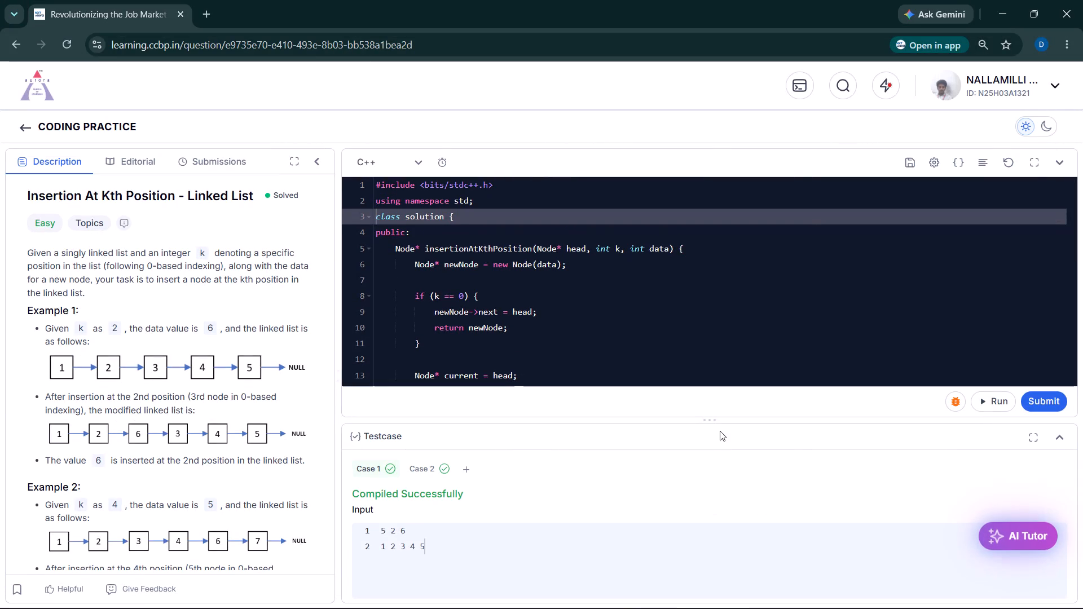
pyautogui.moveTo(703, 418); pyautogui.dragTo(709, 484)
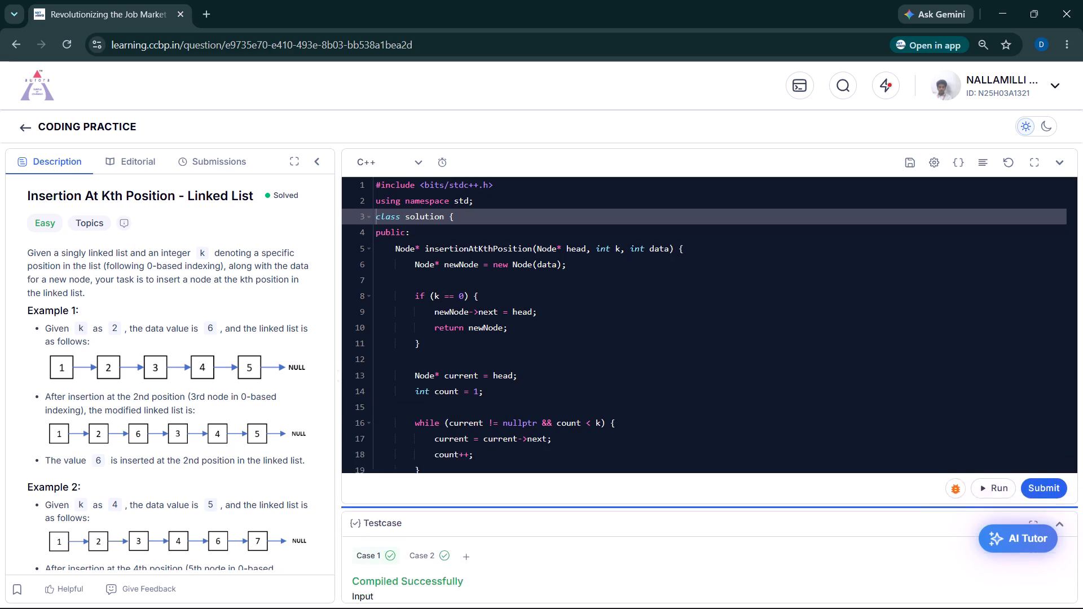
pyautogui.moveTo(709, 484); pyautogui.dragTo(705, 456)
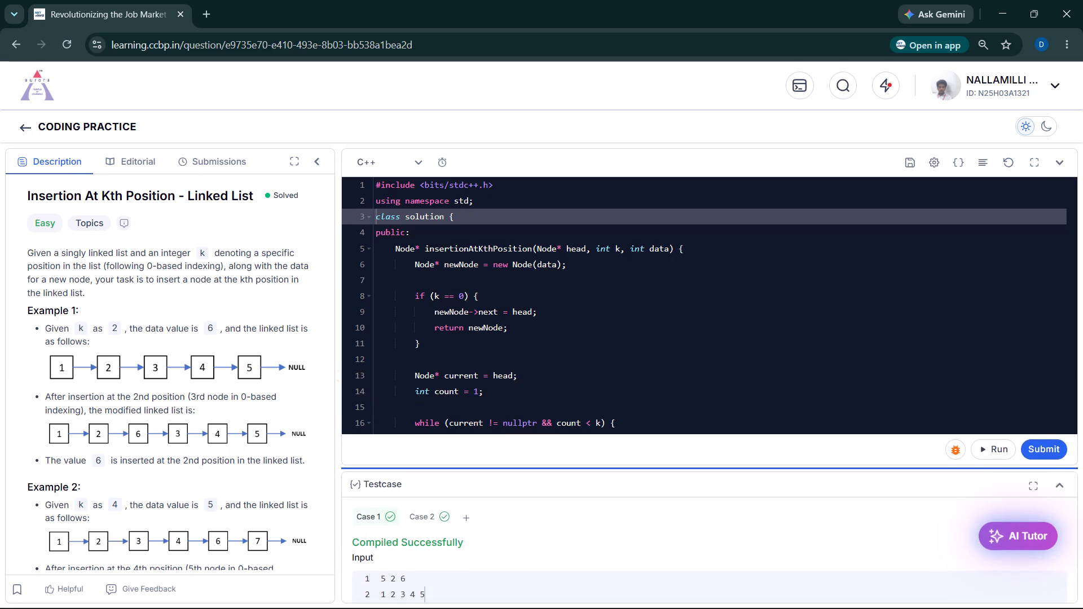
pyautogui.moveTo(705, 456); pyautogui.dragTo(704, 486)
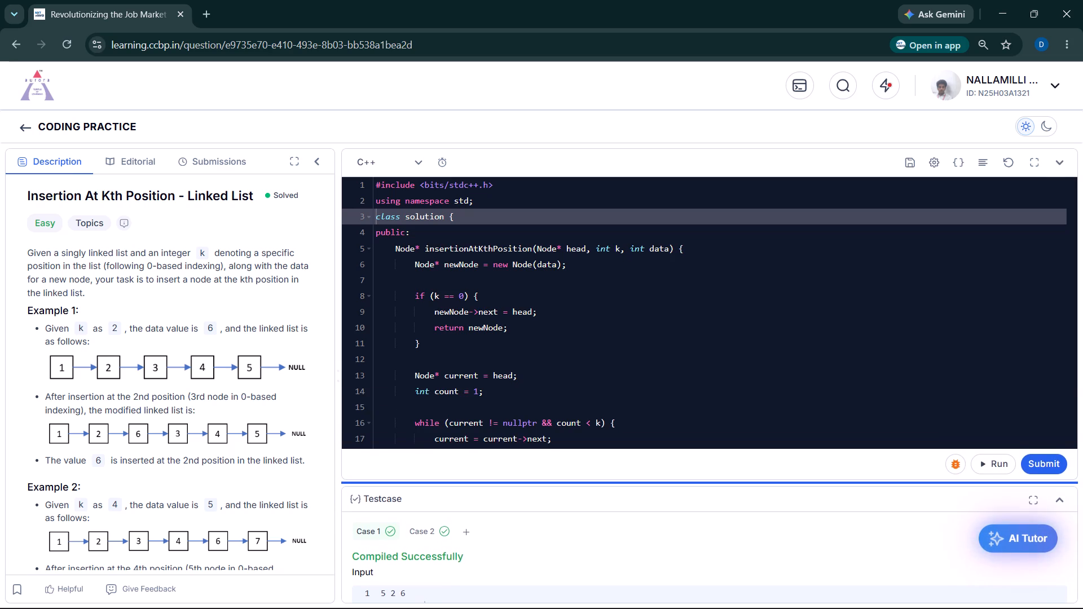
pyautogui.press('Print')
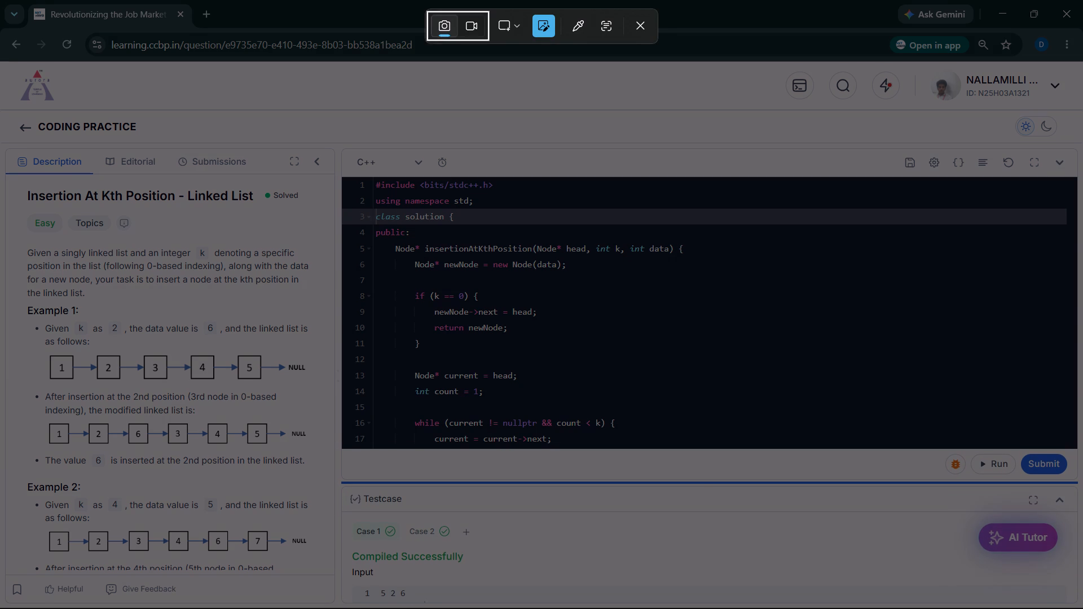
pyautogui.moveTo(1, 0); pyautogui.dragTo(1082, 608)
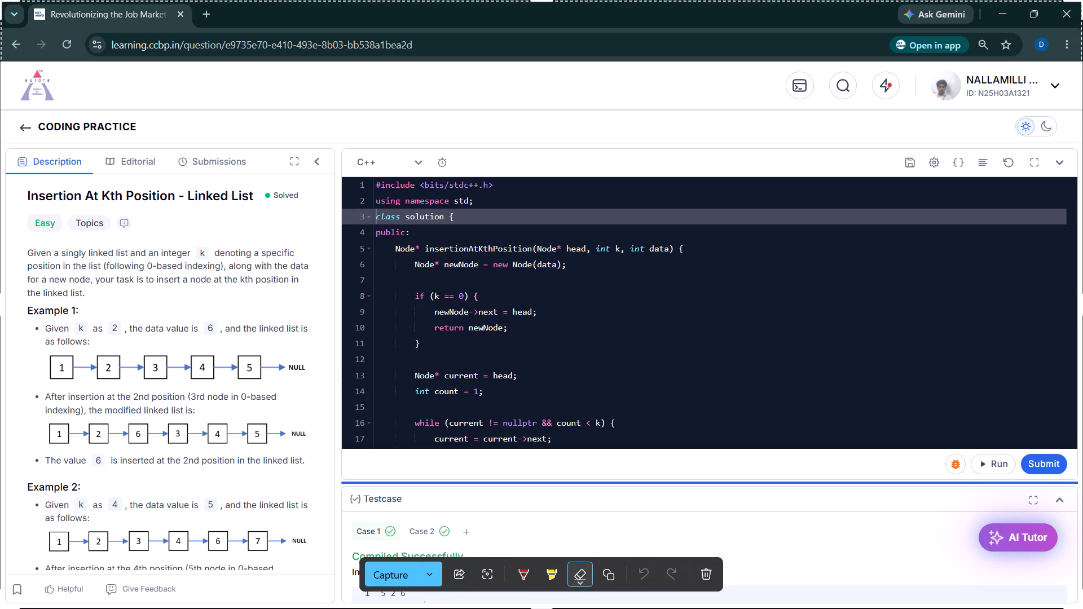
pyautogui.hotkey('ctrl', 'c')
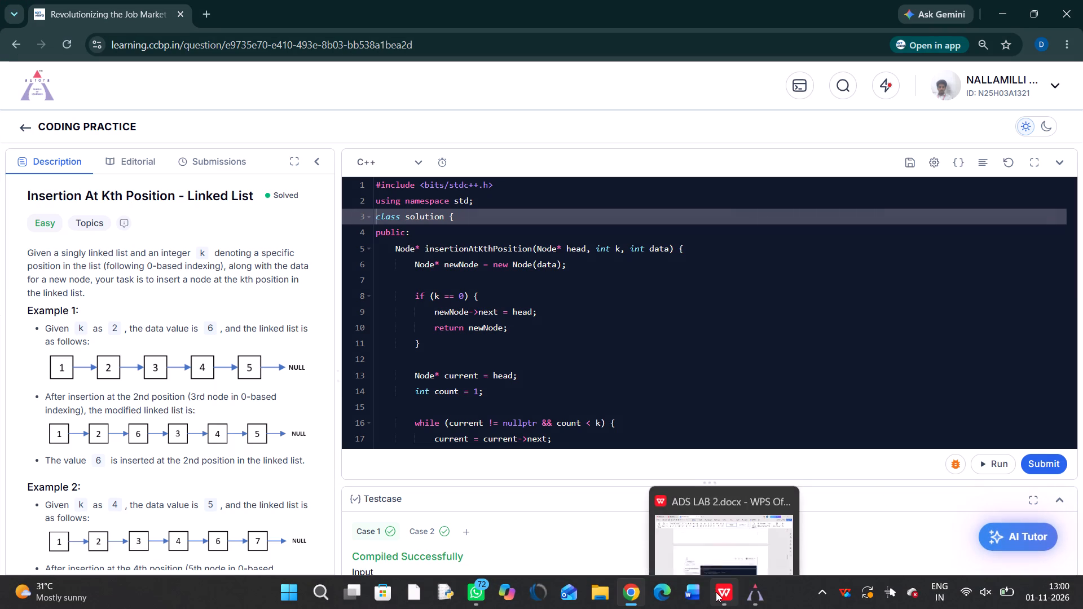
# In the ADS LAB 2 report in WPS Office, replace the Insert at the Kth Position screenshot for Question 5 with the copied snip.
pyautogui.click(693, 523)
pyautogui.scroll(5, 551, 474)
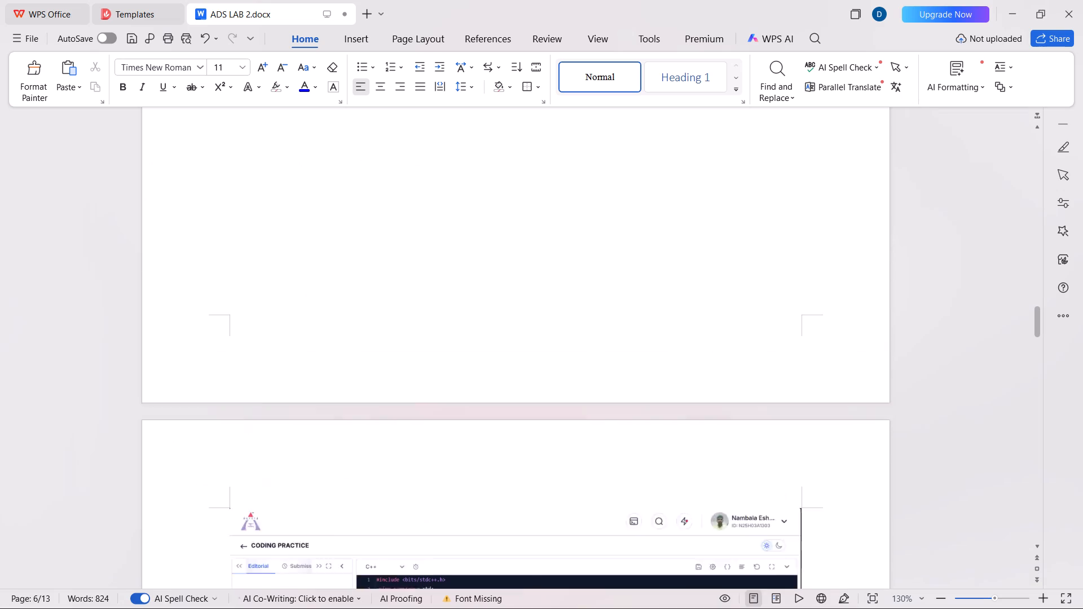
pyautogui.scroll(-2, 551, 474)
pyautogui.click(529, 449)
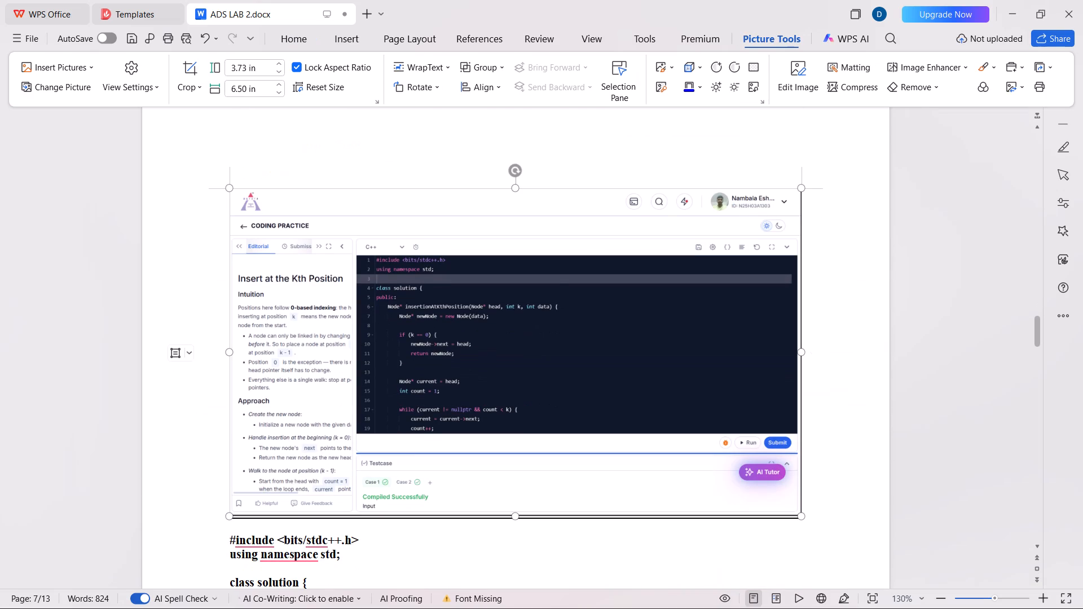
pyautogui.press('BackSpace')
pyautogui.hotkey('ctrl', 'v')
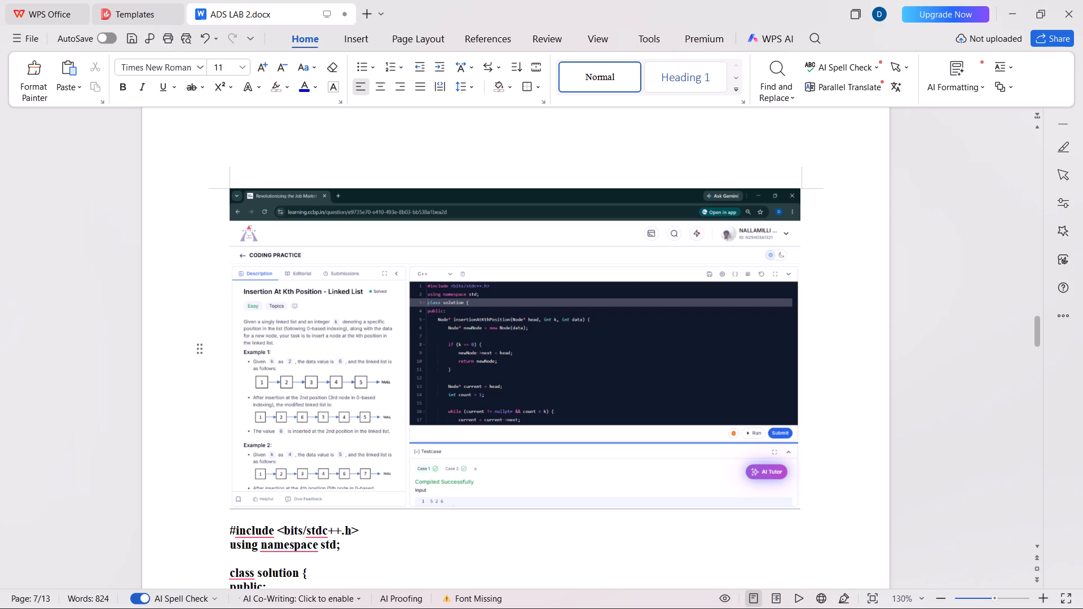
# Check the report's Question 6 title, and in Chrome open Insertion Before a Node With Value X - Linked List from the coding practice.
pyautogui.scroll(-1, 529, 449)
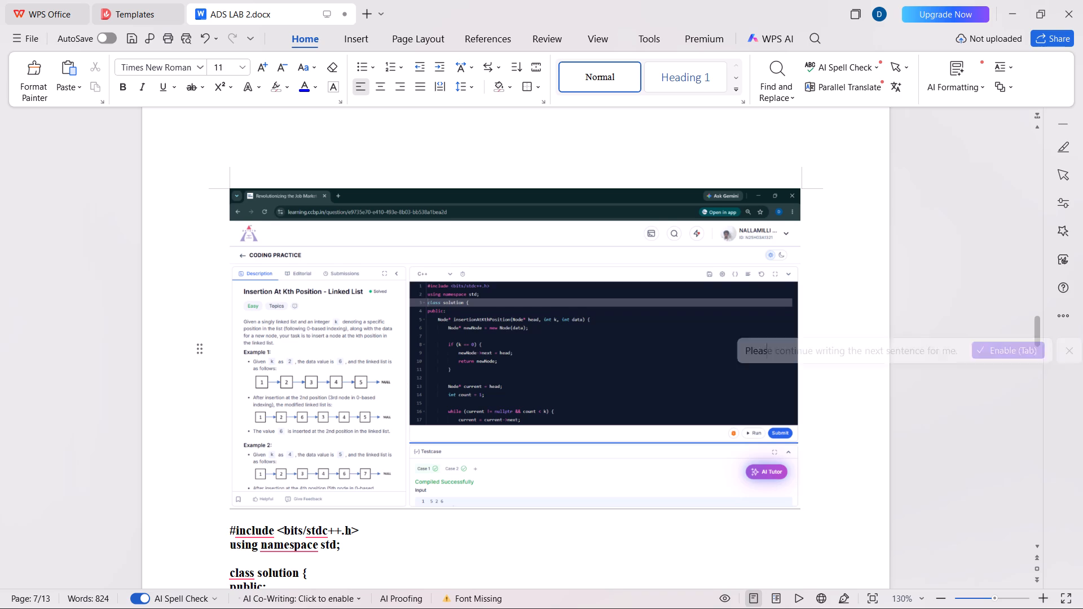
pyautogui.scroll(-2, 531, 387)
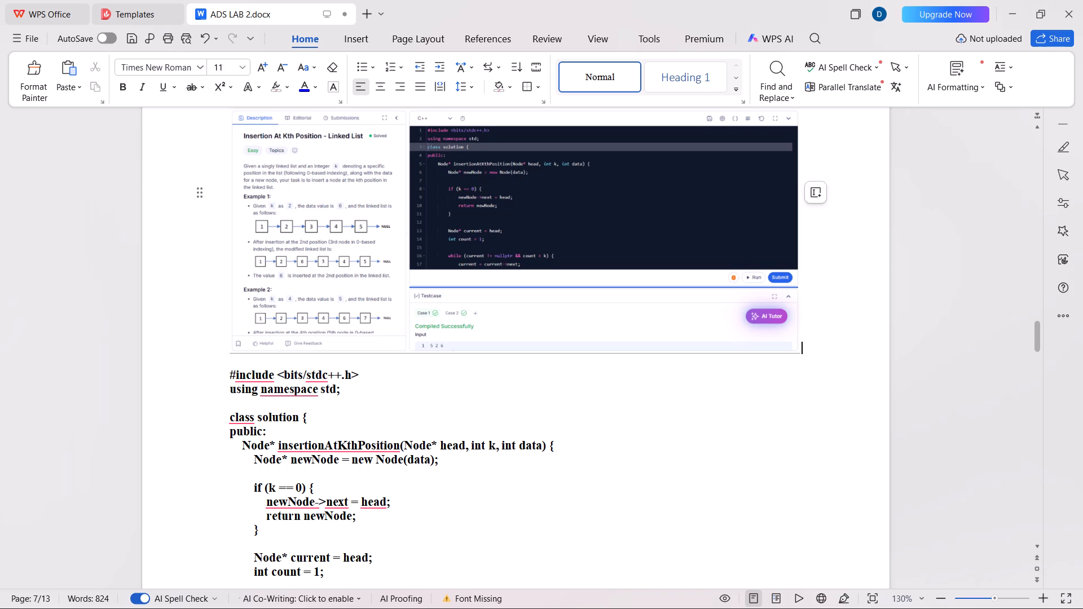
pyautogui.scroll(-5, 531, 387)
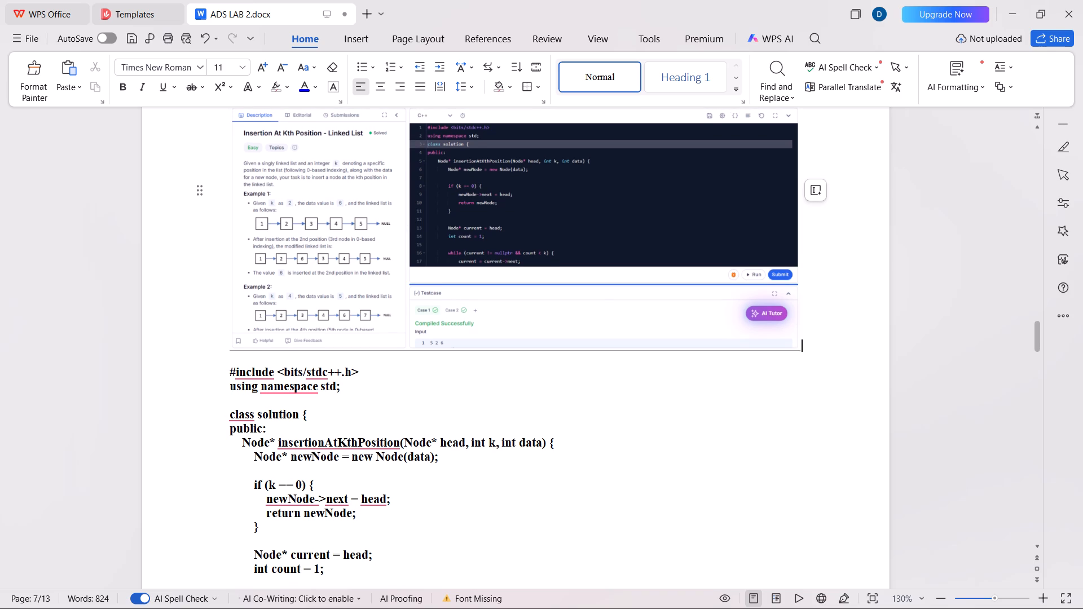
pyautogui.scroll(-3, 531, 387)
pyautogui.scroll(1, 531, 387)
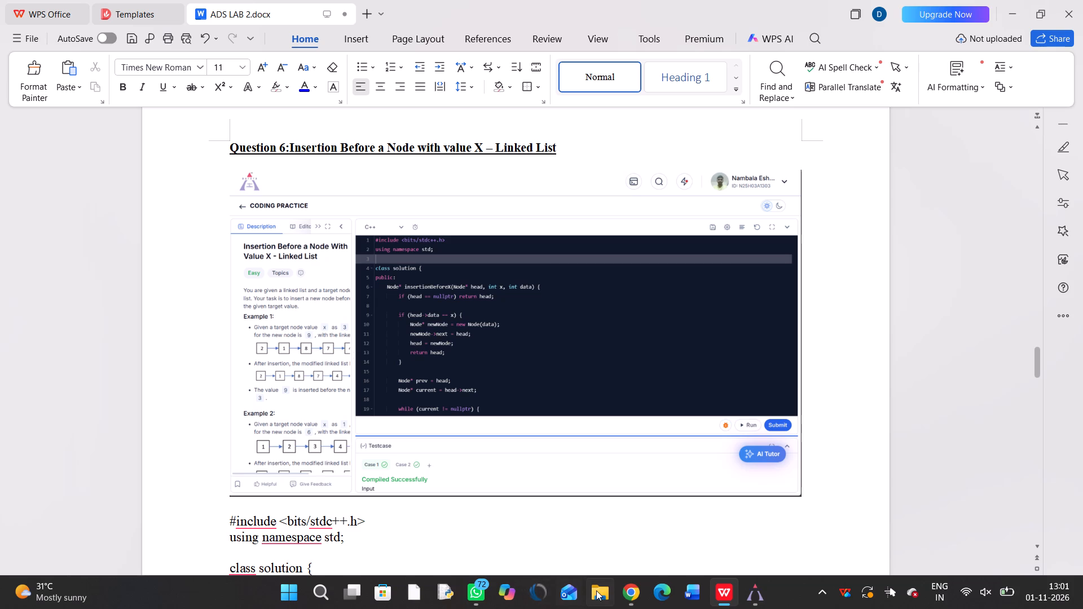
pyautogui.click(605, 537)
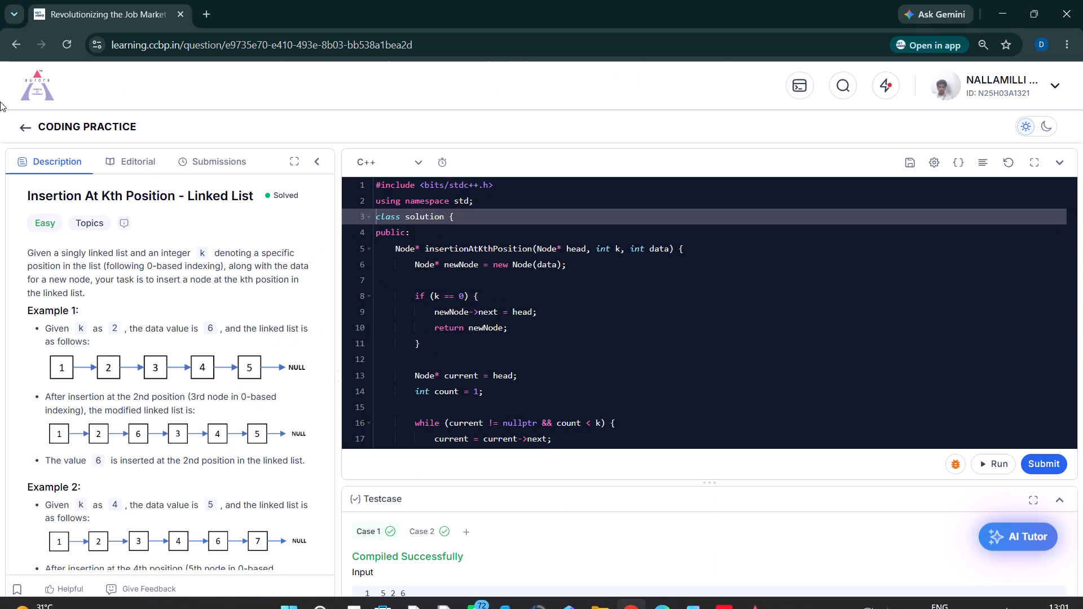
pyautogui.click(19, 121)
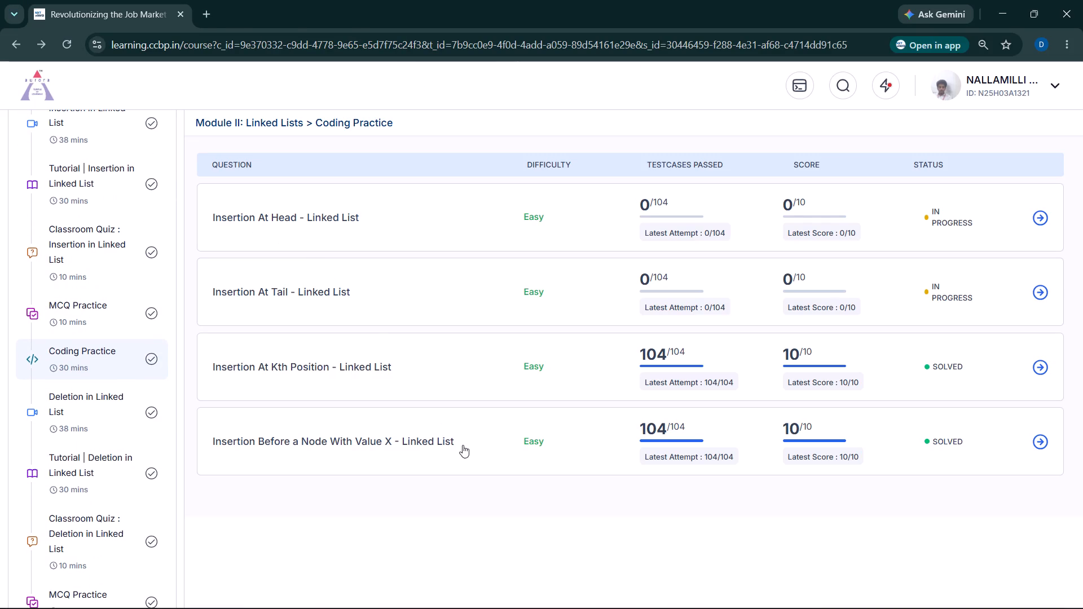
pyautogui.click(465, 447)
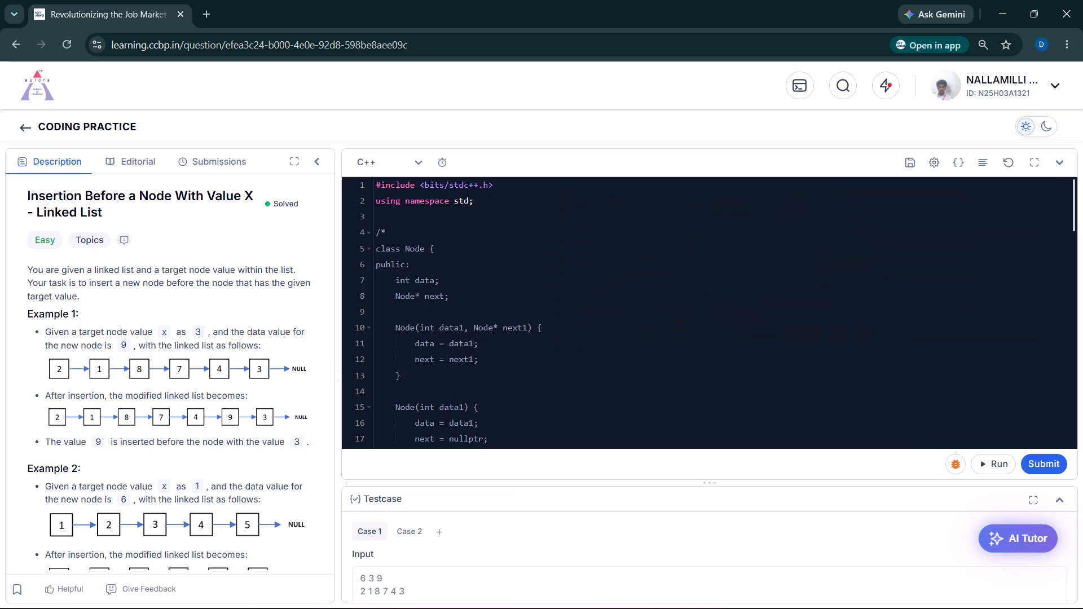
# Delete the commented-out main function and the commented-out Node class block from the Insertion Before a Node With Value X code.
pyautogui.scroll(-11, 510, 389)
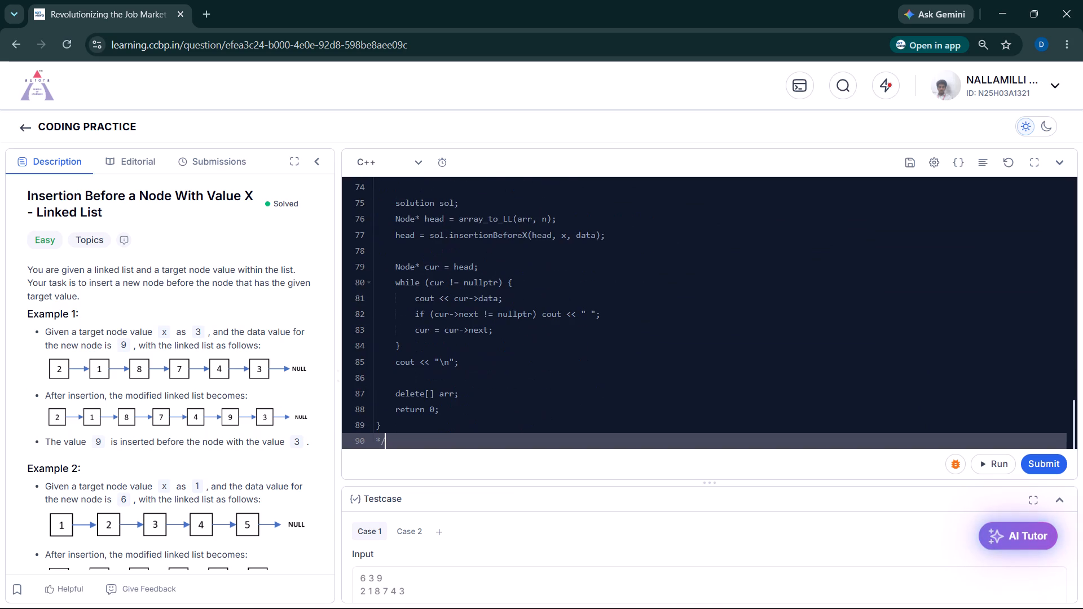
pyautogui.moveTo(394, 444); pyautogui.dragTo(309, 201)
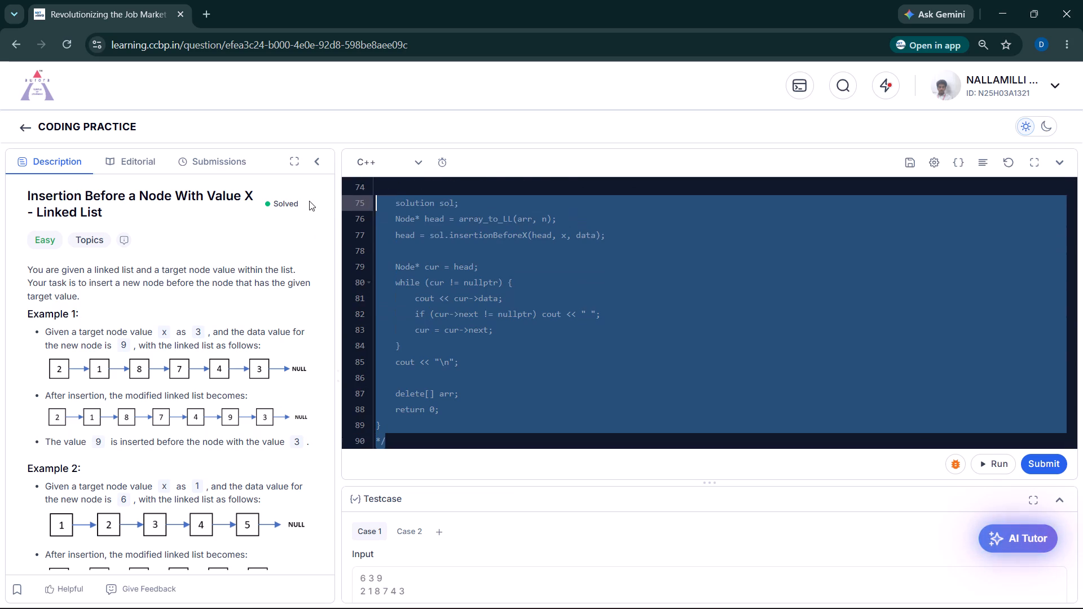
pyautogui.moveTo(309, 201); pyautogui.dragTo(347, 399)
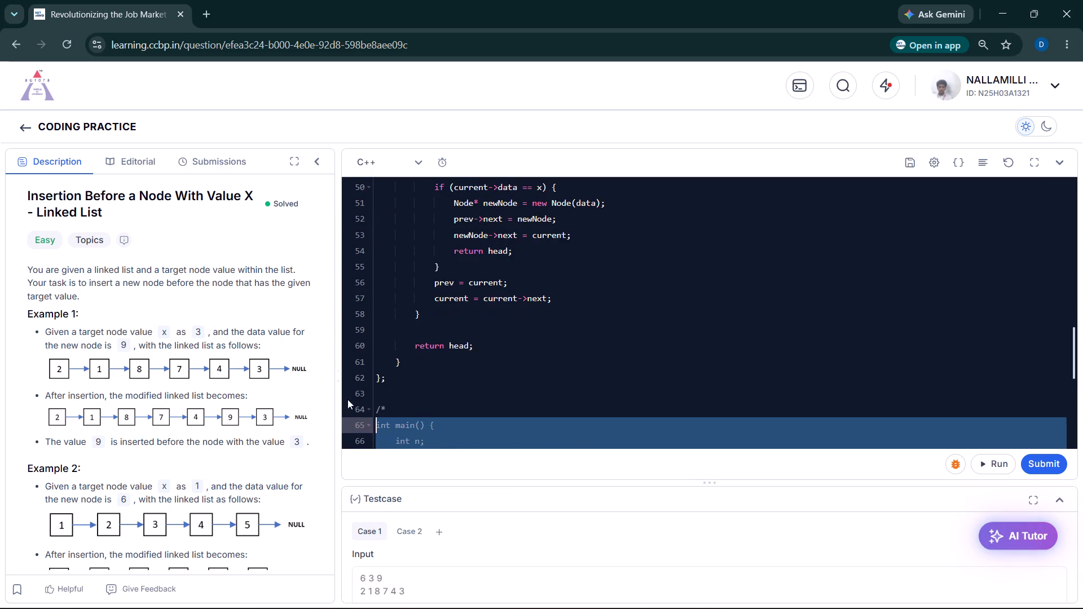
pyautogui.moveTo(347, 399); pyautogui.dragTo(341, 407)
pyautogui.press('BackSpace')
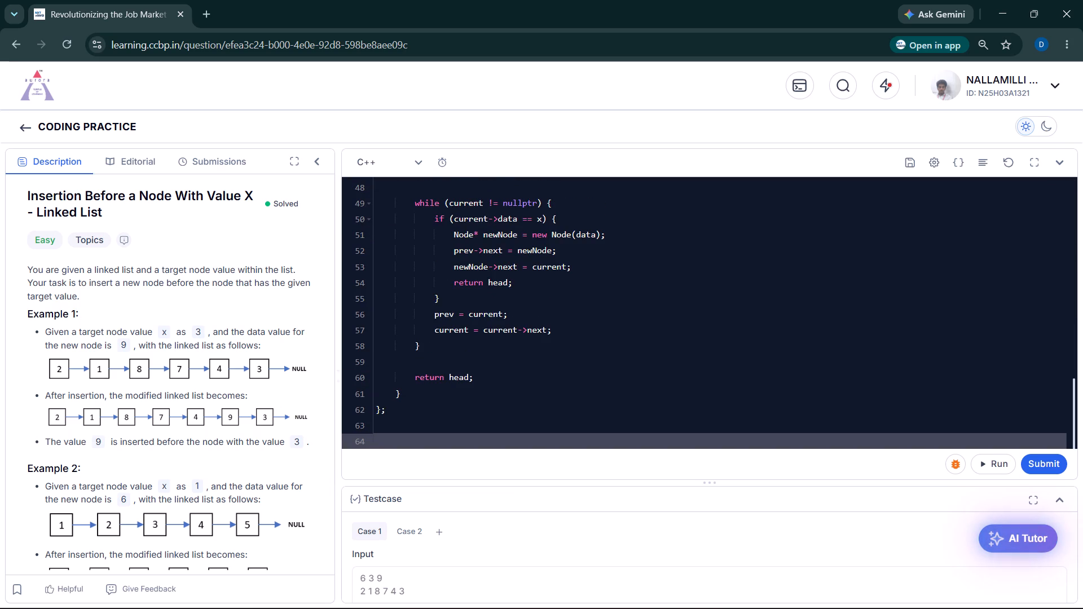
pyautogui.scroll(6, 461, 394)
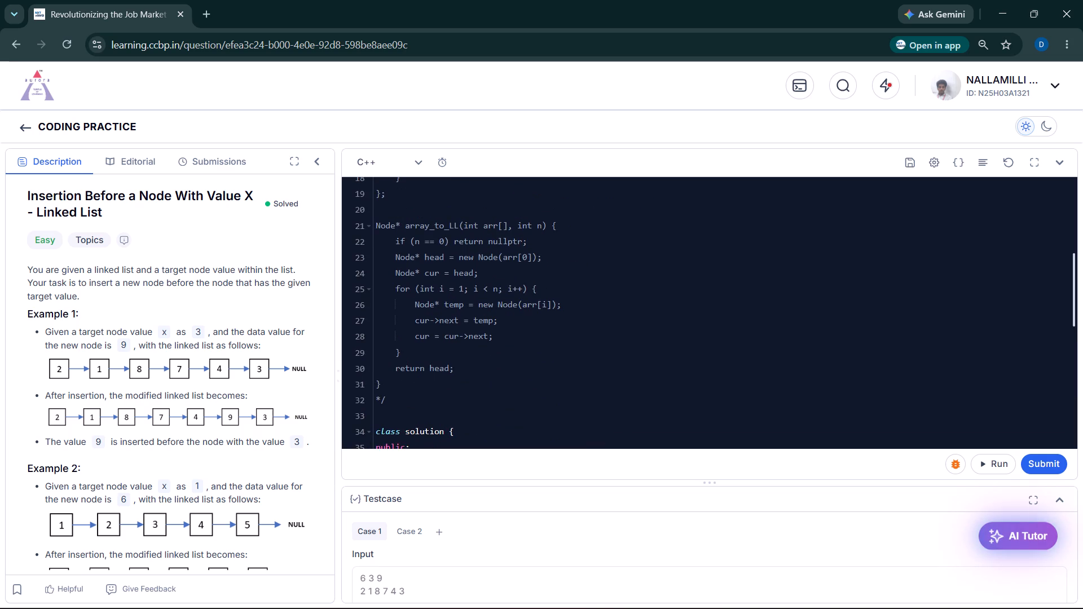
pyautogui.moveTo(377, 418); pyautogui.dragTo(324, 171)
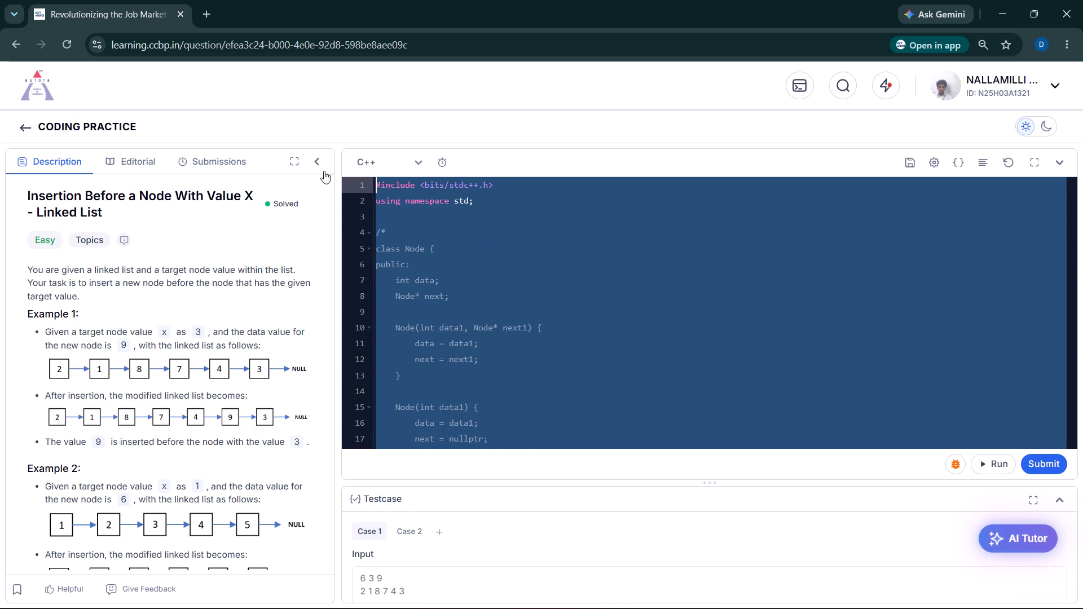
pyautogui.moveTo(324, 171); pyautogui.dragTo(333, 219)
pyautogui.press('BackSpace')
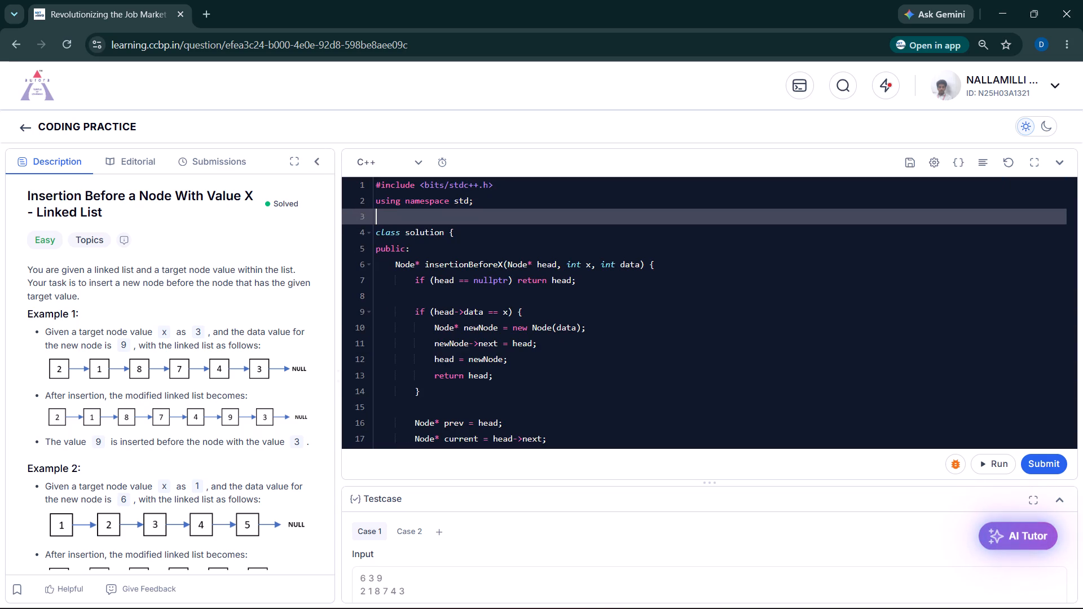
# Remove the blank line above class solution in the Insertion Before a Node With Value X code.
pyautogui.click(373, 230)
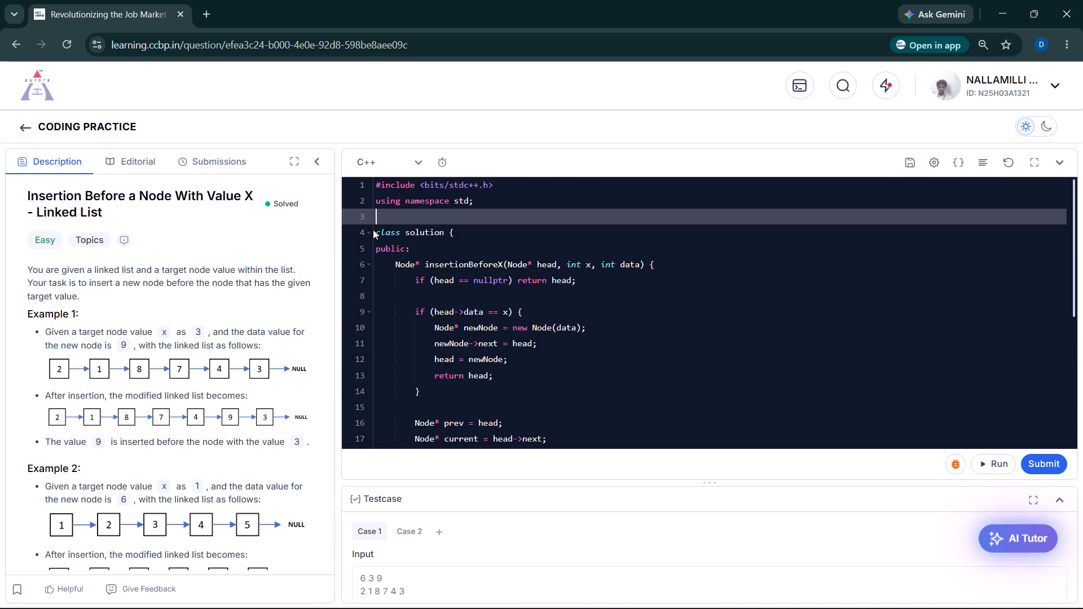
pyautogui.click(364, 235)
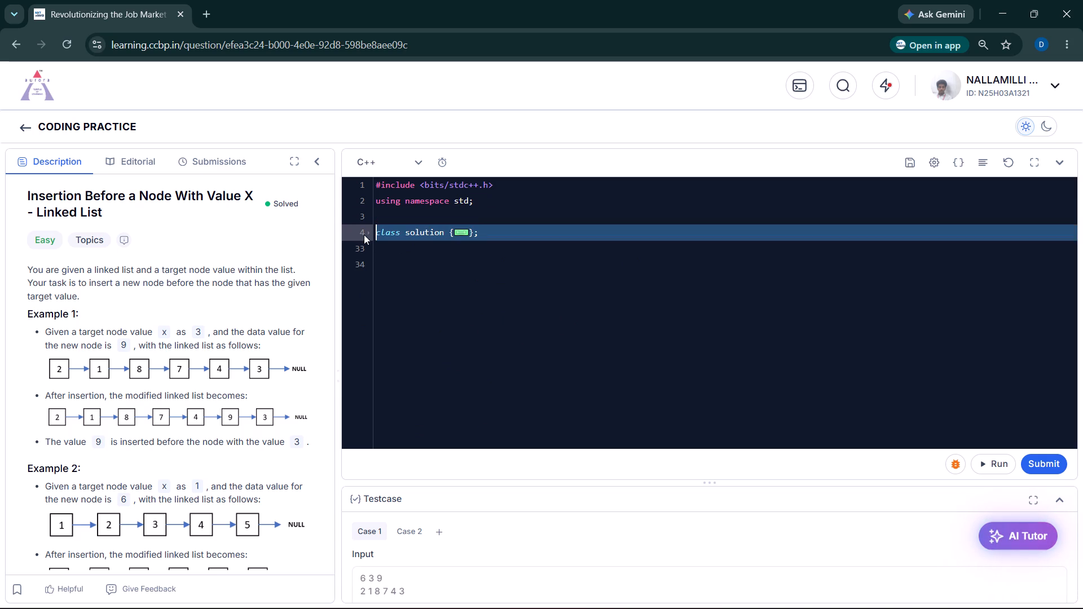
pyautogui.click(367, 233)
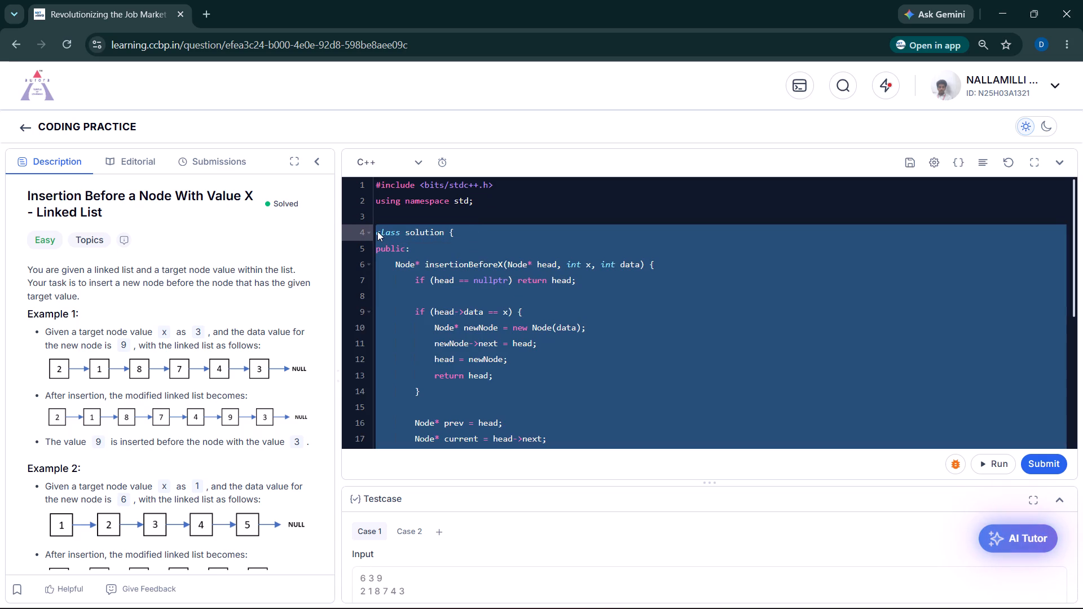
pyautogui.click(601, 259)
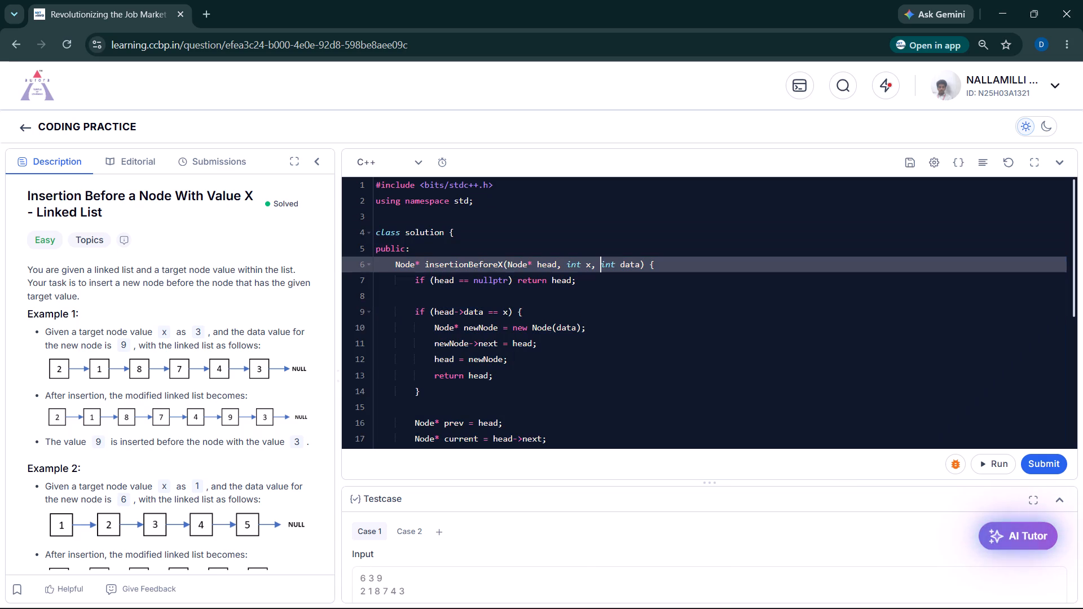
pyautogui.click(376, 232)
pyautogui.press('BackSpace')
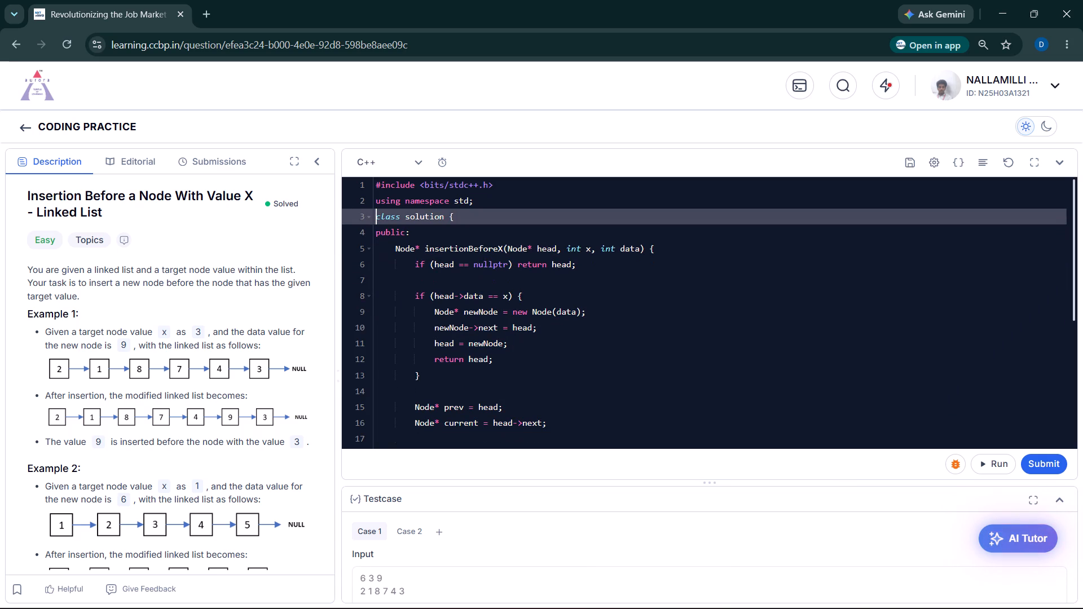
# Look through the rest of the insertionBeforeX code down to the end of the class.
pyautogui.click(631, 373)
pyautogui.click(604, 475)
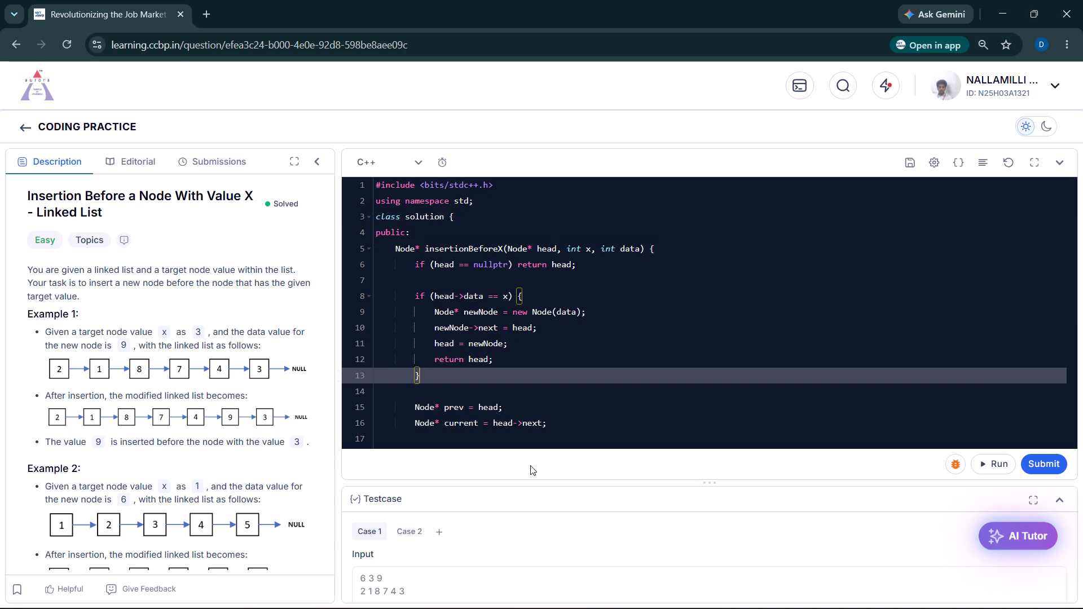
pyautogui.click(473, 435)
pyautogui.click(473, 435)
pyautogui.click(473, 435)
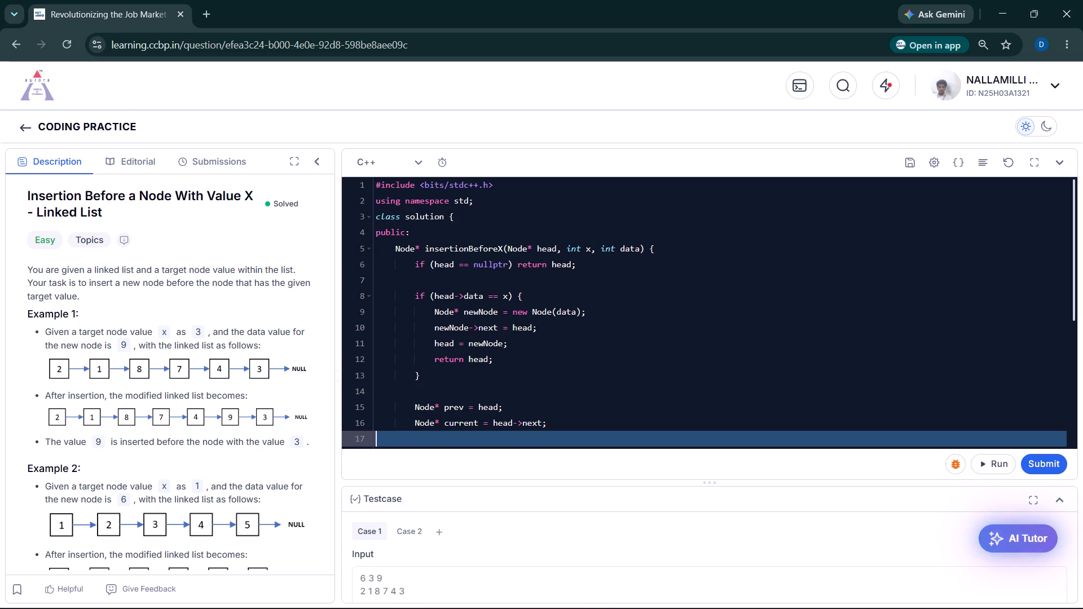
pyautogui.click(320, 455)
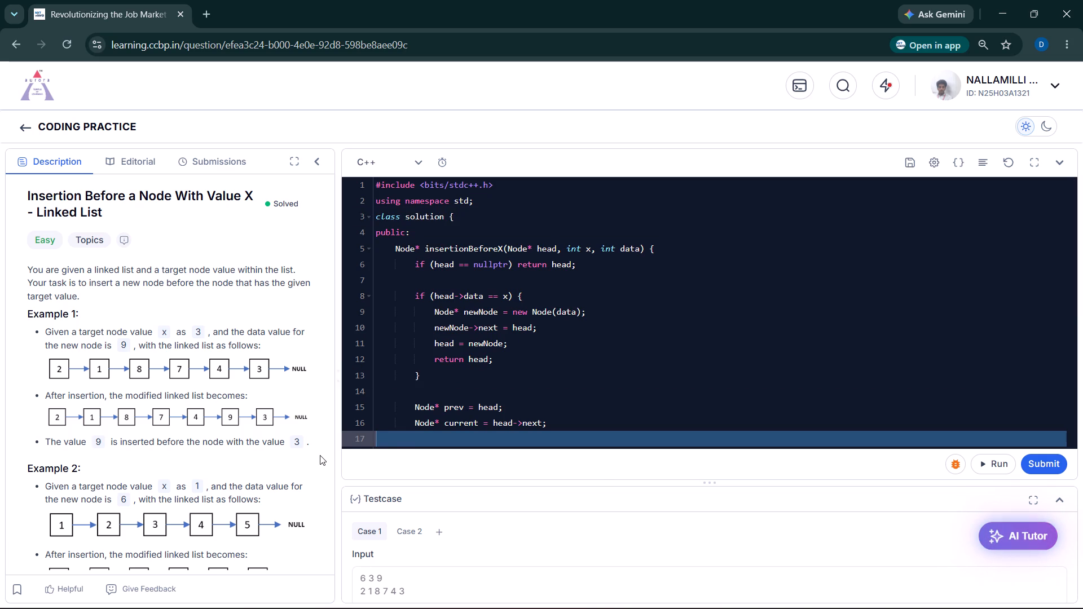
pyautogui.scroll(-1, 632, 485)
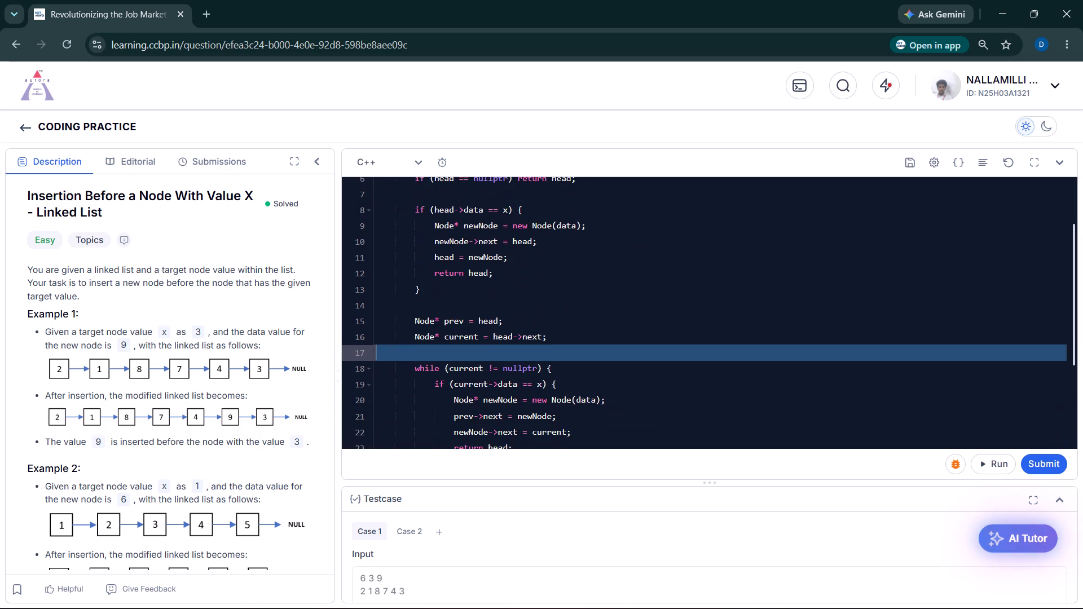
pyautogui.scroll(-2, 575, 439)
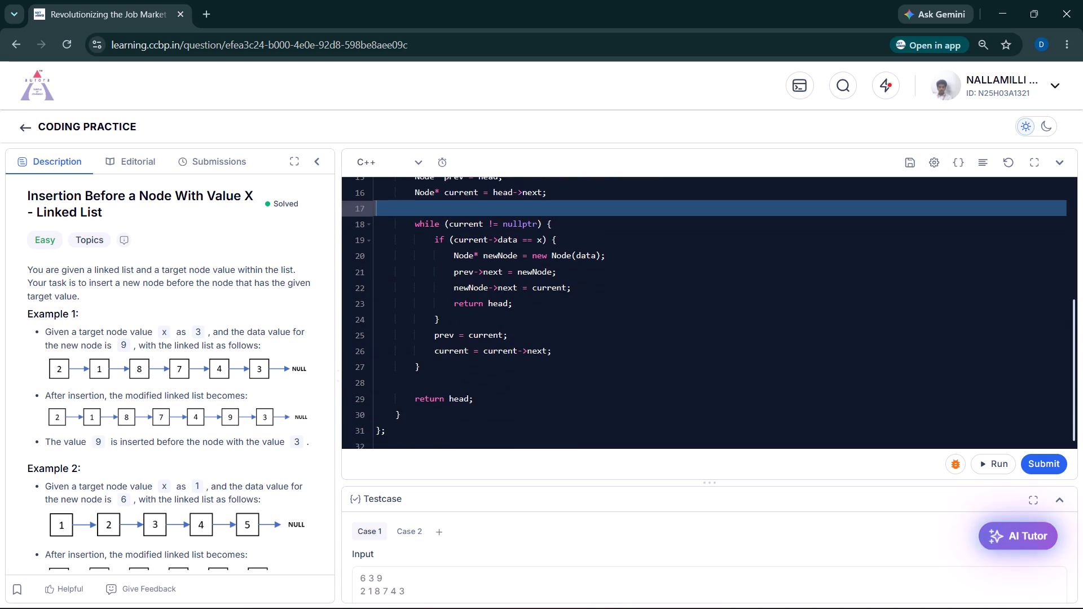
pyautogui.click(525, 381)
pyautogui.scroll(7, 525, 381)
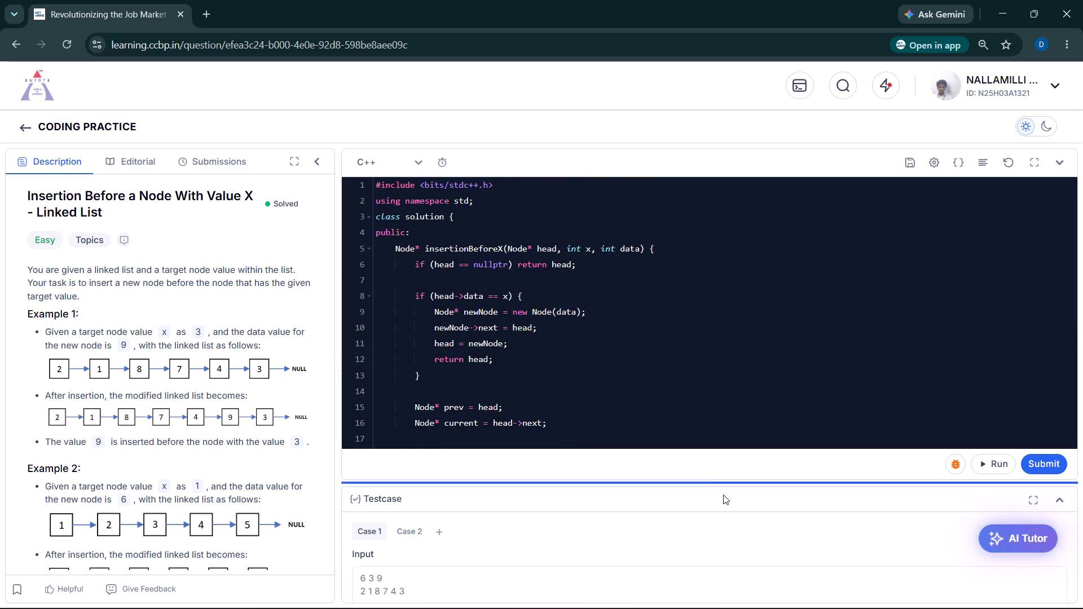
# Run the Insertion Before a Node With Value X solution against the sample test cases.
pyautogui.click(981, 473)
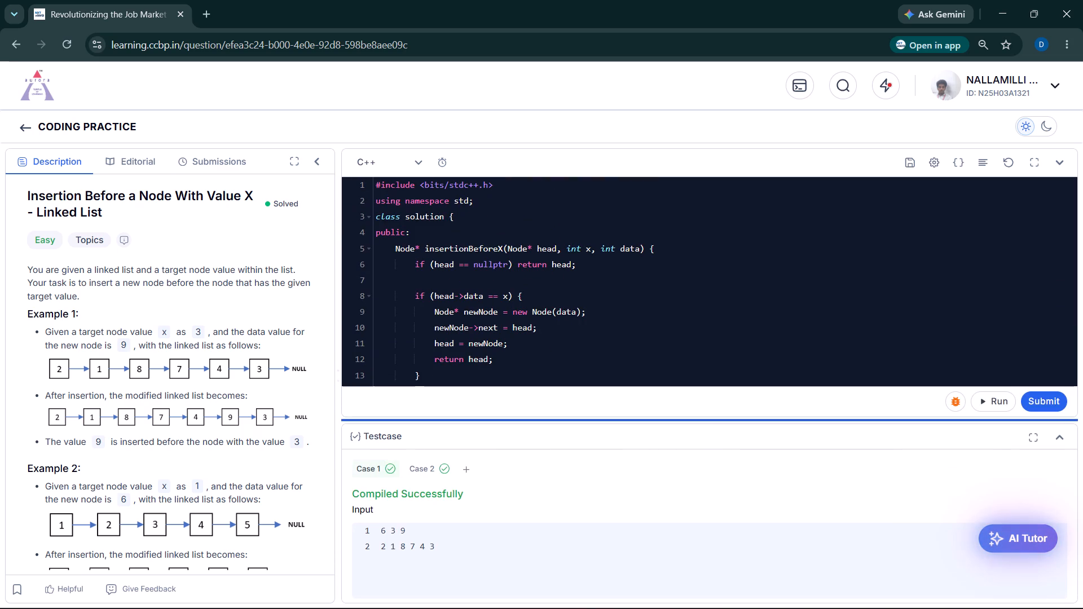
# Enlarge the code area to show lines 1 to 17 and copy a full-screen snip of the solution with its test results.
pyautogui.moveTo(714, 418); pyautogui.dragTo(730, 476)
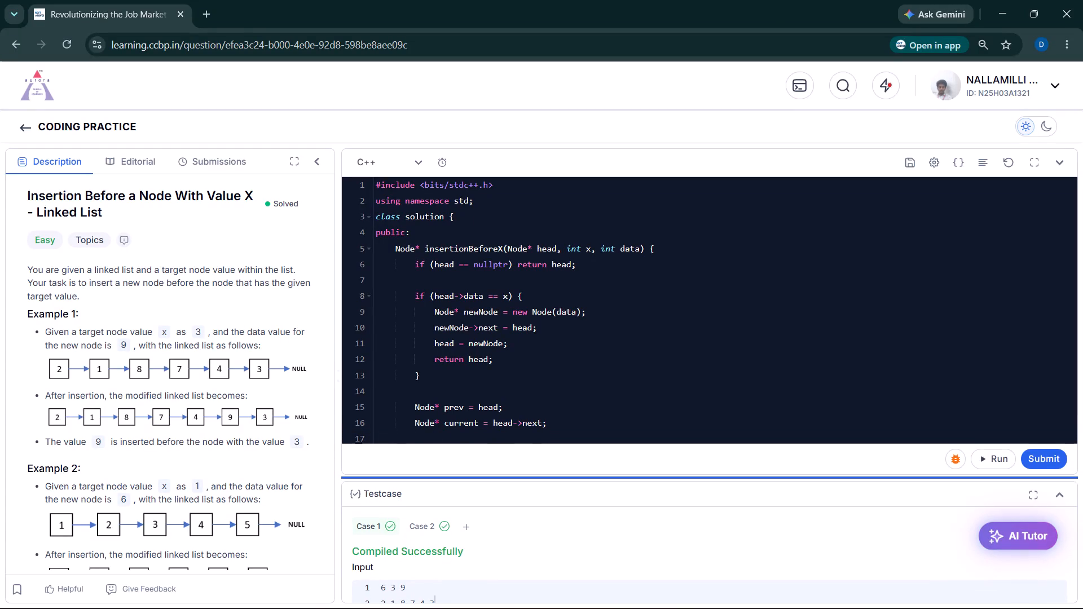
pyautogui.press('Print')
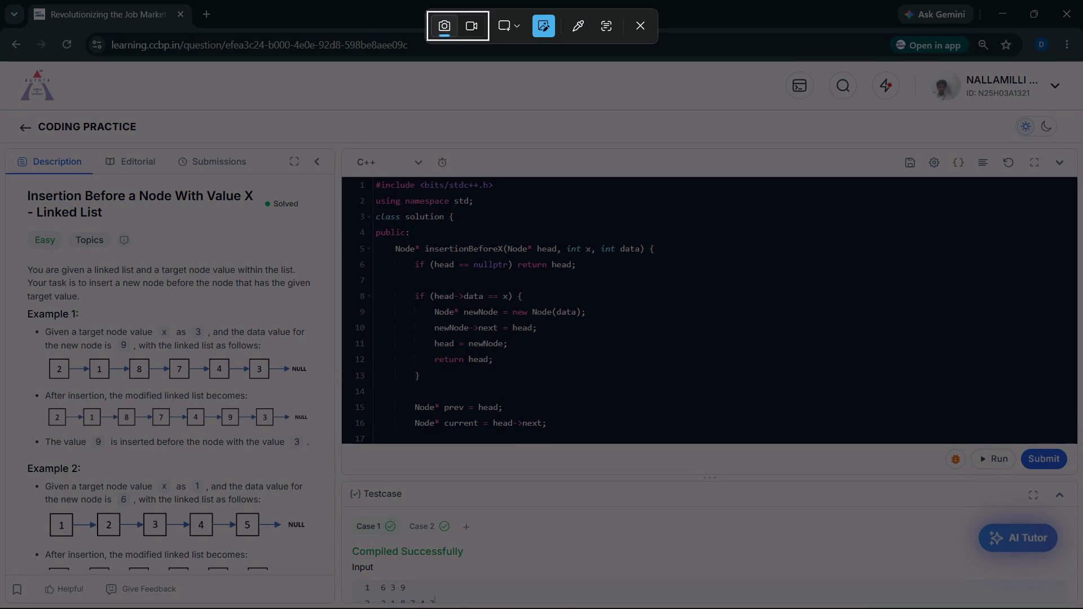
pyautogui.moveTo(0, 0); pyautogui.dragTo(1082, 608)
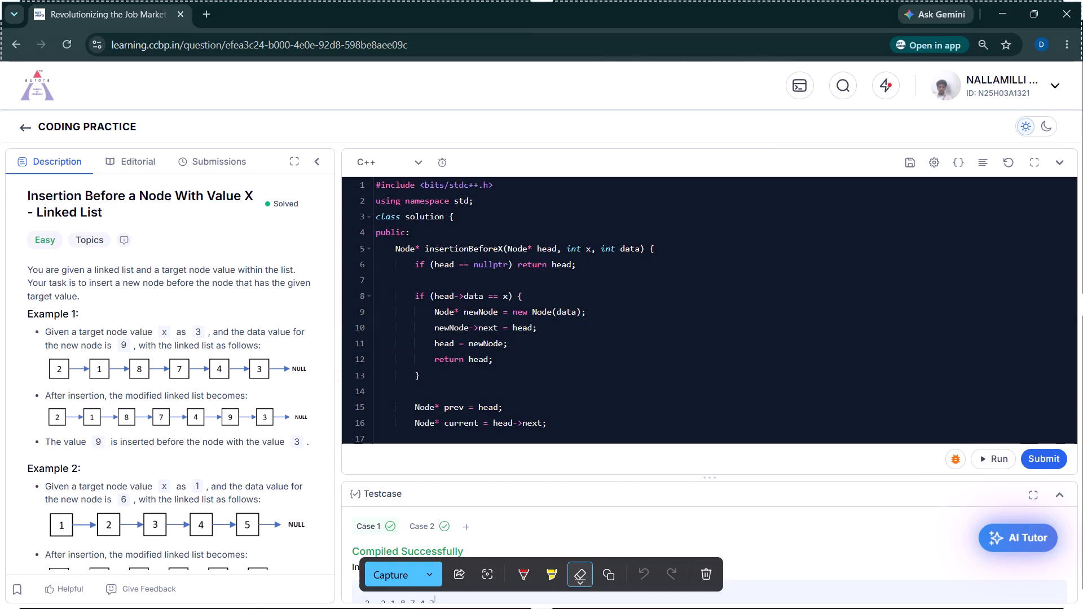
pyautogui.hotkey('ctrl', 'c')
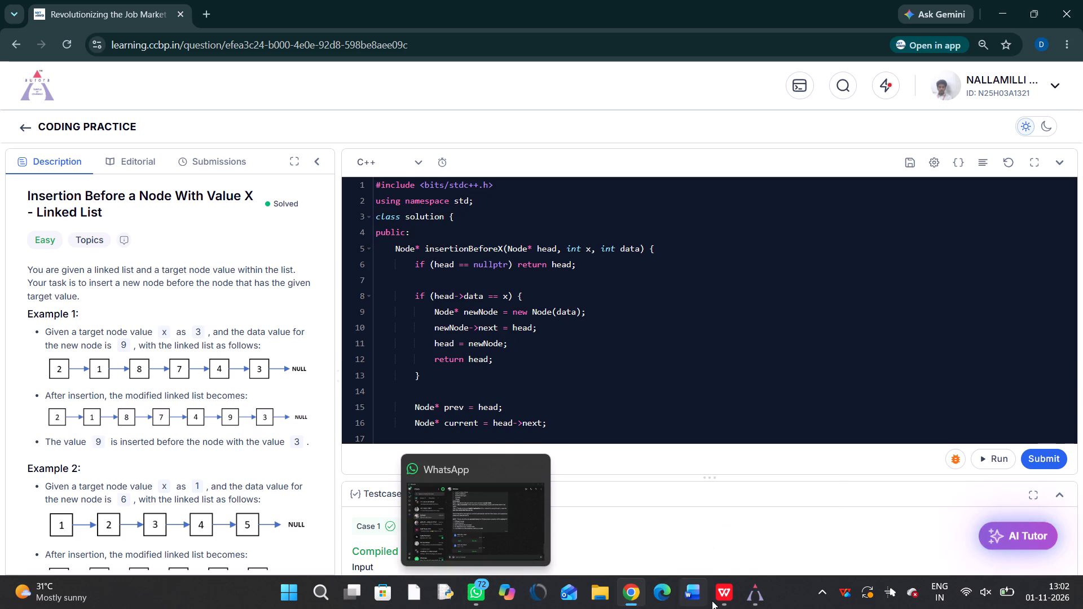
# In the ADS LAB 2 report in WPS Office, replace the Insertion Before a Node with value X screenshot for Question 6 with the copied snip.
pyautogui.click(705, 517)
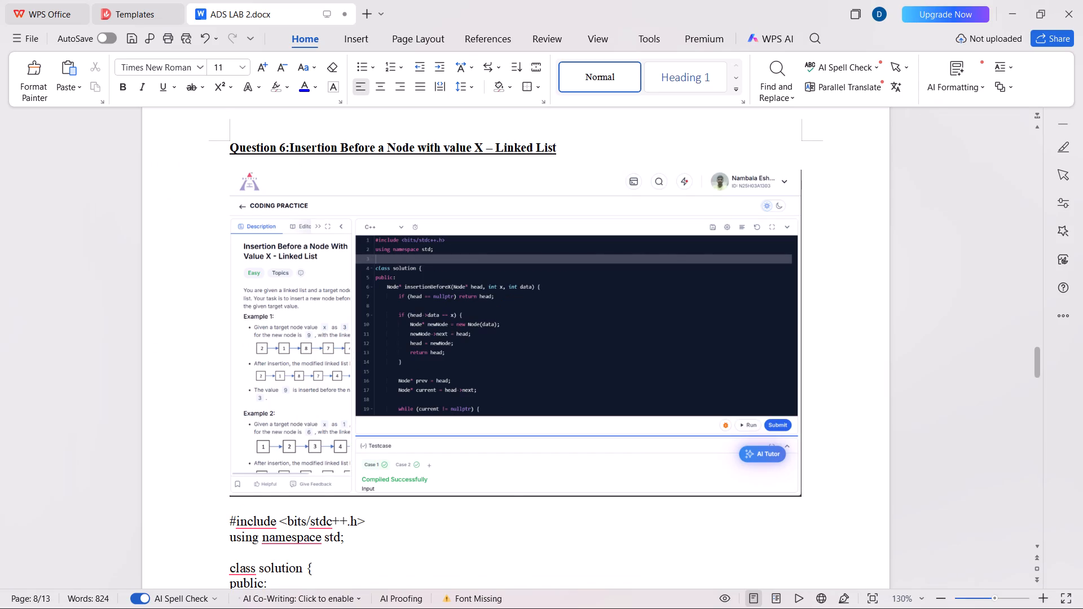
pyautogui.click(566, 394)
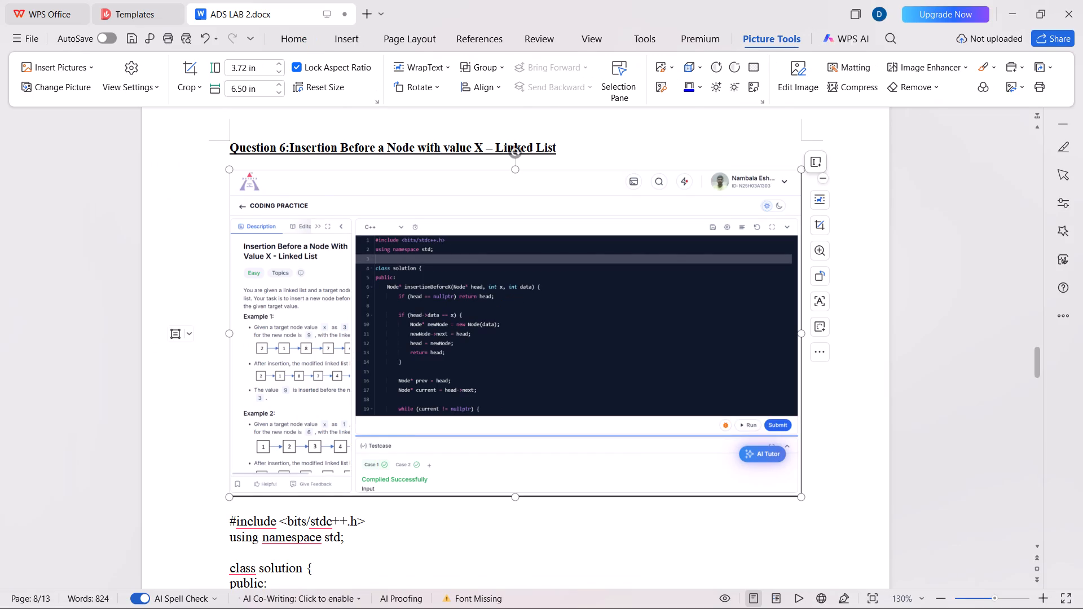
pyautogui.press('BackSpace')
pyautogui.hotkey('ctrl', 'v')
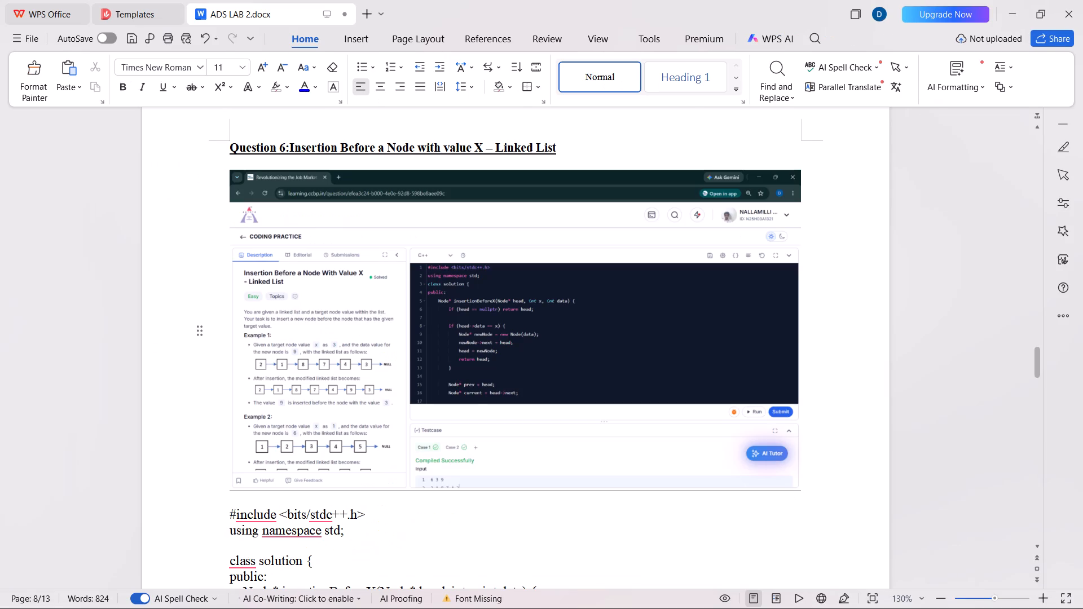
# Check the report's Question 7 title, and in Chrome open Delete Head of the Linked List from the deletion coding practice.
pyautogui.scroll(-2, 539, 427)
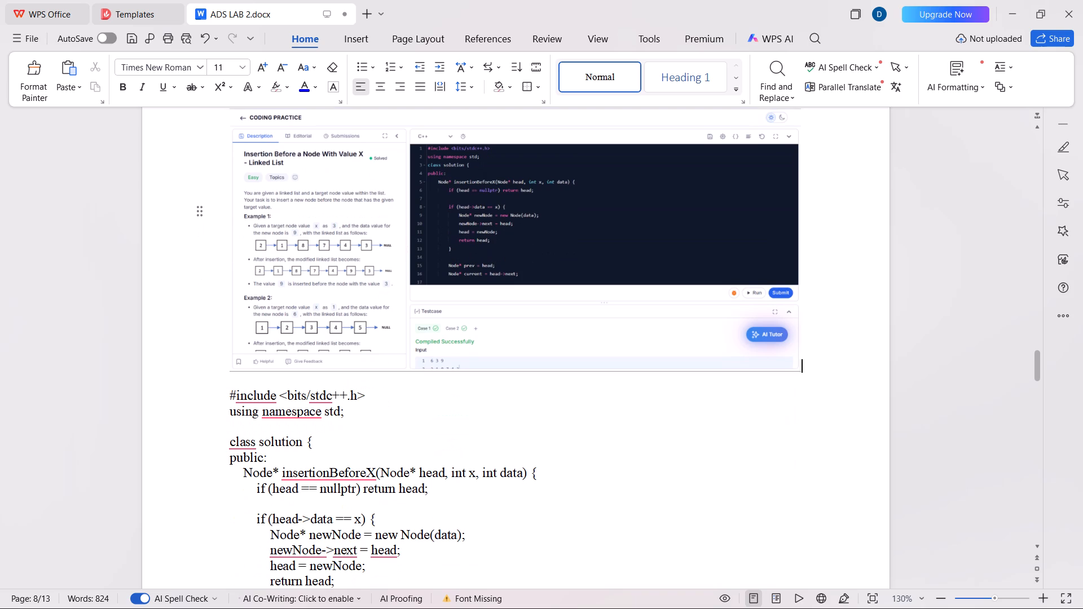
pyautogui.scroll(-3, 539, 427)
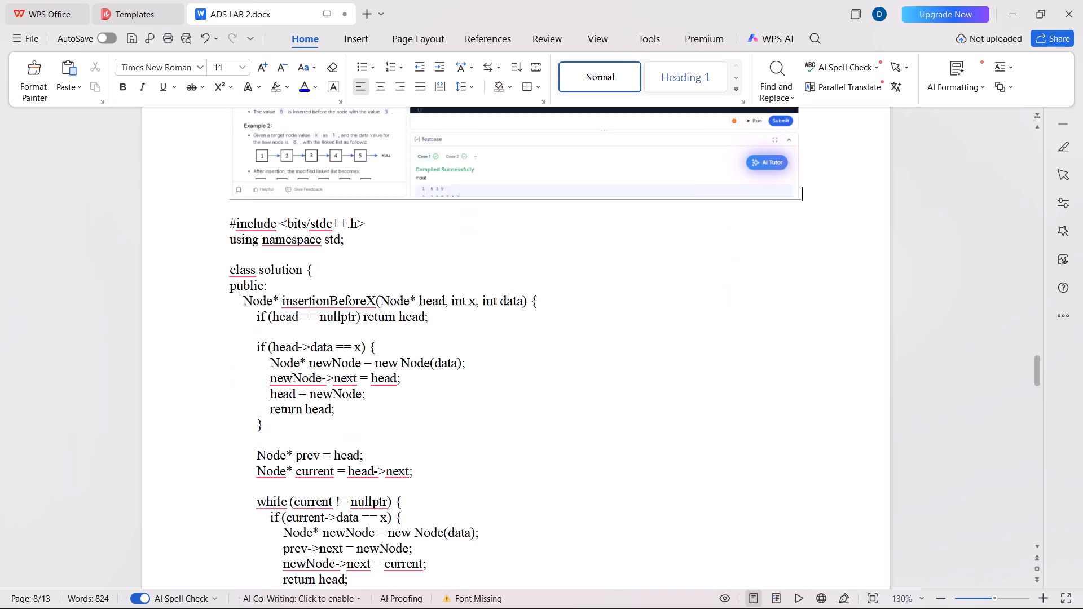
pyautogui.scroll(-4, 539, 427)
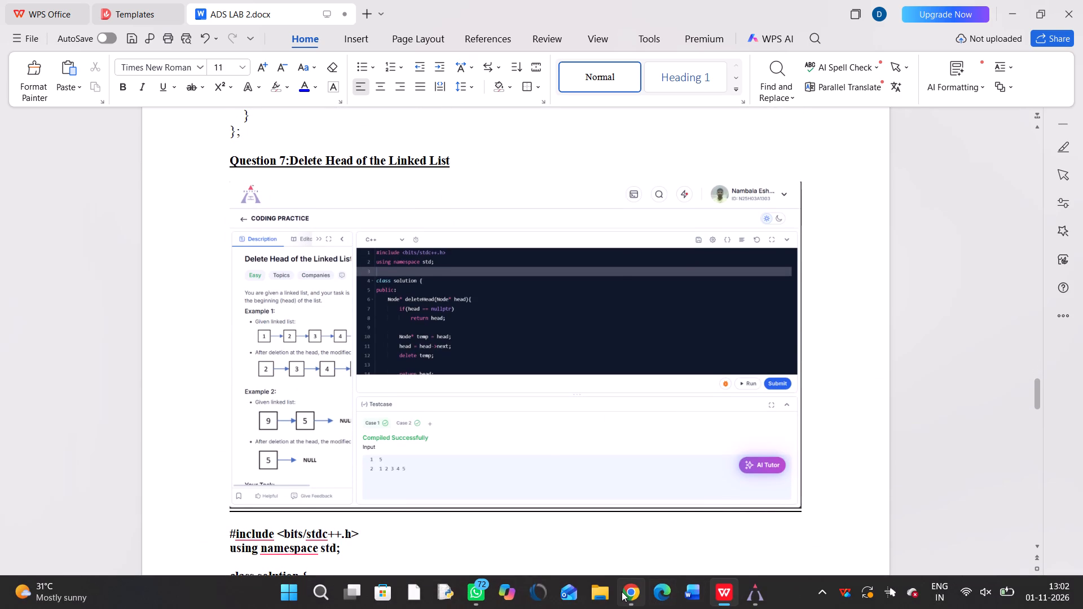
pyautogui.click(613, 559)
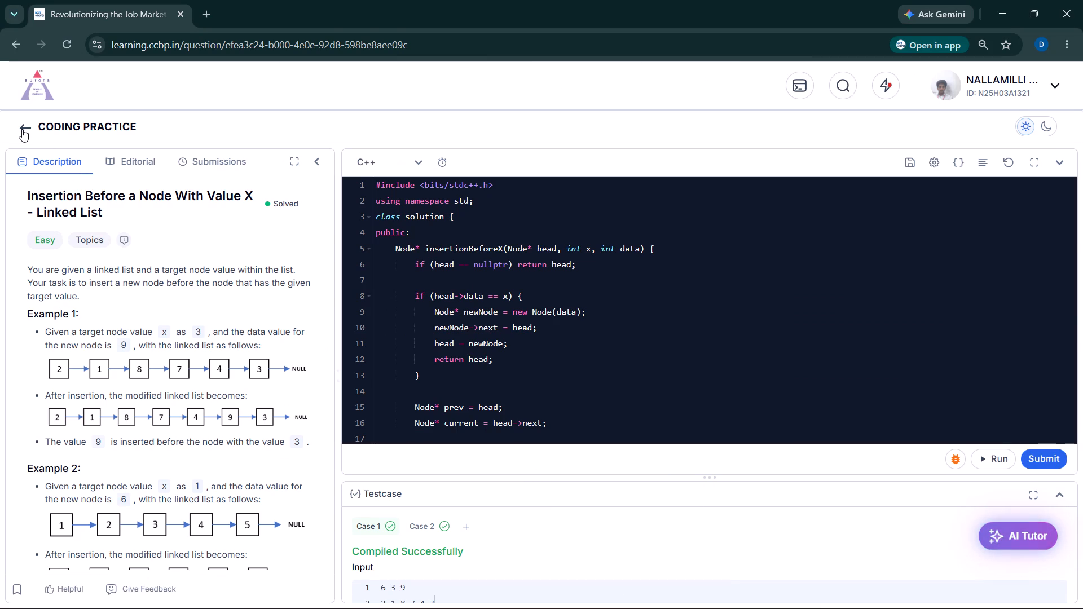
pyautogui.click(22, 129)
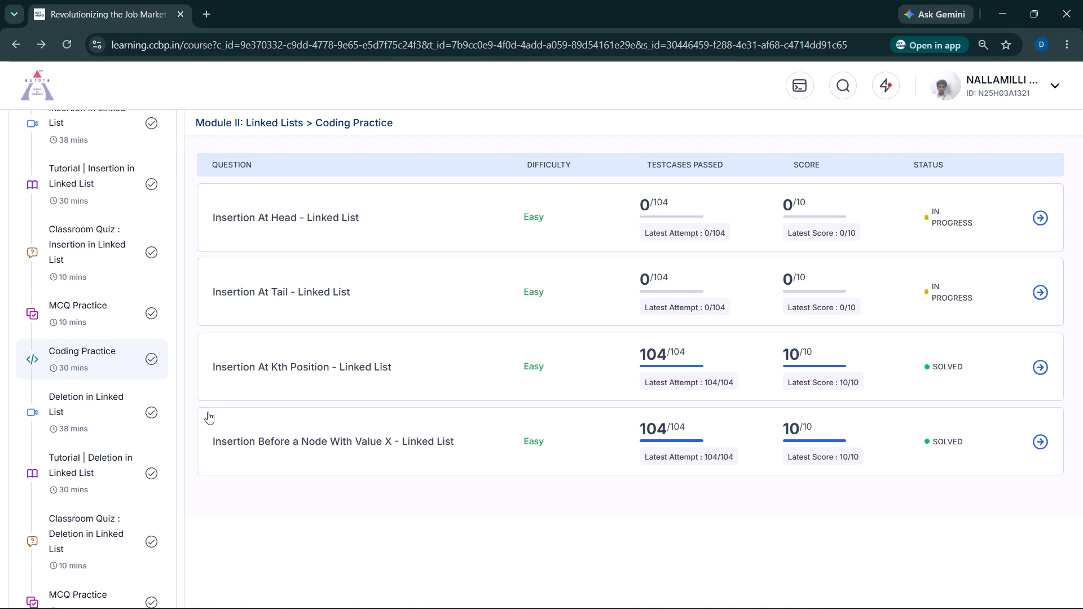
pyautogui.scroll(-1, 118, 479)
pyautogui.scroll(-1, 134, 364)
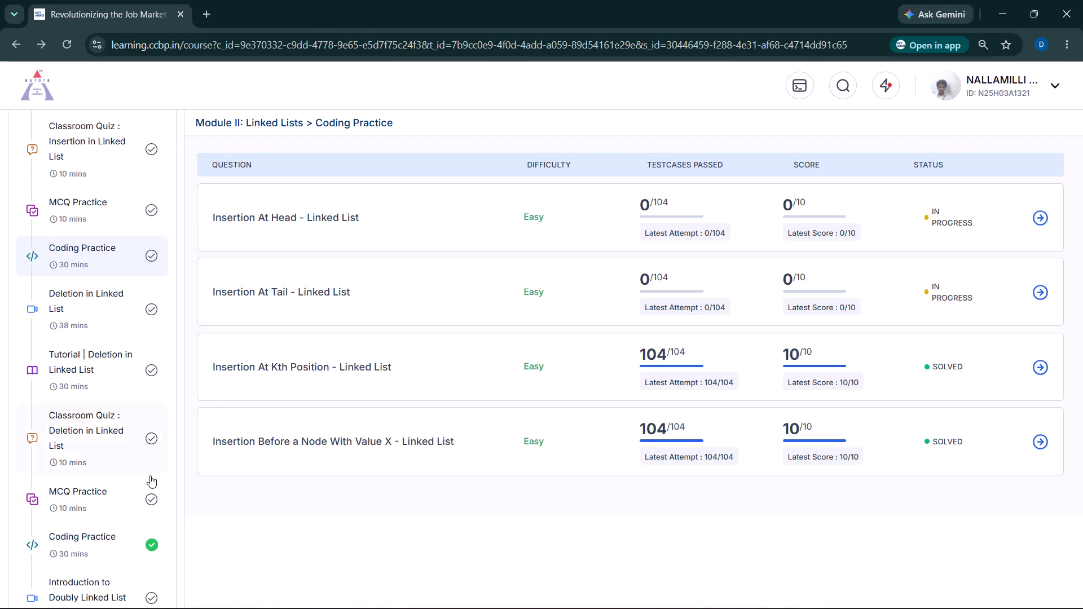
pyautogui.click(146, 540)
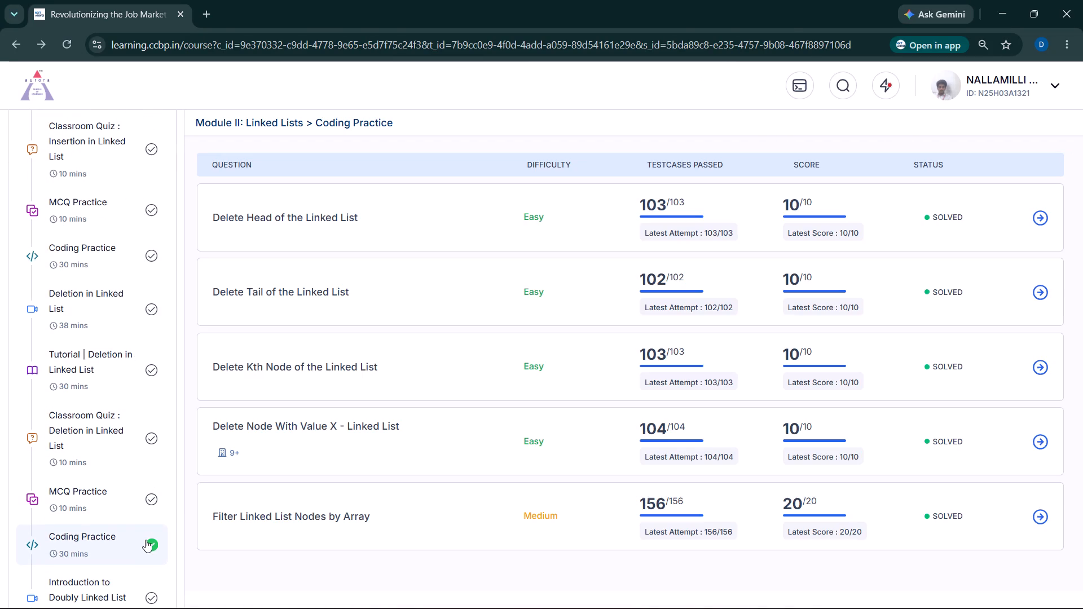
pyautogui.click(289, 235)
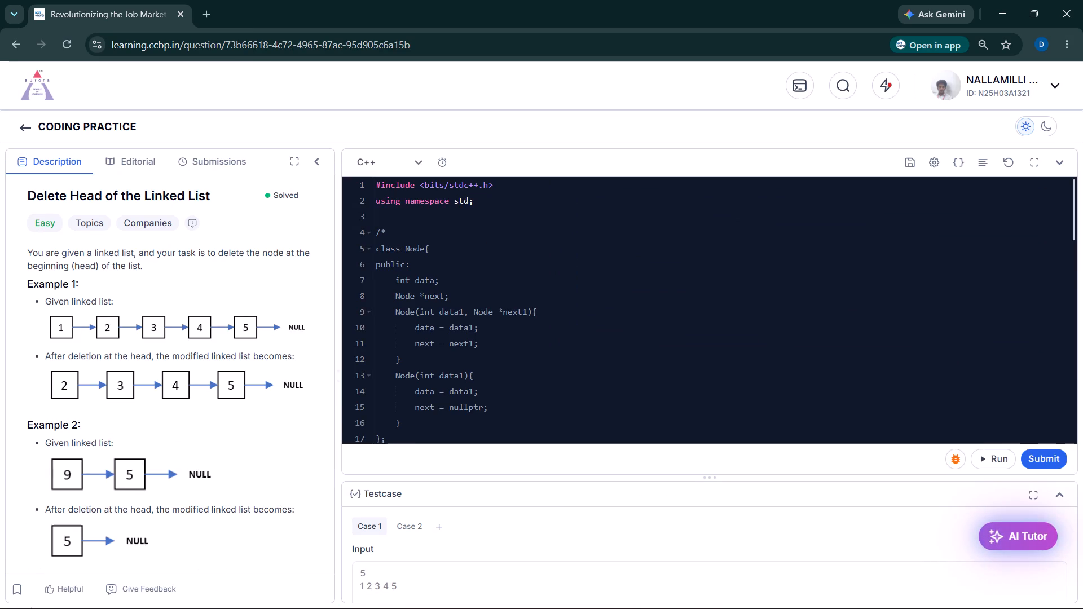
# Delete the commented-out main function and the commented-out Node class and helper block from the Delete Head of the Linked List code.
pyautogui.scroll(-7, 534, 384)
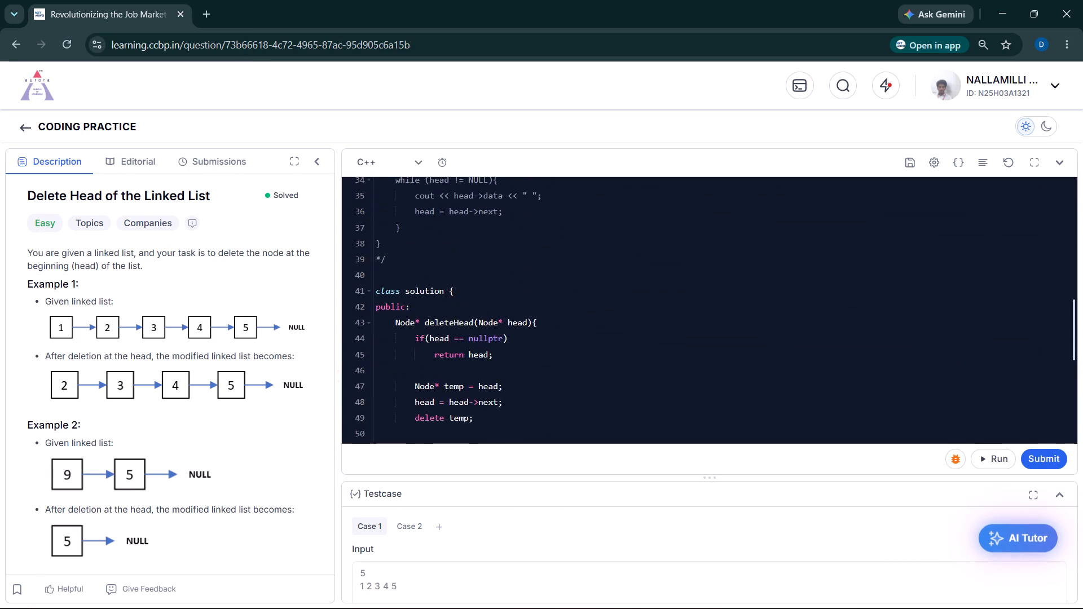
pyautogui.scroll(-3, 534, 384)
pyautogui.moveTo(403, 438); pyautogui.dragTo(337, 253)
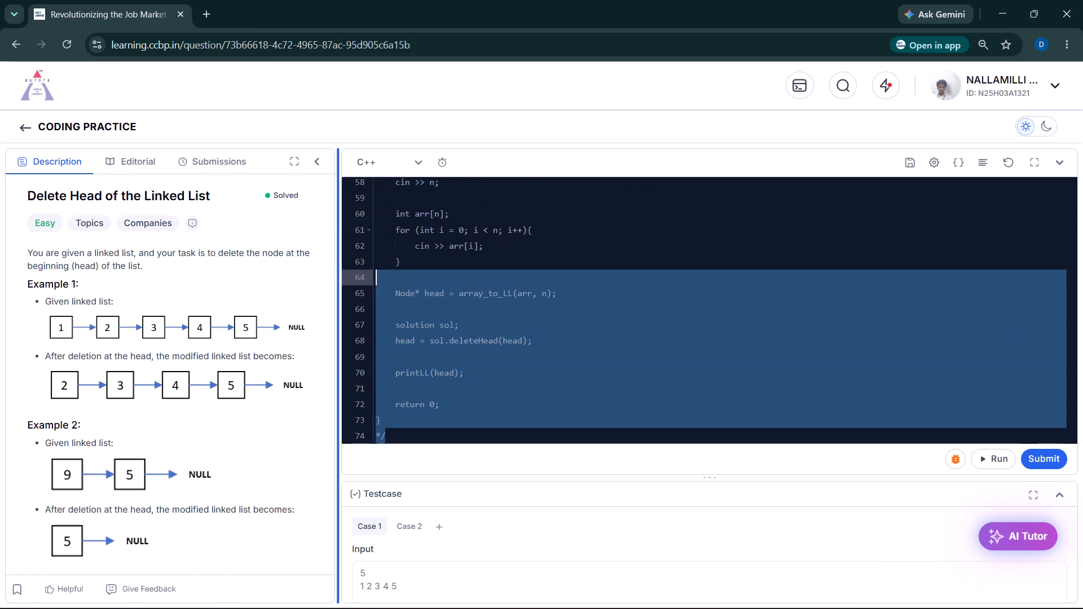
pyautogui.moveTo(337, 253); pyautogui.dragTo(367, 301)
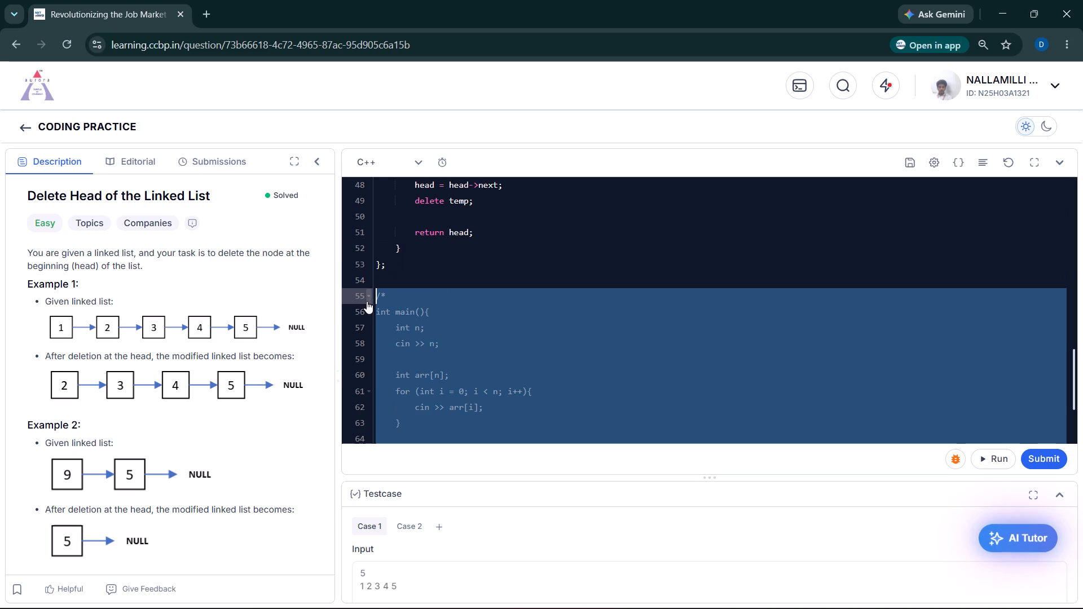
pyautogui.press('BackSpace')
pyautogui.scroll(10, 367, 301)
pyautogui.scroll(-5, 455, 348)
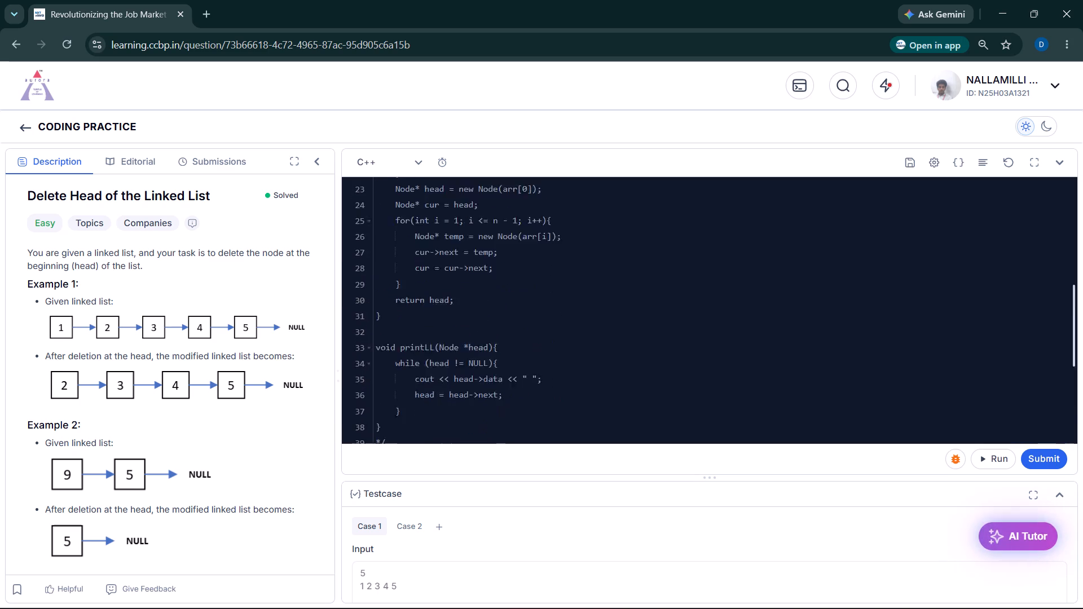
pyautogui.moveTo(394, 298); pyautogui.dragTo(312, 150)
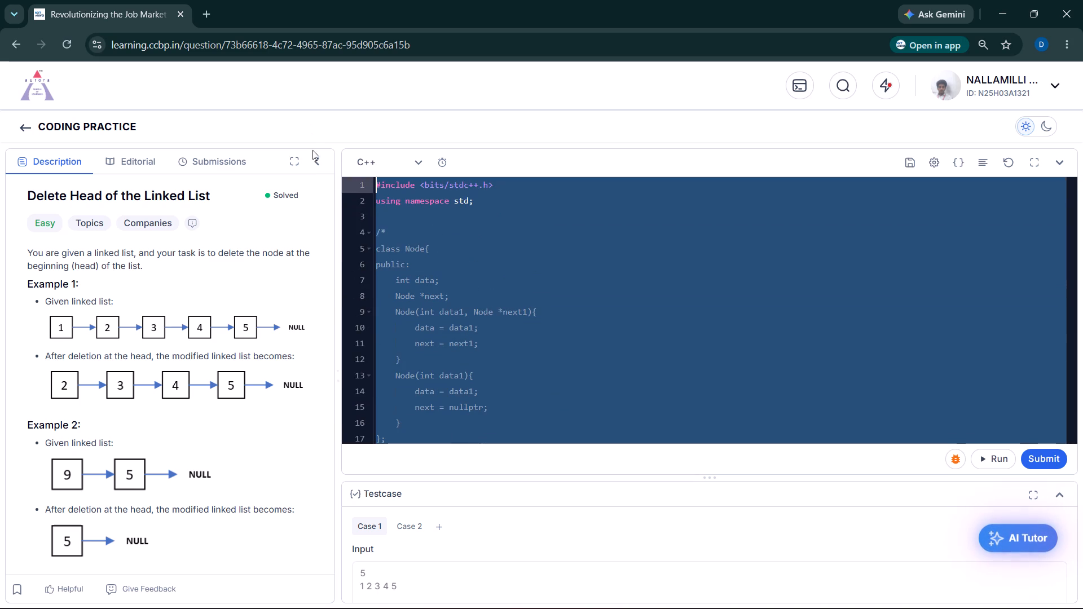
pyautogui.moveTo(312, 150); pyautogui.dragTo(323, 211)
pyautogui.press('BackSpace')
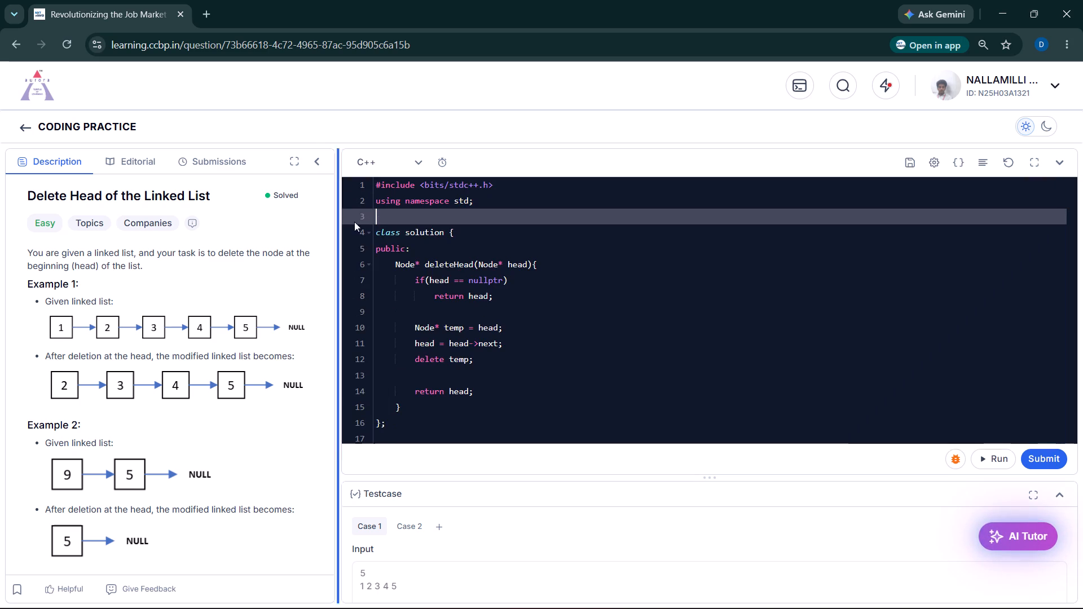
# Remove the blank line above class solution in the Delete Head code and check the remaining lines.
pyautogui.click(375, 231)
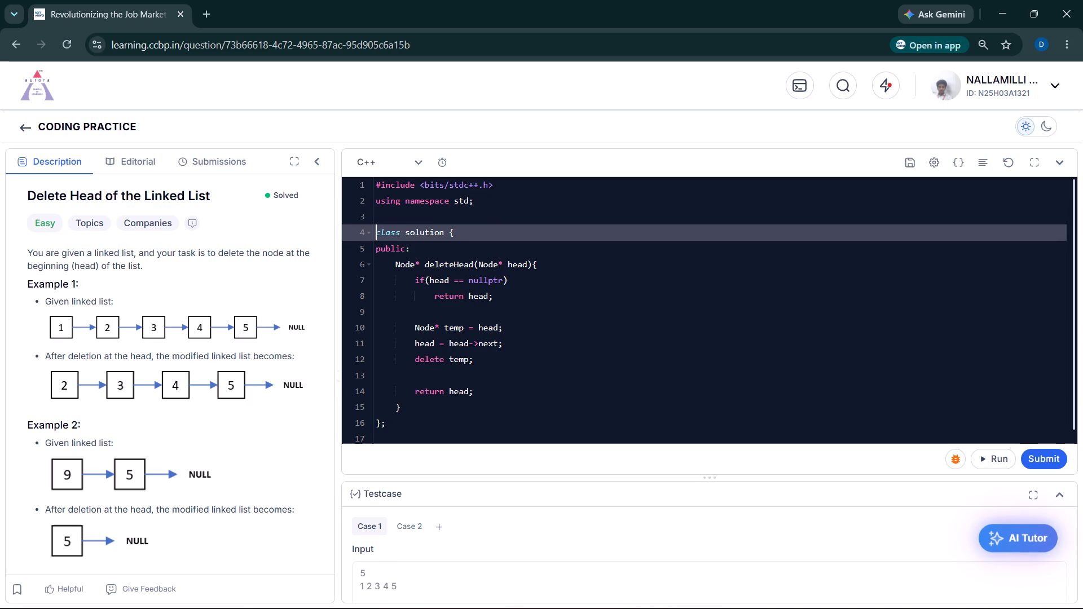
pyautogui.press('BackSpace')
pyautogui.scroll(-9, 573, 414)
pyautogui.scroll(-3, 563, 197)
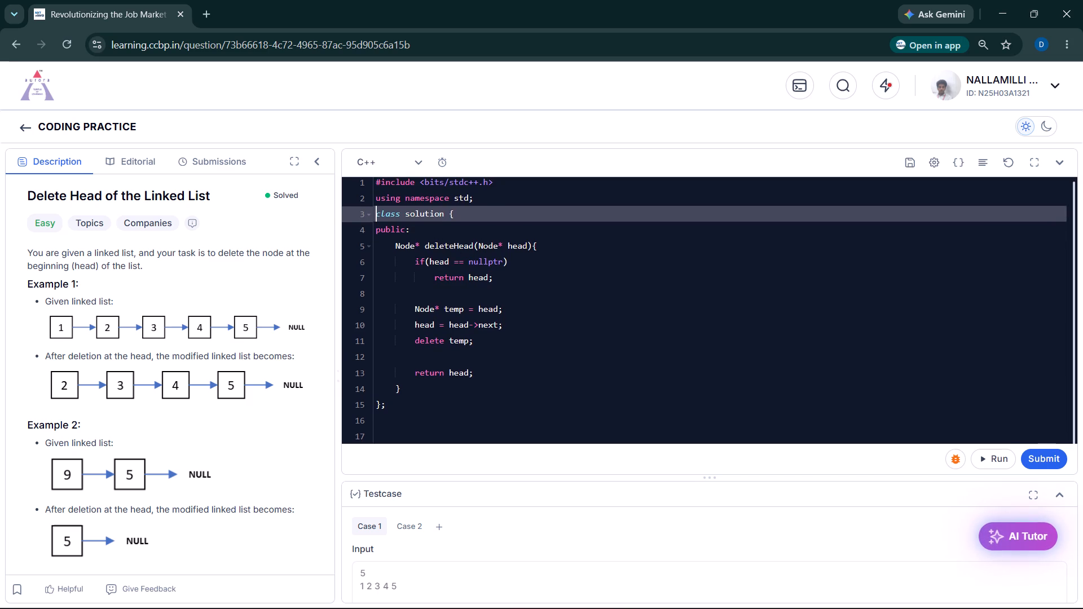
# Check the cleaned-up Delete Head of the Linked List code and run it against its test cases.
pyautogui.scroll(-3, 509, 407)
pyautogui.scroll(1, 509, 407)
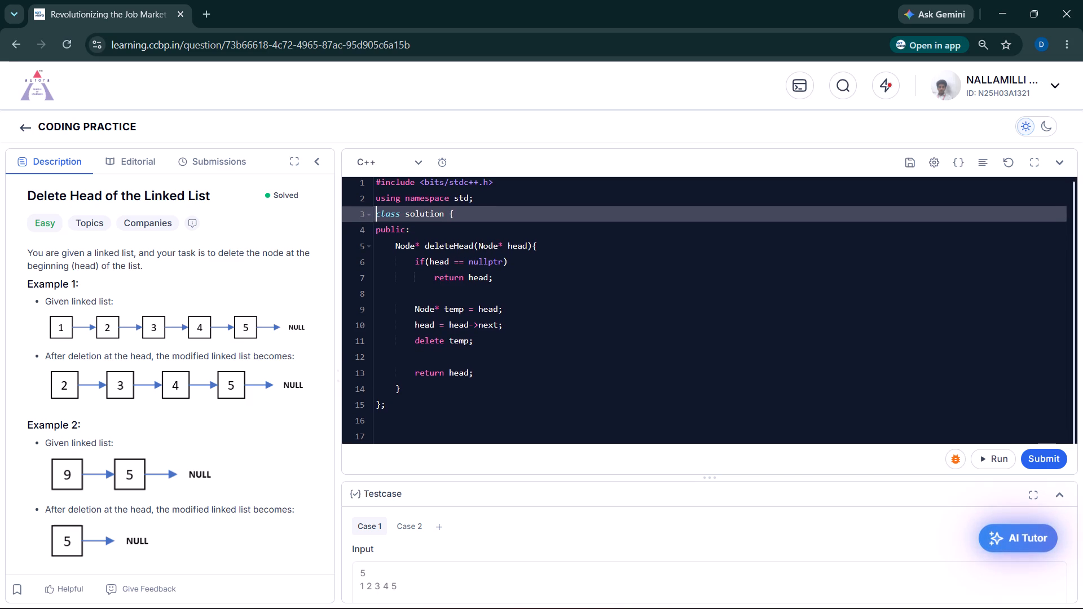
pyautogui.click(988, 451)
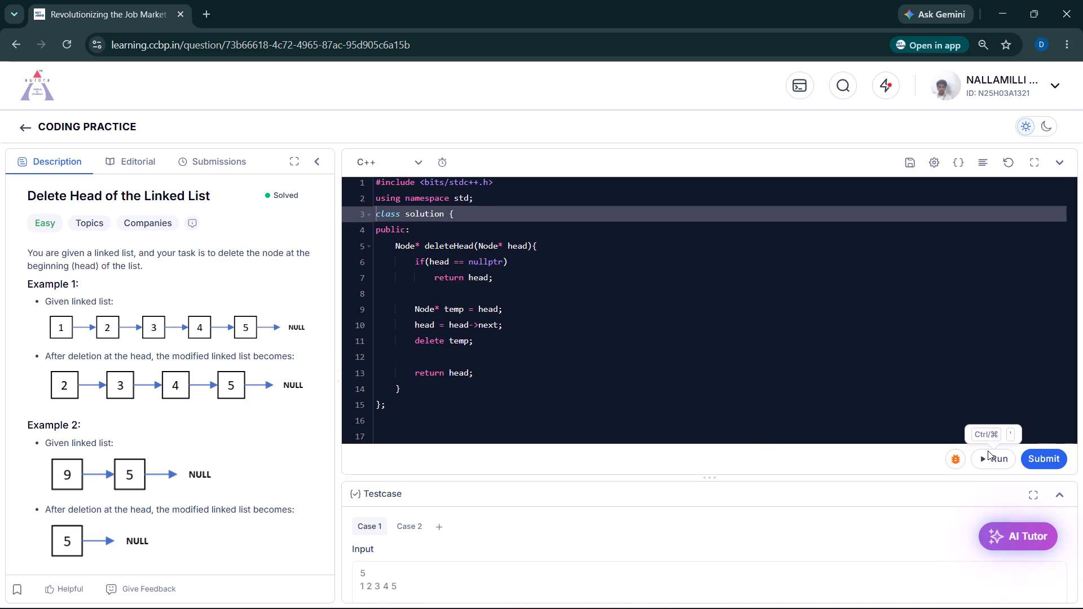
pyautogui.click(994, 464)
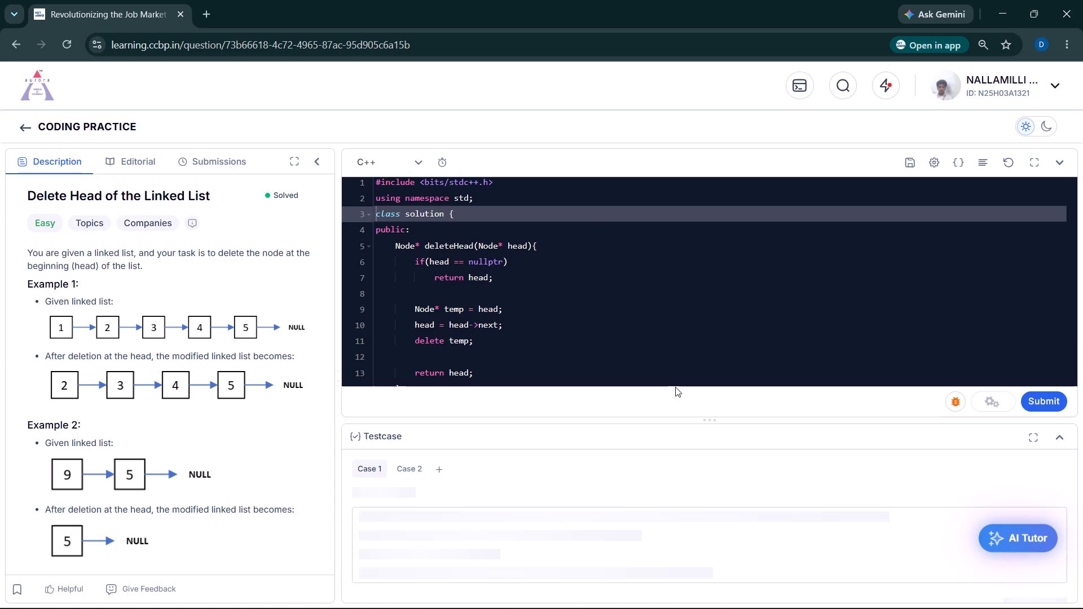
# With the Delete Head code shown from its first line, snip the whole browser window including the test results and copy it.
pyautogui.click(635, 350)
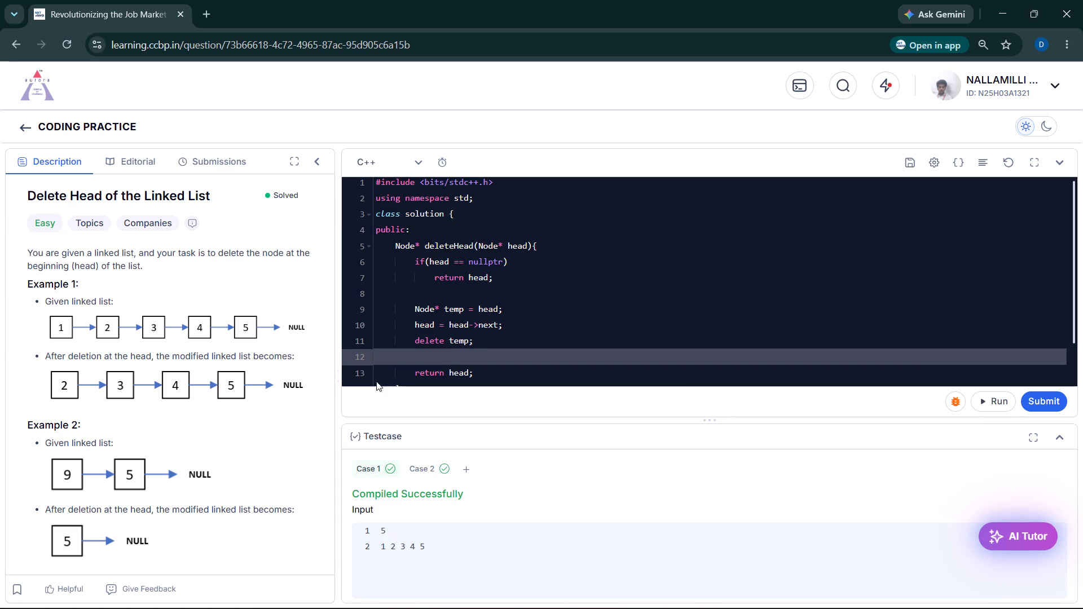
pyautogui.click(263, 396)
pyautogui.scroll(-3, 463, 328)
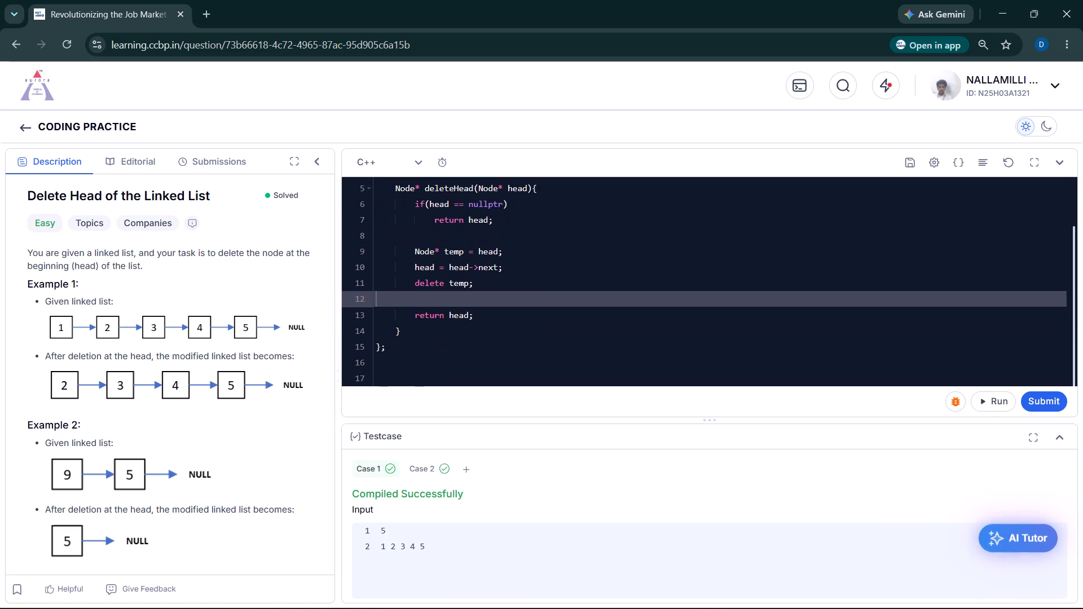
pyautogui.click(414, 360)
pyautogui.scroll(11, 414, 360)
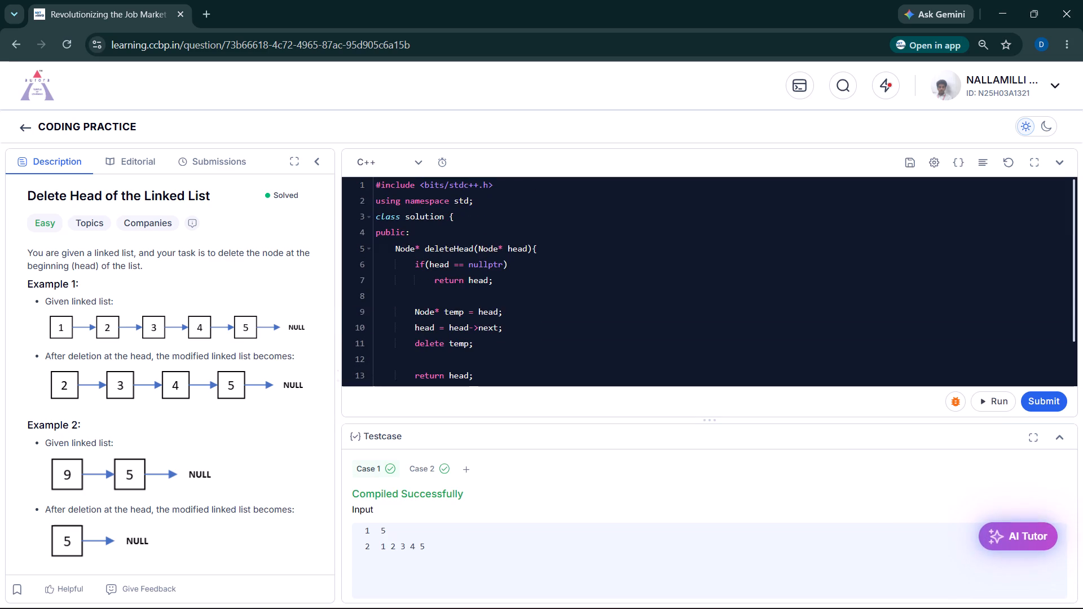
pyautogui.scroll(6, 414, 360)
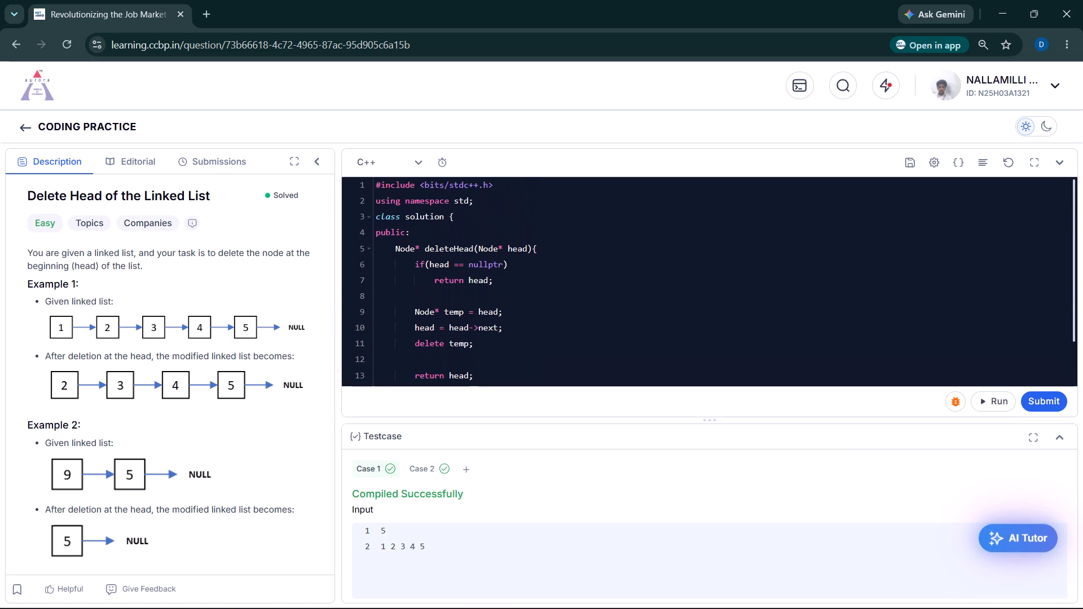
pyautogui.scroll(2, 414, 360)
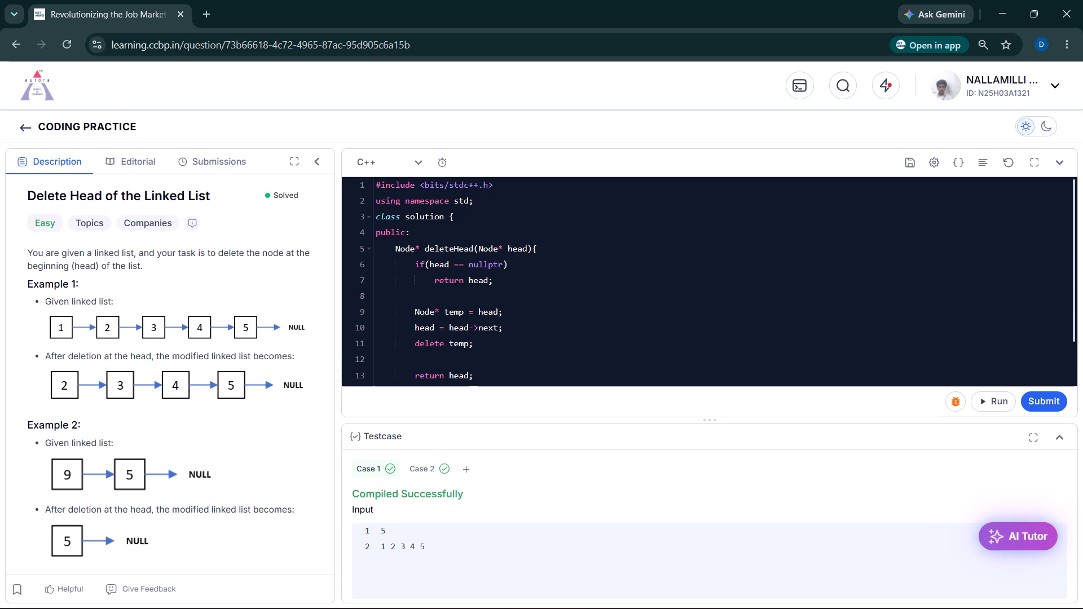
pyautogui.press('Print')
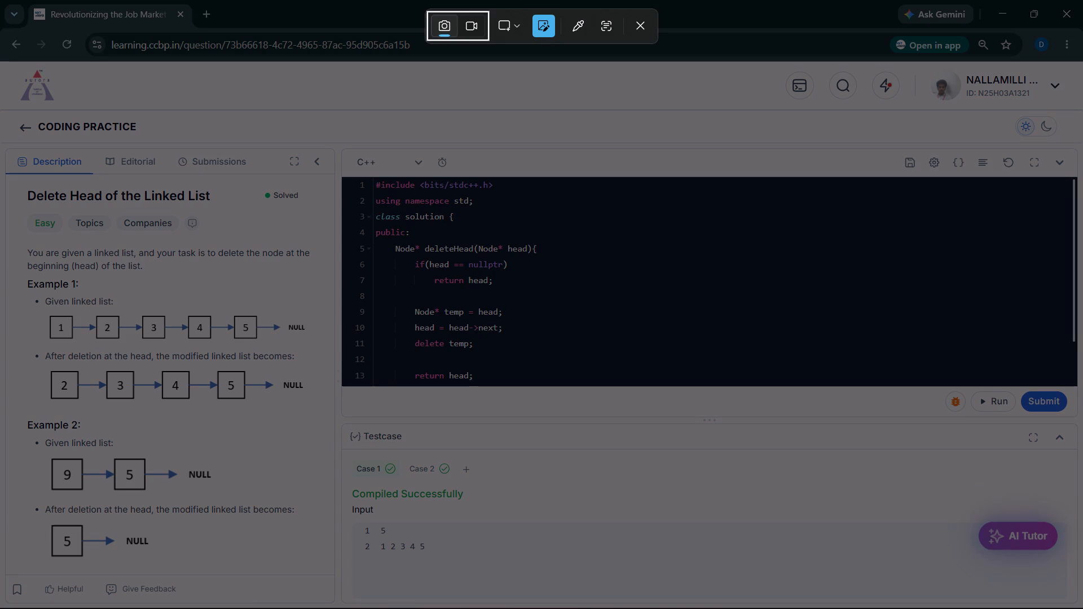
pyautogui.moveTo(0, 0); pyautogui.dragTo(328, 259)
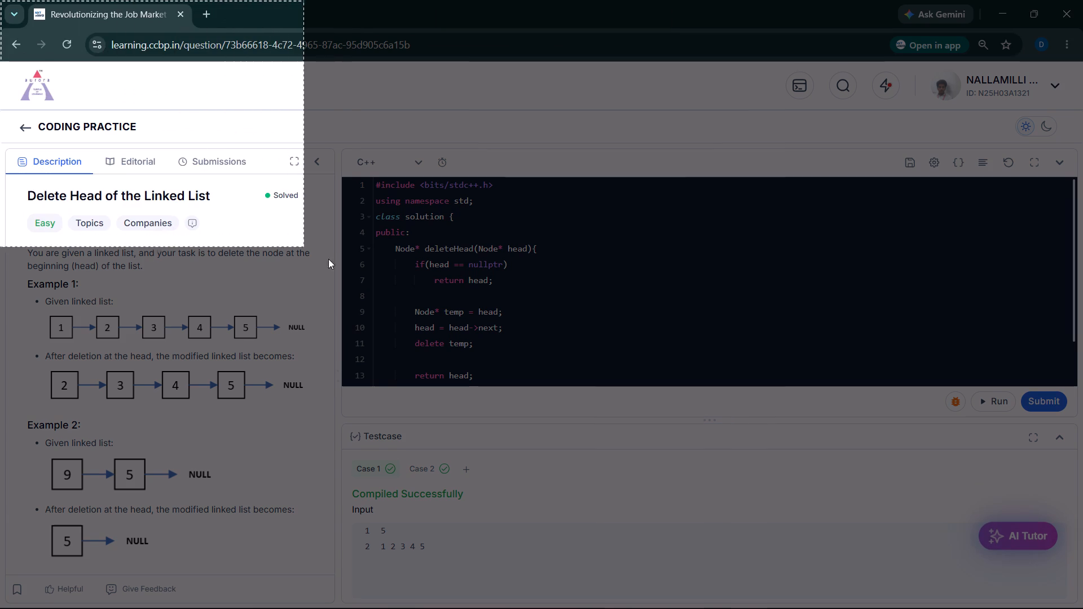
pyautogui.moveTo(328, 259); pyautogui.dragTo(353, 273)
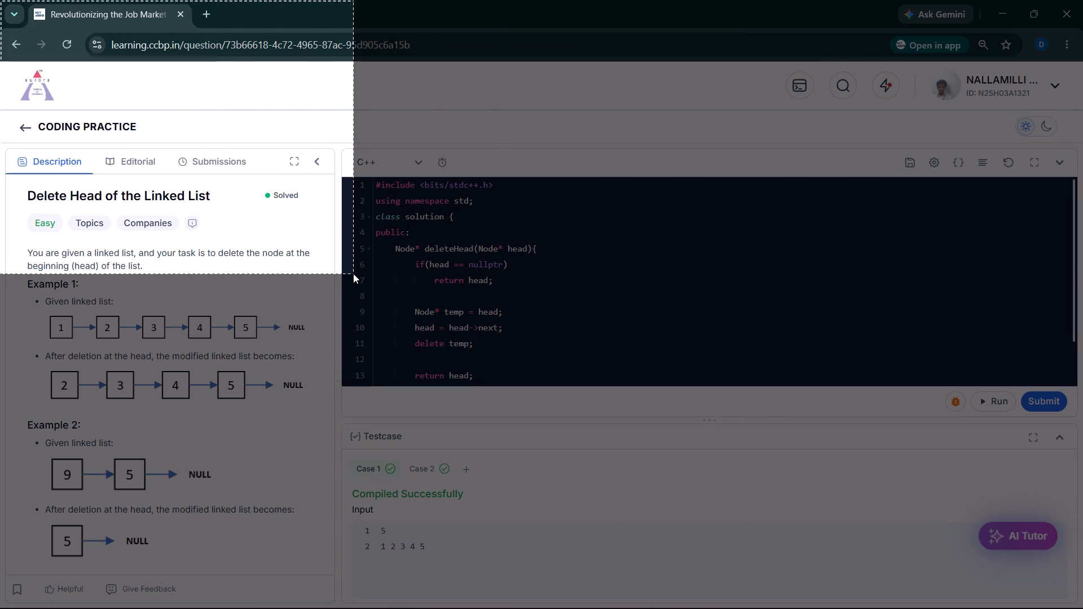
pyautogui.moveTo(353, 273); pyautogui.dragTo(362, 282)
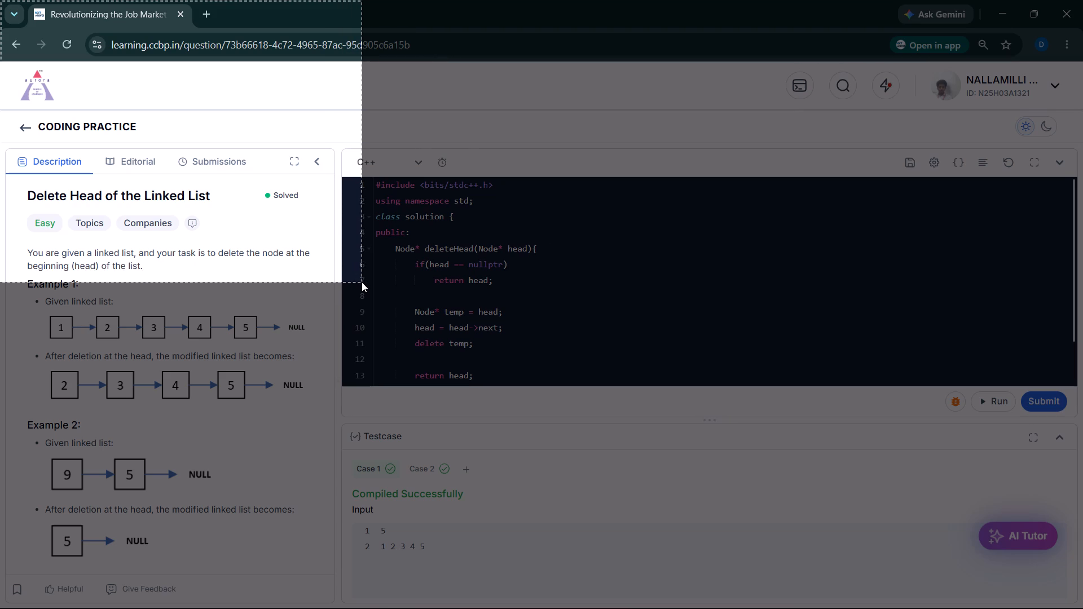
pyautogui.moveTo(362, 282); pyautogui.dragTo(362, 285)
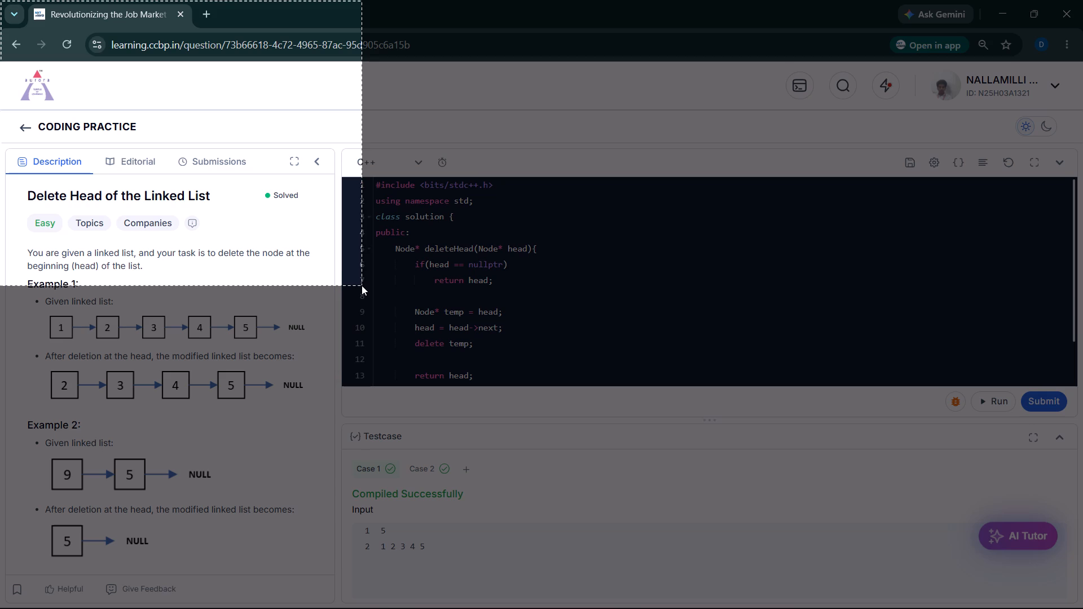
pyautogui.moveTo(362, 285); pyautogui.dragTo(1082, 608)
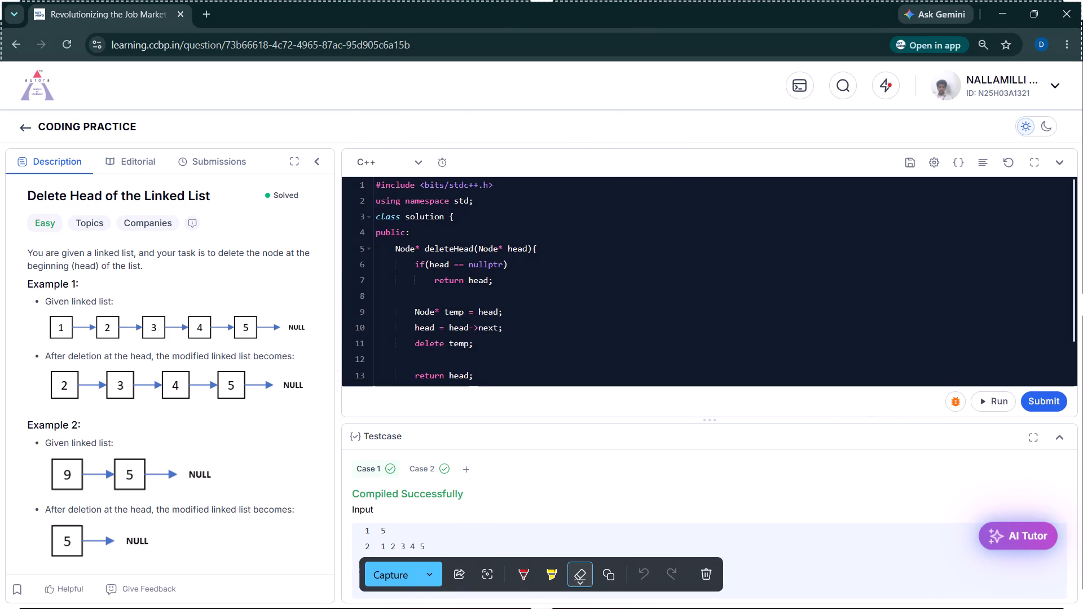
pyautogui.hotkey('ctrl', 'c')
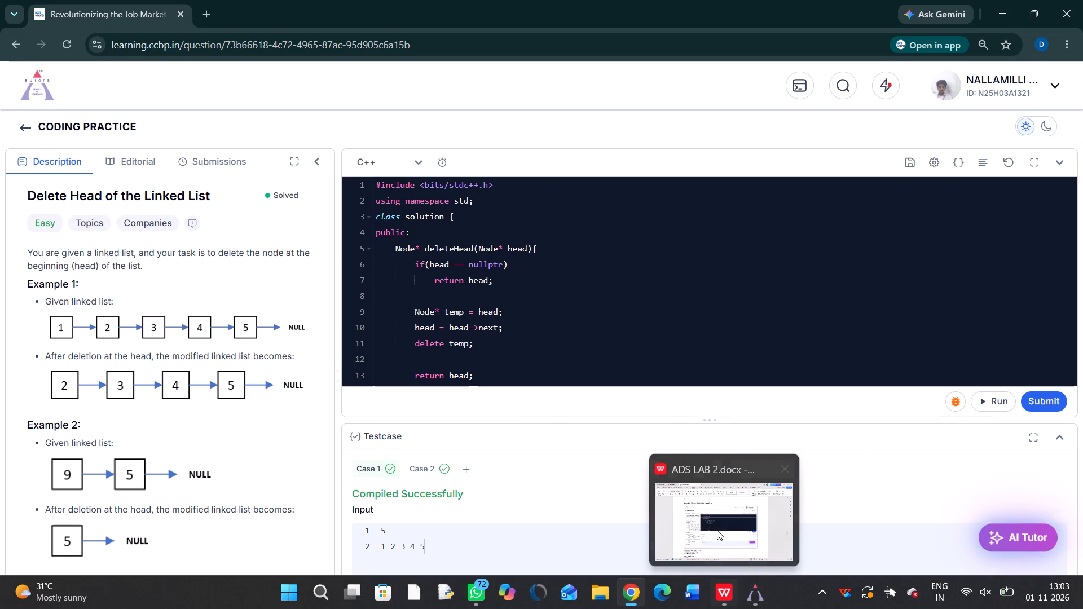
# In the ADS LAB 2 report in WPS Office, replace the Delete Head of the Linked List screenshot for Question 7 with the copied snip.
pyautogui.click(717, 526)
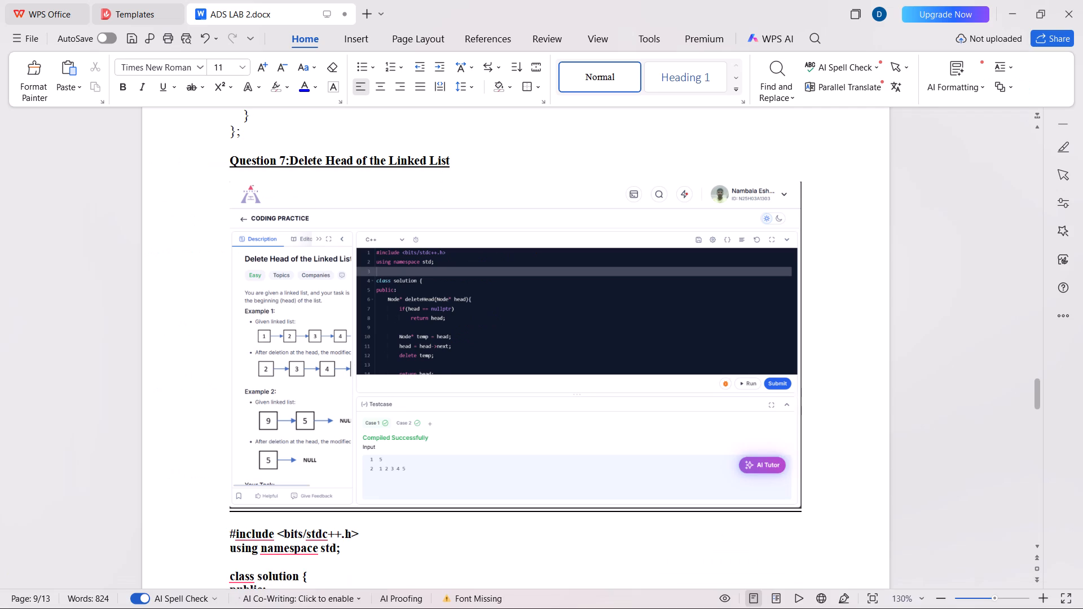
pyautogui.click(461, 384)
pyautogui.press('BackSpace')
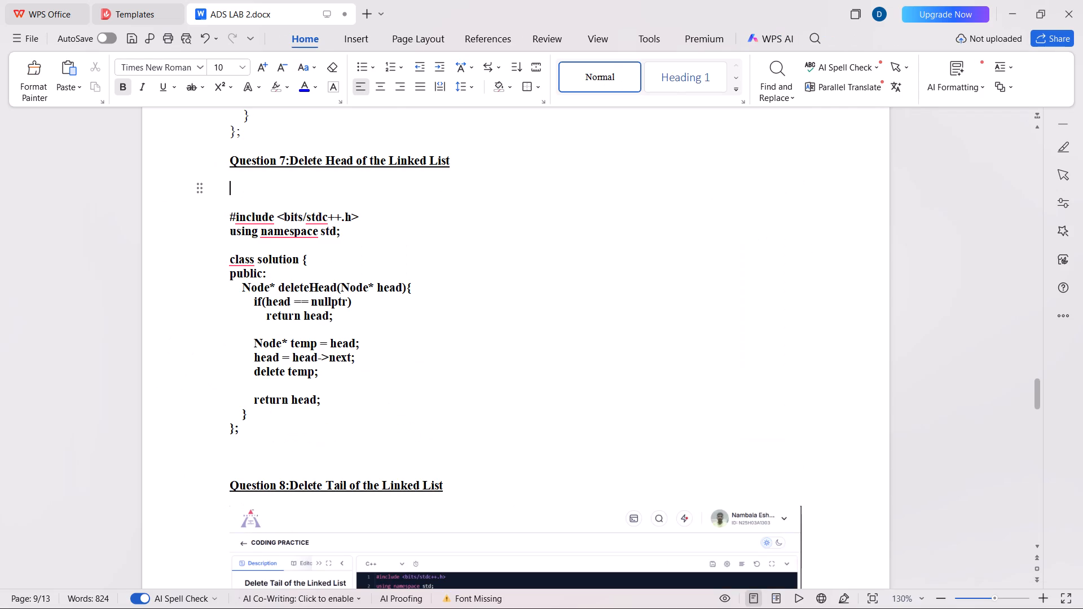
pyautogui.hotkey('ctrl', 'v')
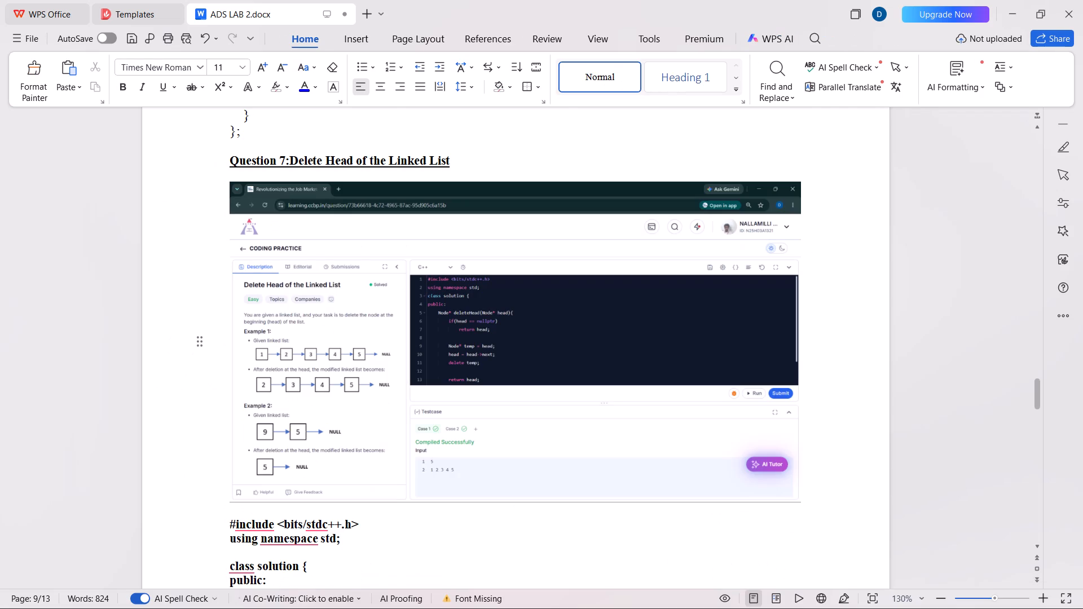
# Check the report's Question 8 title, and in Chrome open Delete Tail of the Linked List from the coding practice list.
pyautogui.scroll(-5, 461, 384)
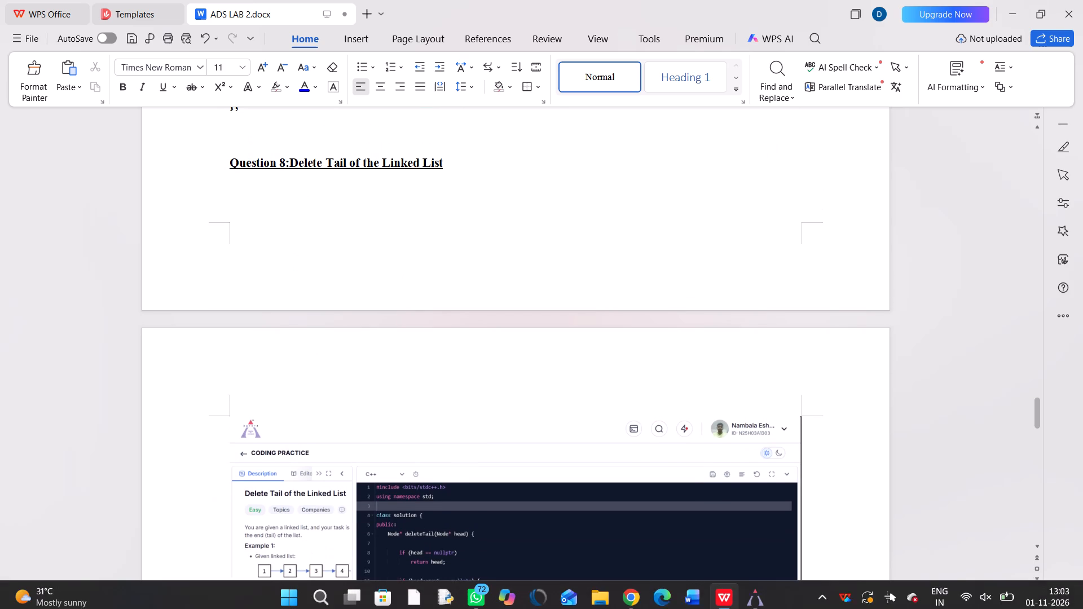
pyautogui.click(614, 536)
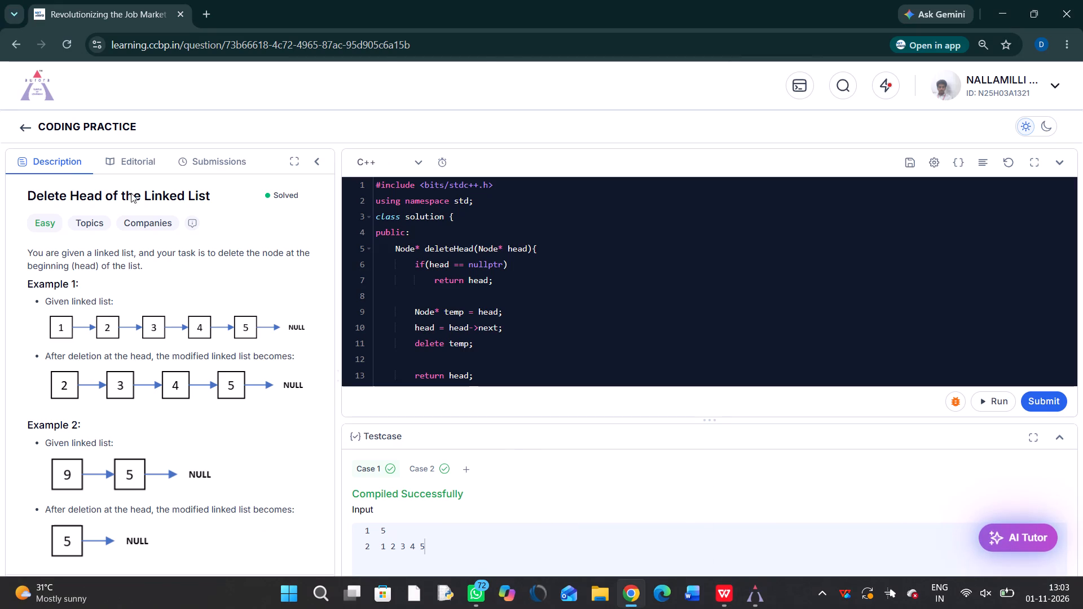
pyautogui.click(19, 123)
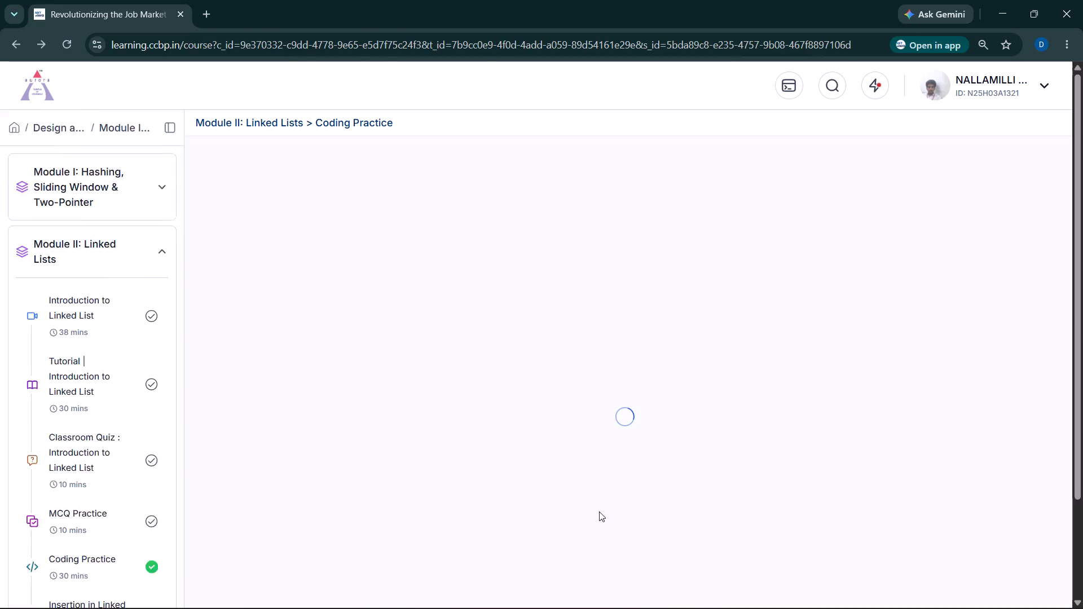
pyautogui.click(378, 302)
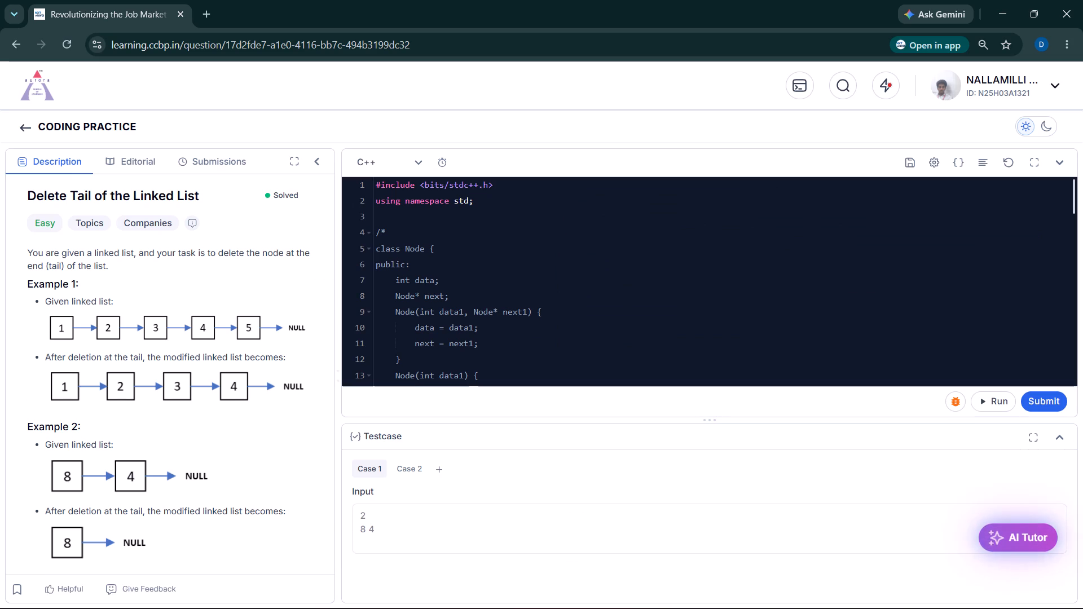
# Delete the commented-out main function at the end of the Delete Tail of the Linked List code.
pyautogui.scroll(-11, 587, 315)
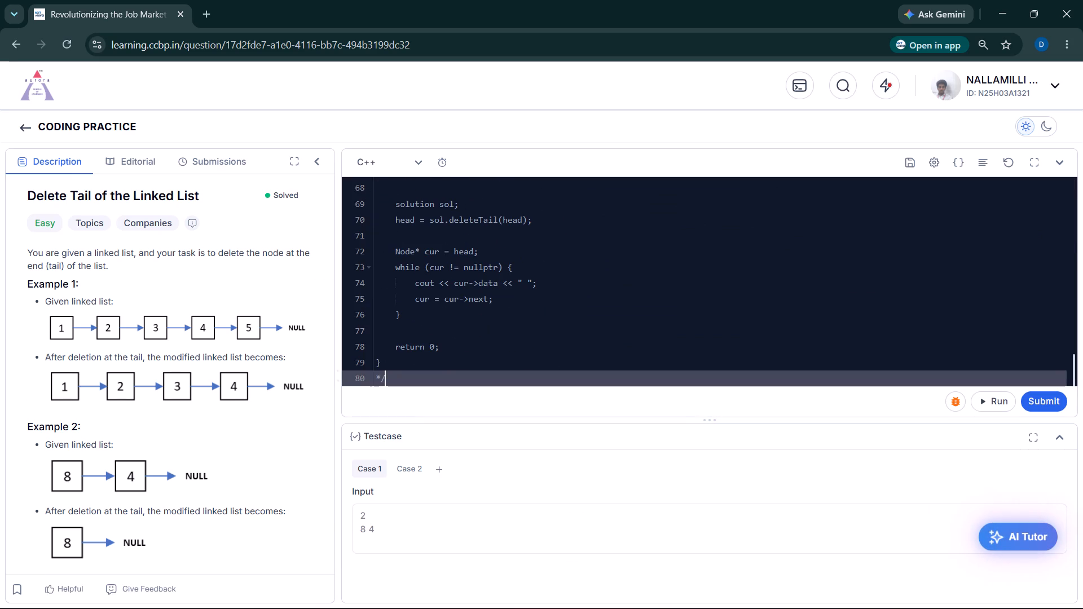
pyautogui.moveTo(422, 374); pyautogui.dragTo(320, 300)
pyautogui.press('BackSpace')
# Delete the commented-out Node class and helper block from the Delete Tail code, along with the blank lines above class solution.
pyautogui.scroll(4, 320, 300)
pyautogui.hscroll(2, 320, 300)
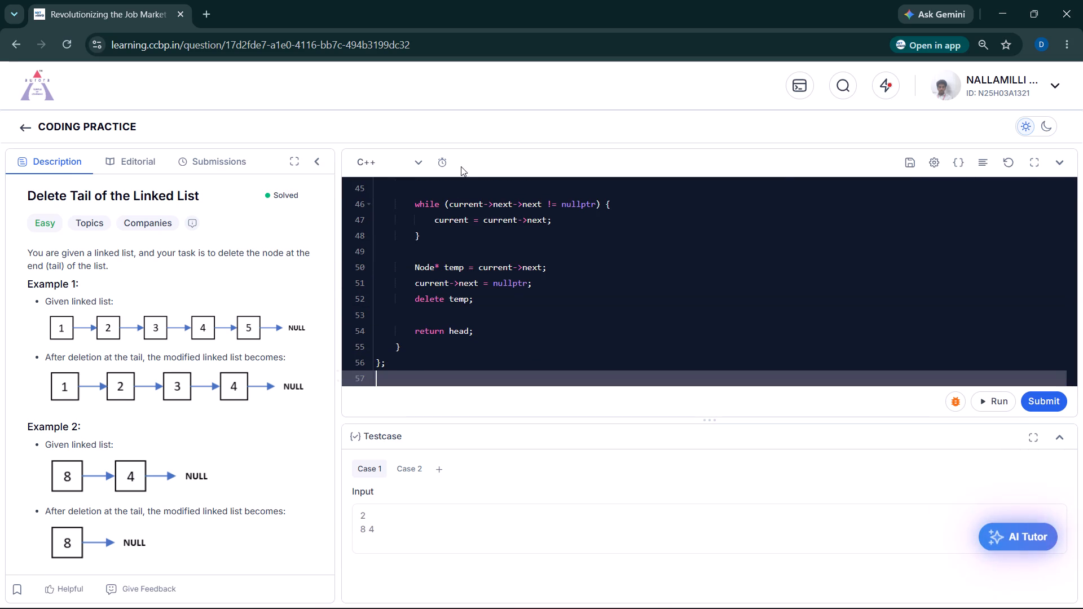
pyautogui.scroll(3, 461, 166)
pyautogui.scroll(4, 457, 231)
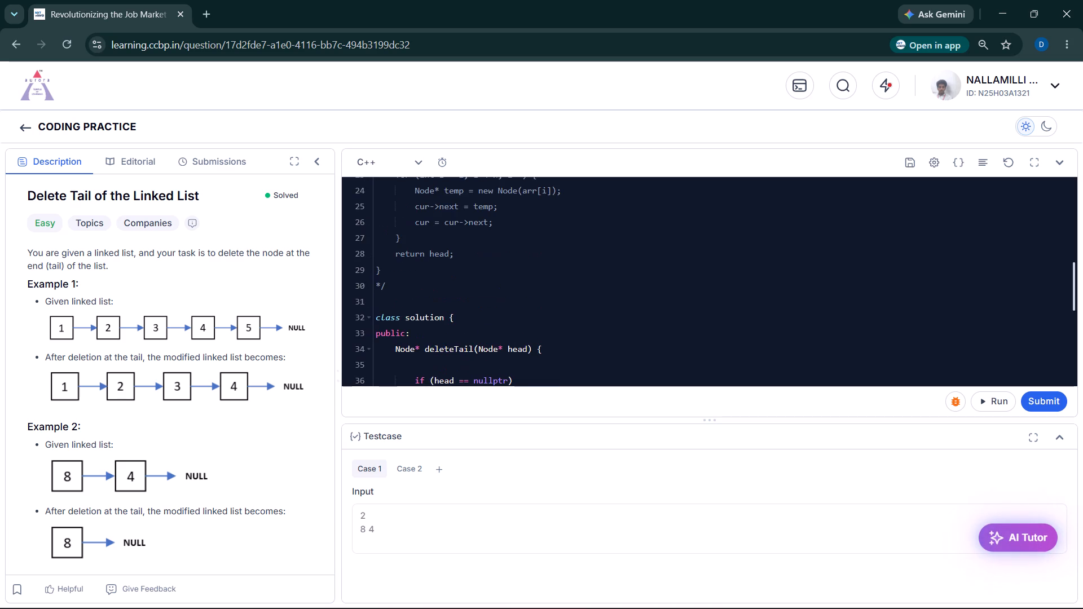
pyautogui.moveTo(401, 281); pyautogui.dragTo(301, 195)
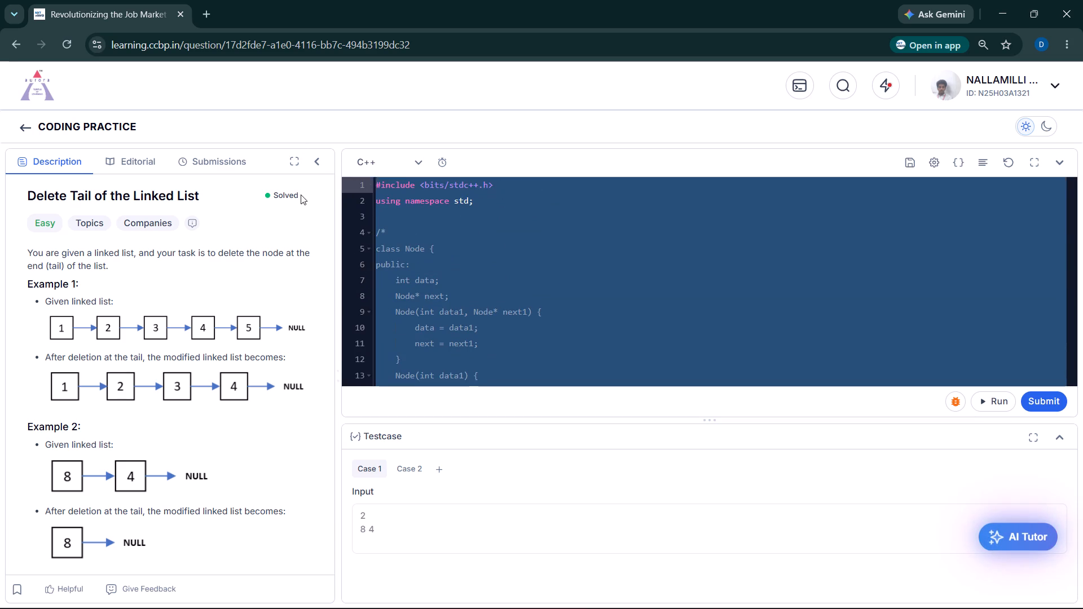
pyautogui.moveTo(301, 195); pyautogui.dragTo(306, 208)
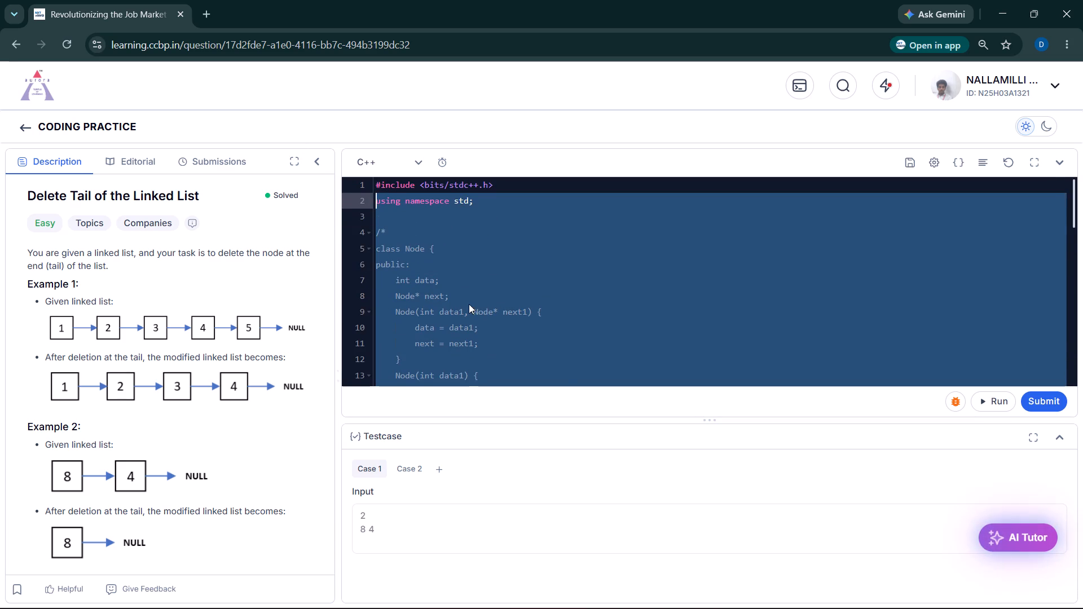
pyautogui.scroll(-6, 469, 304)
pyautogui.moveTo(411, 198); pyautogui.dragTo(361, 228)
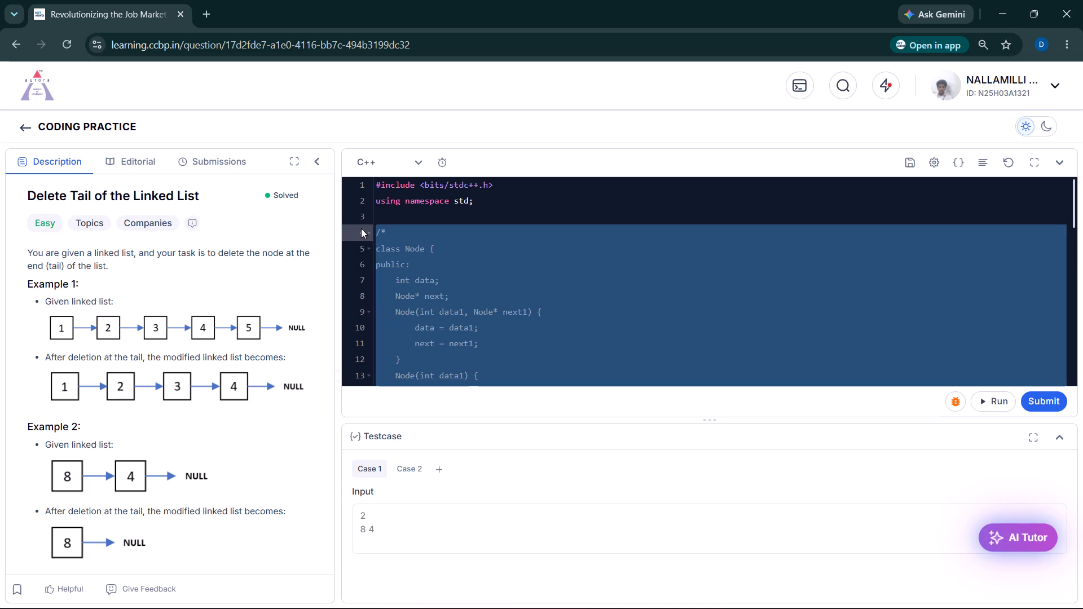
pyautogui.press('BackSpace')
pyautogui.press('BackSpace')
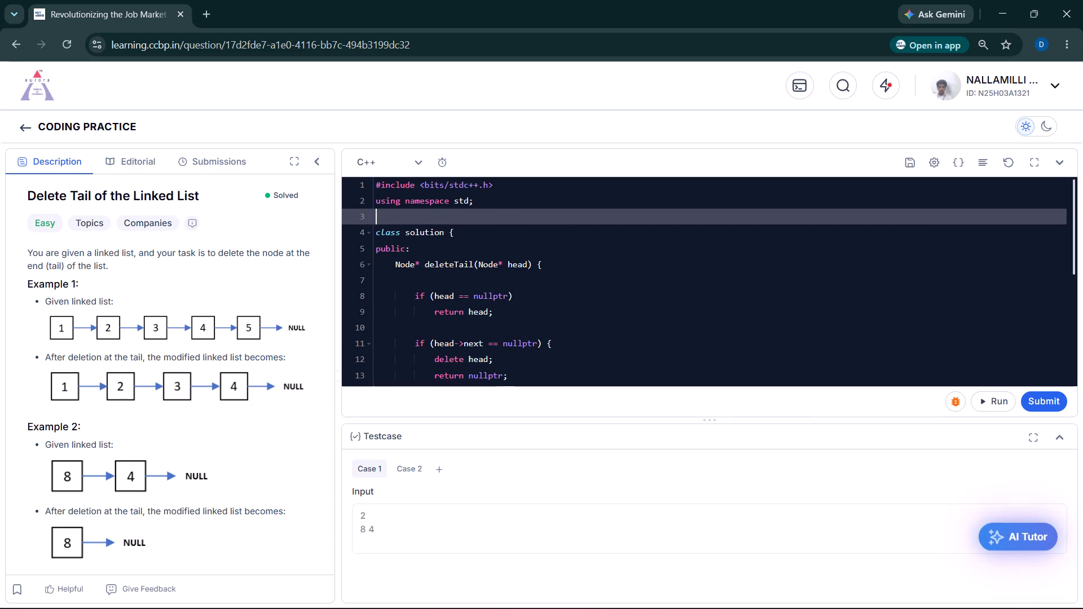
pyautogui.click(375, 233)
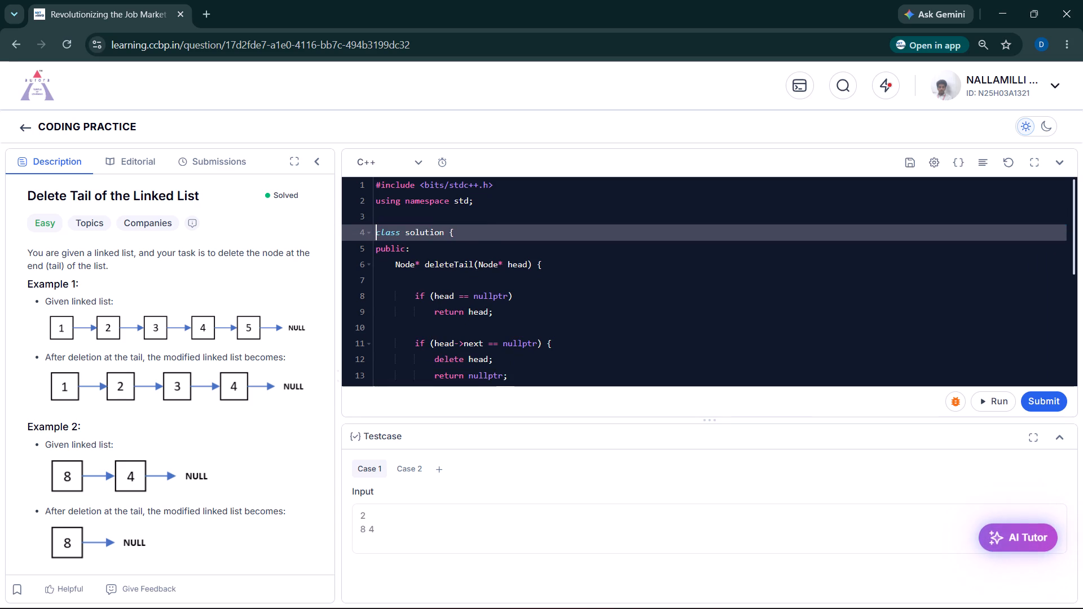
pyautogui.press('BackSpace')
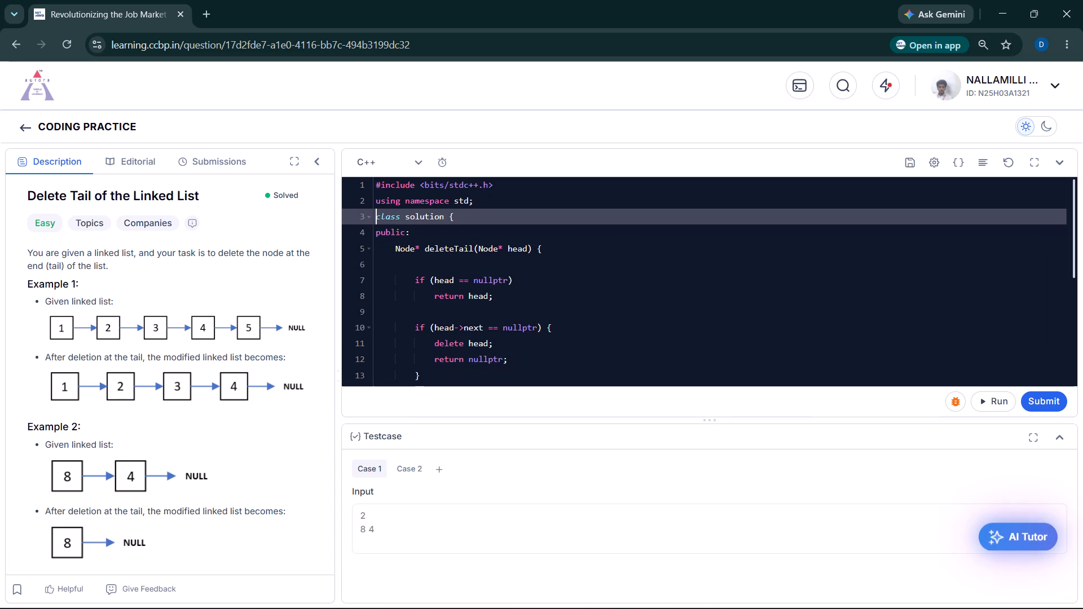
# Run the Delete Tail code against its test cases, and enlarge the code area to show more lines from the start.
pyautogui.scroll(-11, 501, 273)
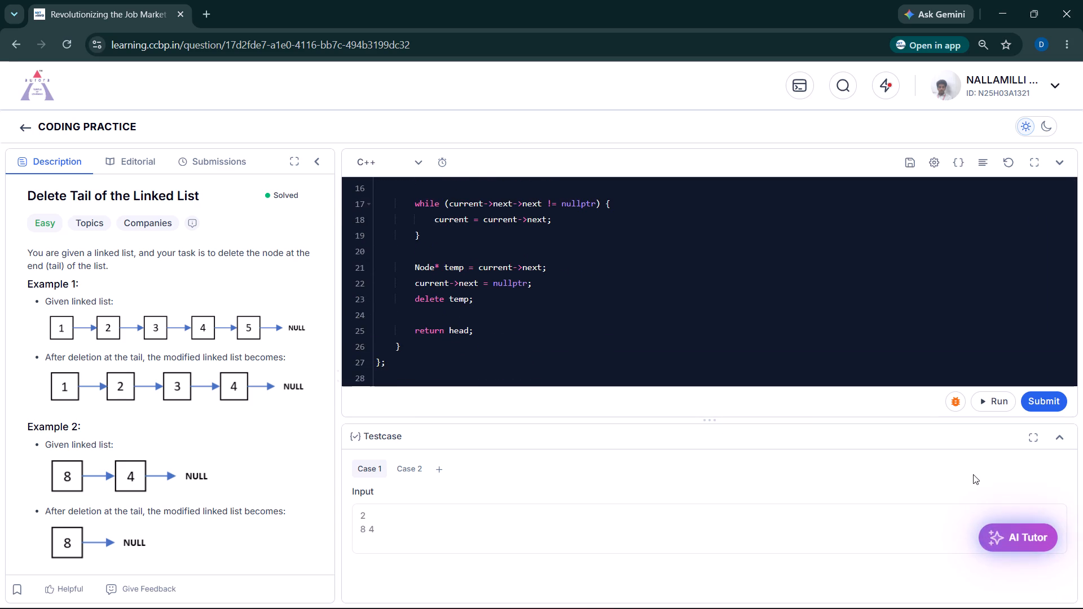
pyautogui.click(991, 399)
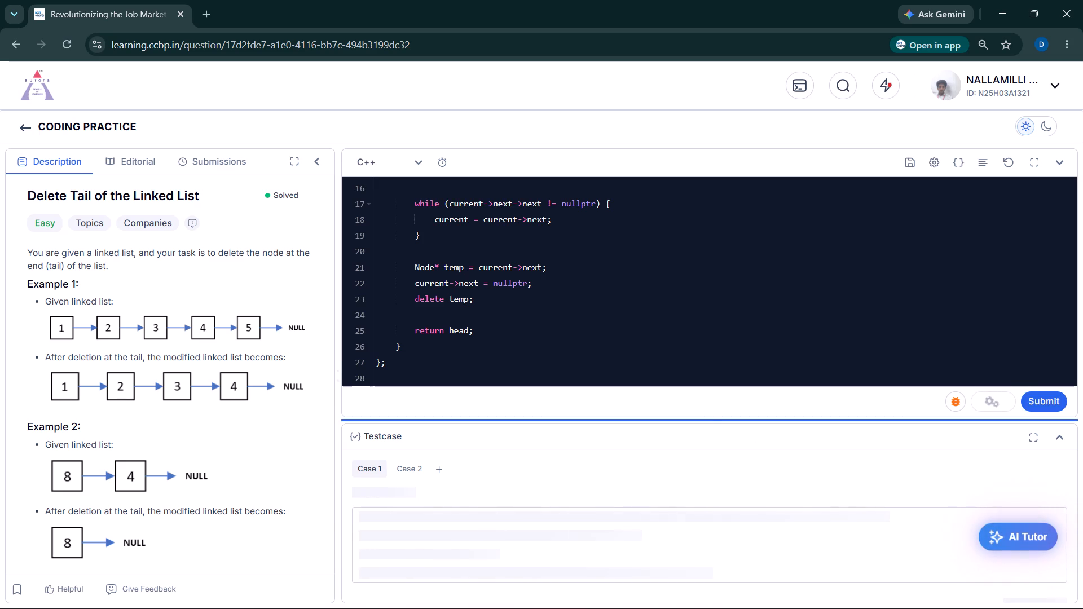
pyautogui.scroll(9, 649, 316)
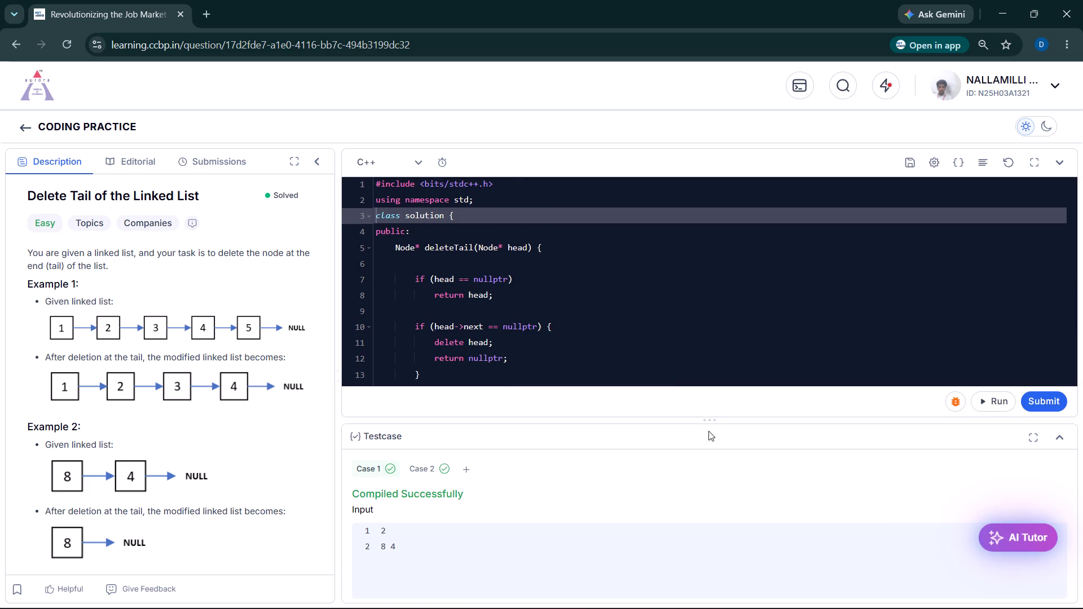
pyautogui.moveTo(712, 422); pyautogui.dragTo(717, 472)
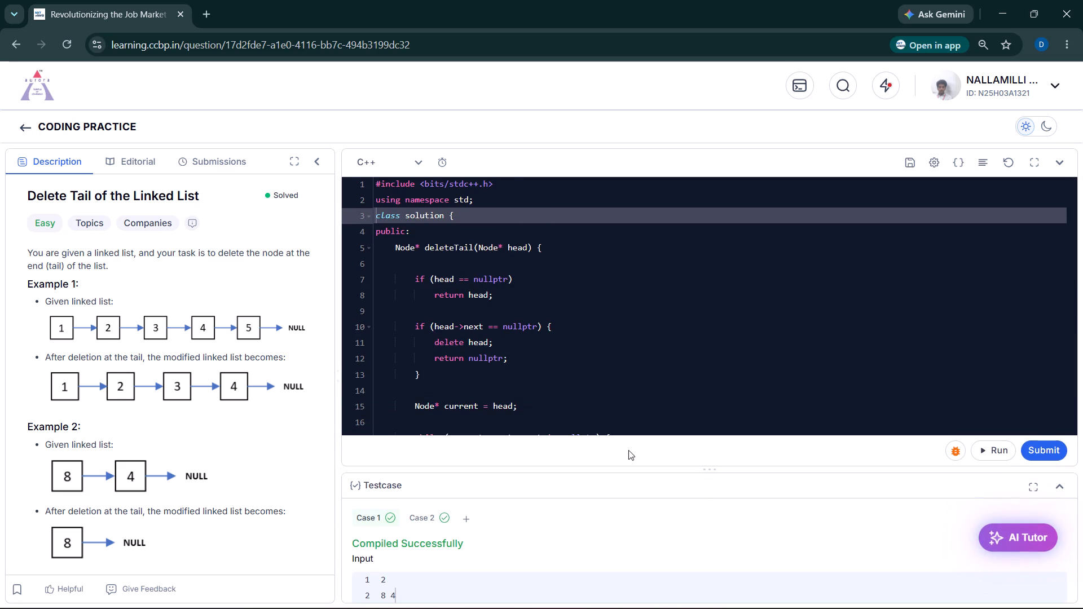
# Capture the full screen showing the start of the Delete Tail code and its test cases, and copy the capture.
pyautogui.scroll(-1, 545, 414)
pyautogui.click(520, 418)
pyautogui.scroll(4, 520, 418)
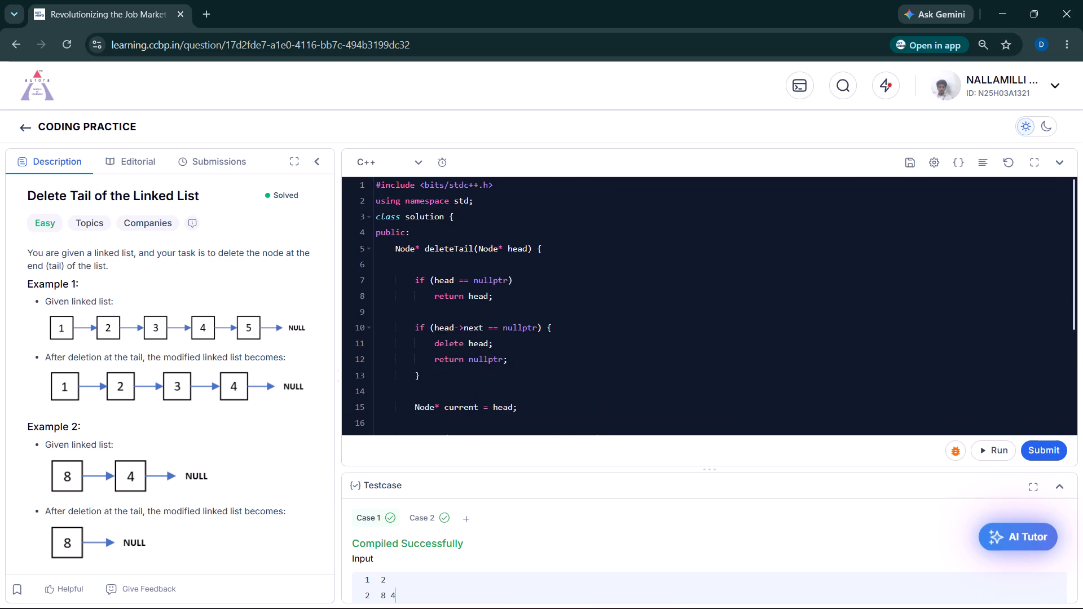
pyautogui.press('Print')
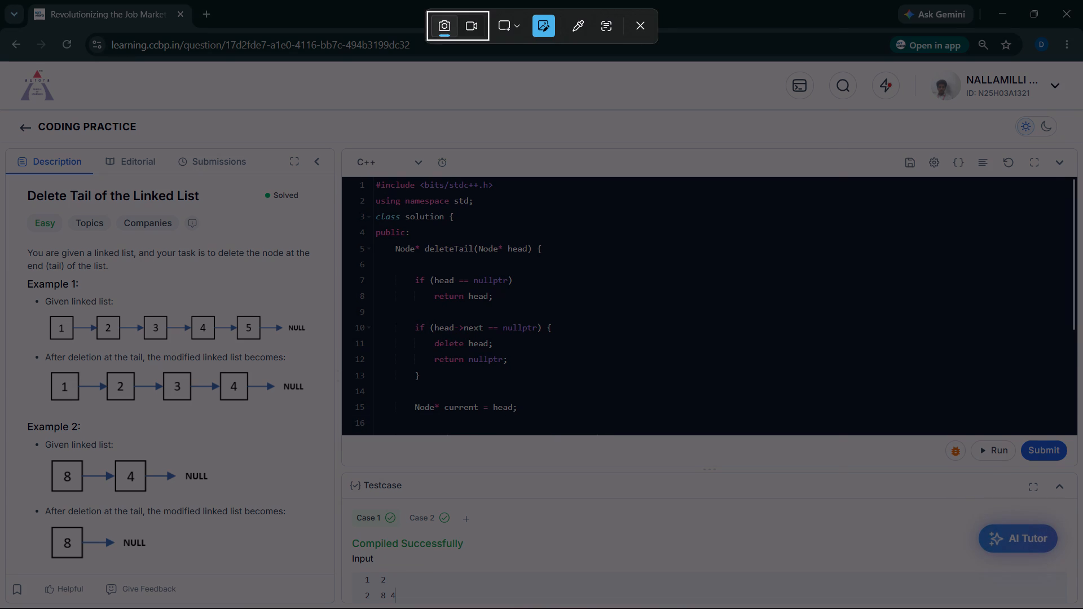
pyautogui.moveTo(0, 0); pyautogui.dragTo(1082, 608)
pyautogui.hotkey('ctrl', 'c')
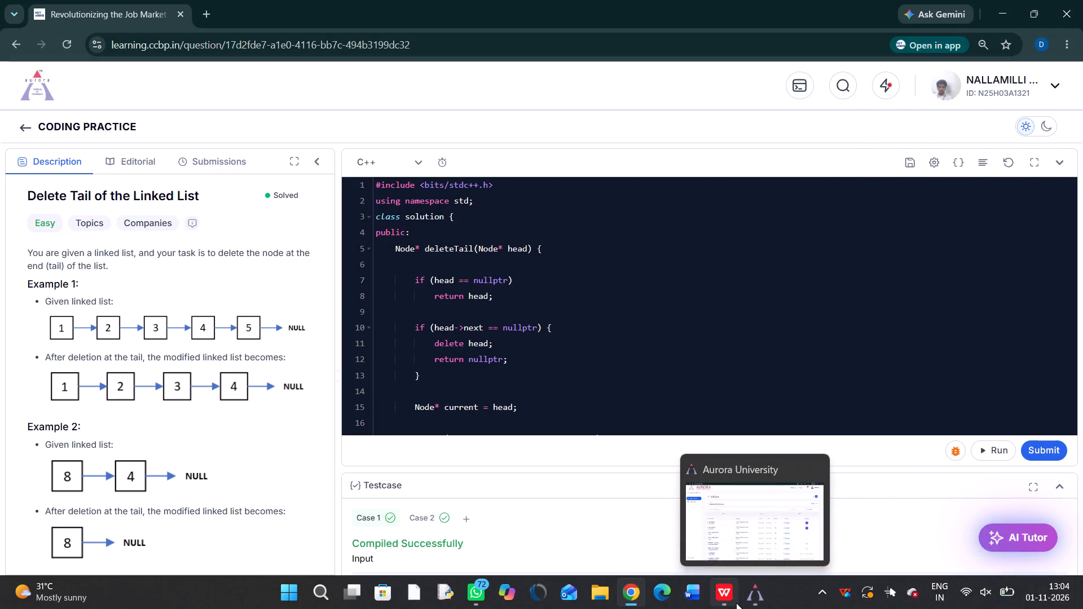
# Switch to ADS LAB 2.docx in WPS Office and replace the old Delete Tail of the Linked List screenshot with the copied capture.
pyautogui.click(708, 540)
pyautogui.scroll(-2, 600, 505)
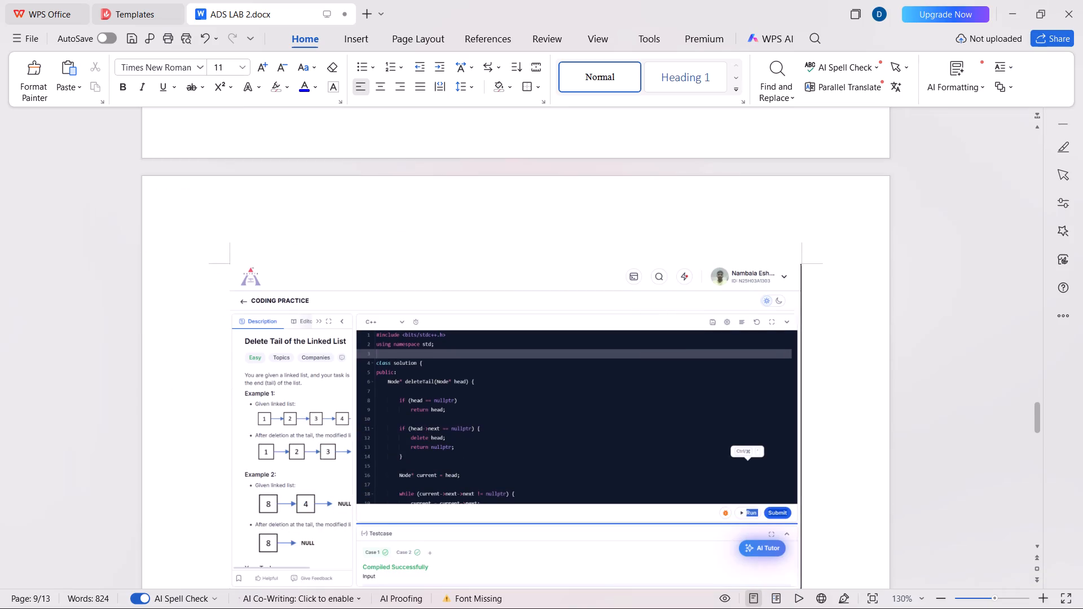
pyautogui.scroll(-1, 600, 505)
pyautogui.click(566, 396)
pyautogui.press('BackSpace')
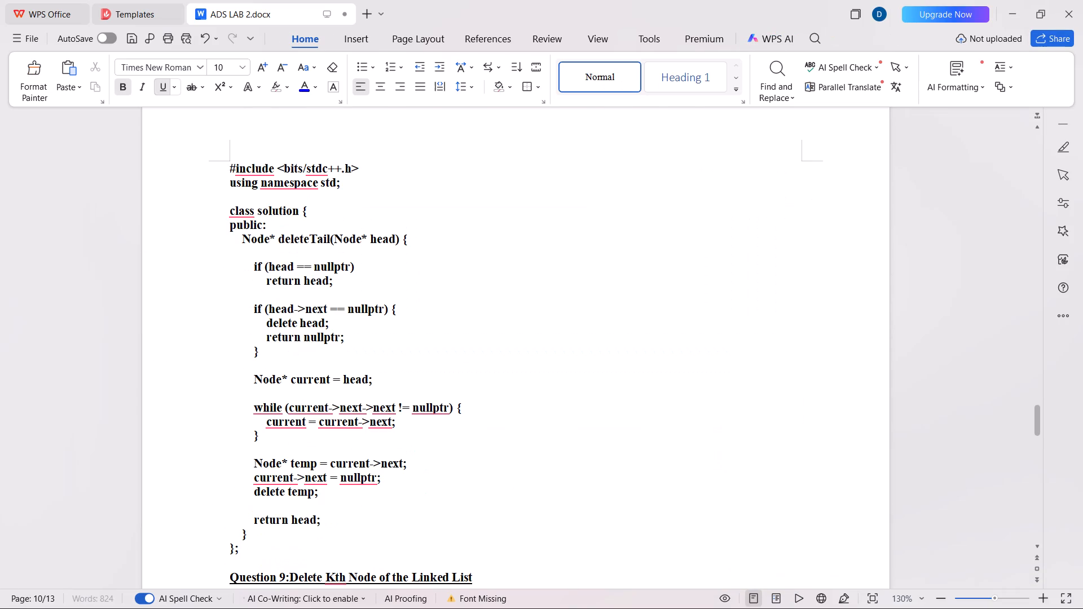
pyautogui.hotkey('ctrl', 'v')
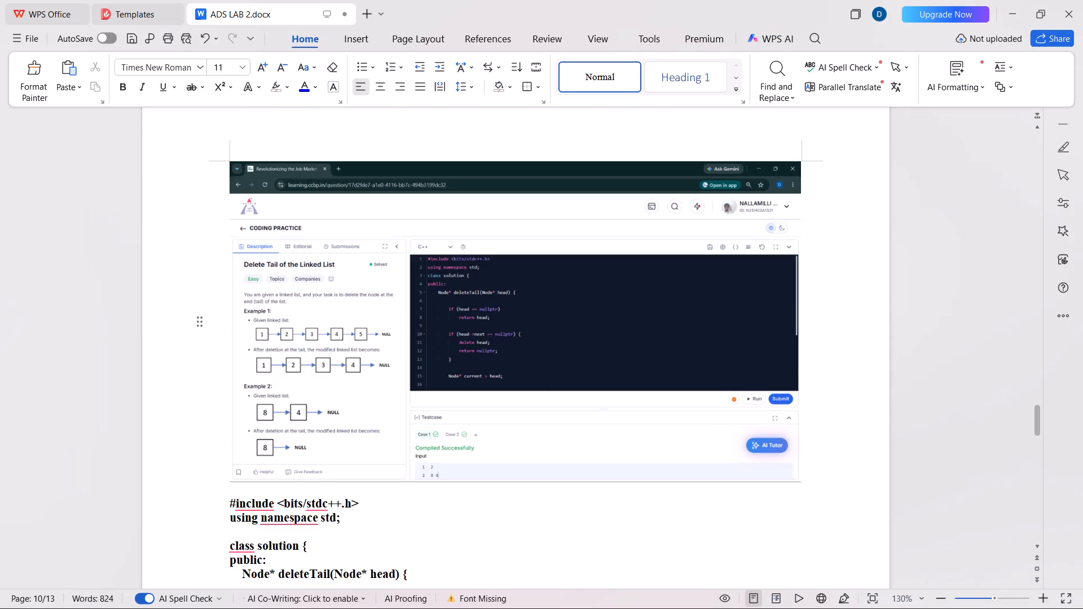
# Check the report's Question 9 section, and in Chrome return to the coding practice list and open Delete Kth Node of the Linked List.
pyautogui.scroll(-1, 566, 396)
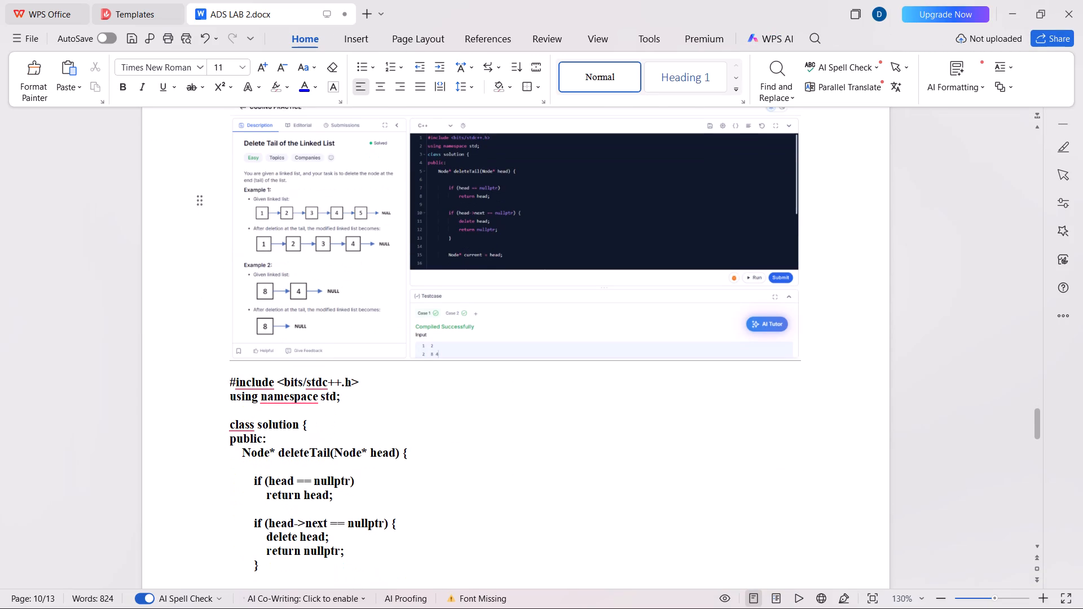
pyautogui.scroll(-6, 566, 396)
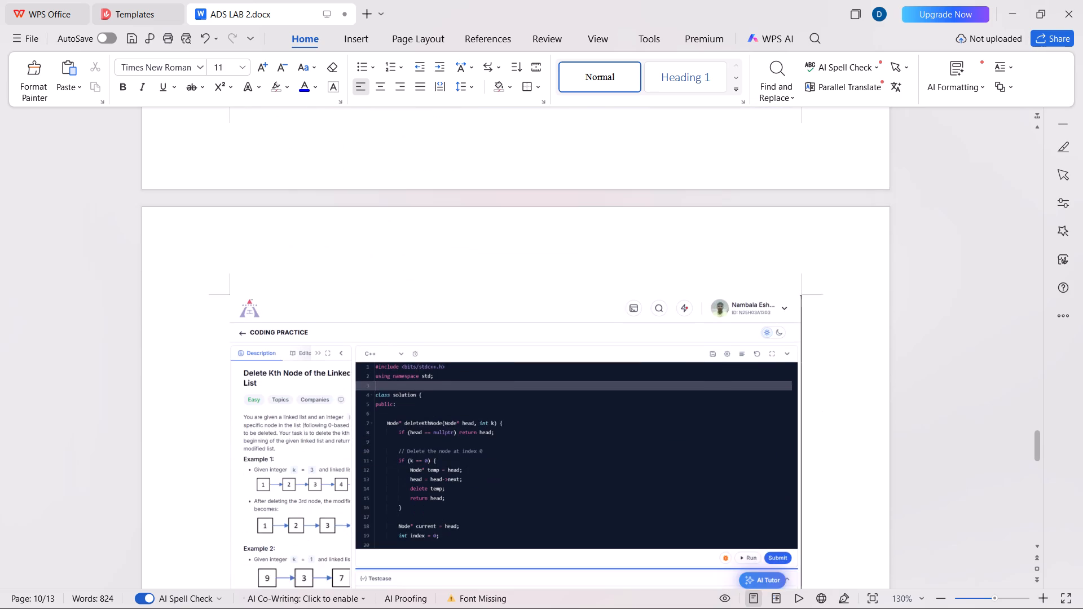
pyautogui.scroll(-1, 566, 396)
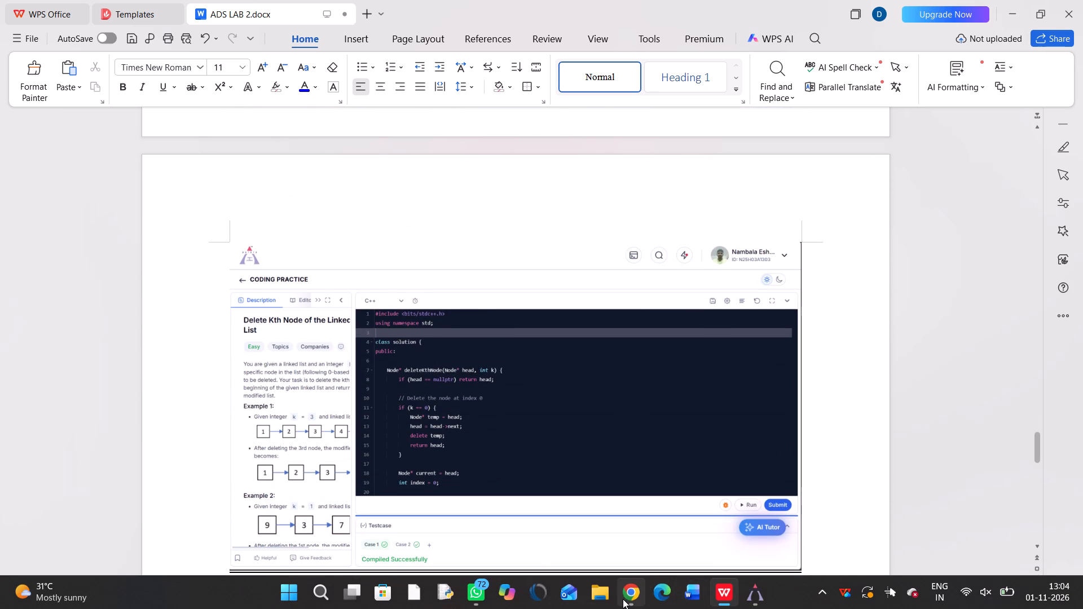
pyautogui.click(613, 535)
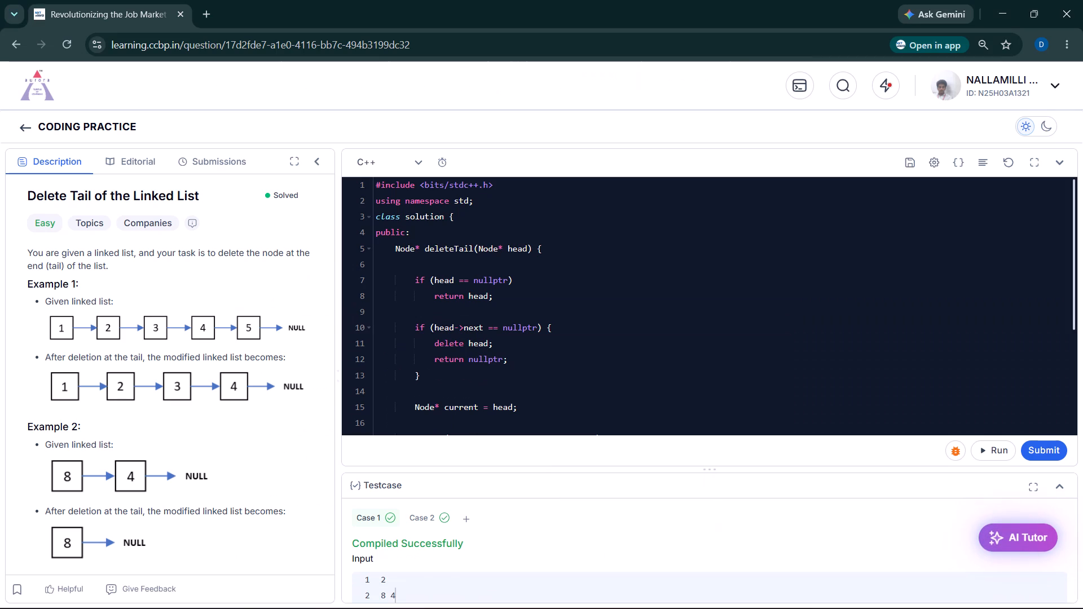
pyautogui.click(15, 124)
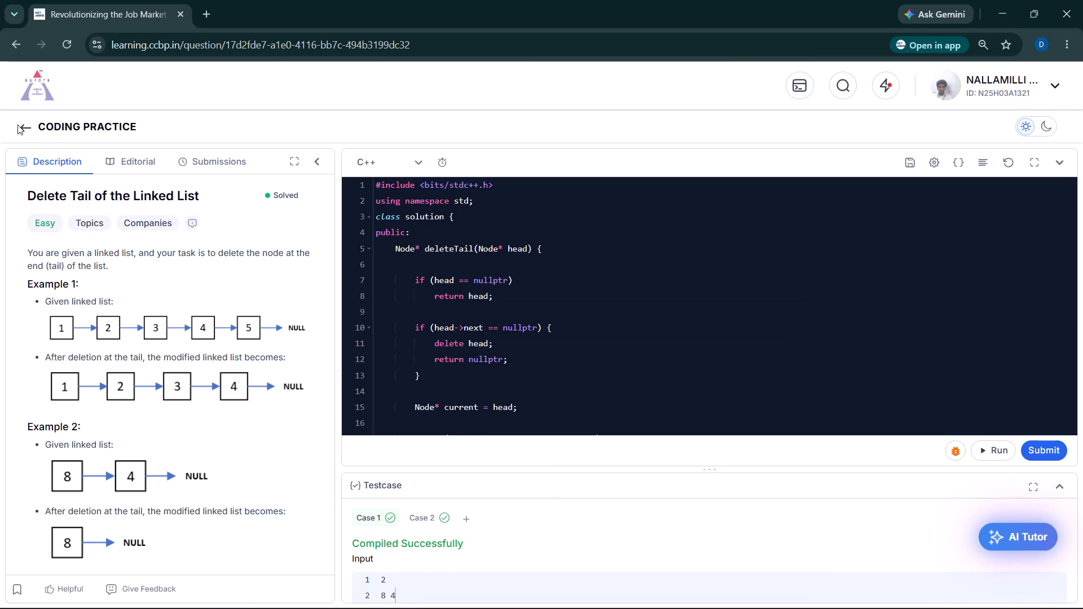
pyautogui.click(23, 129)
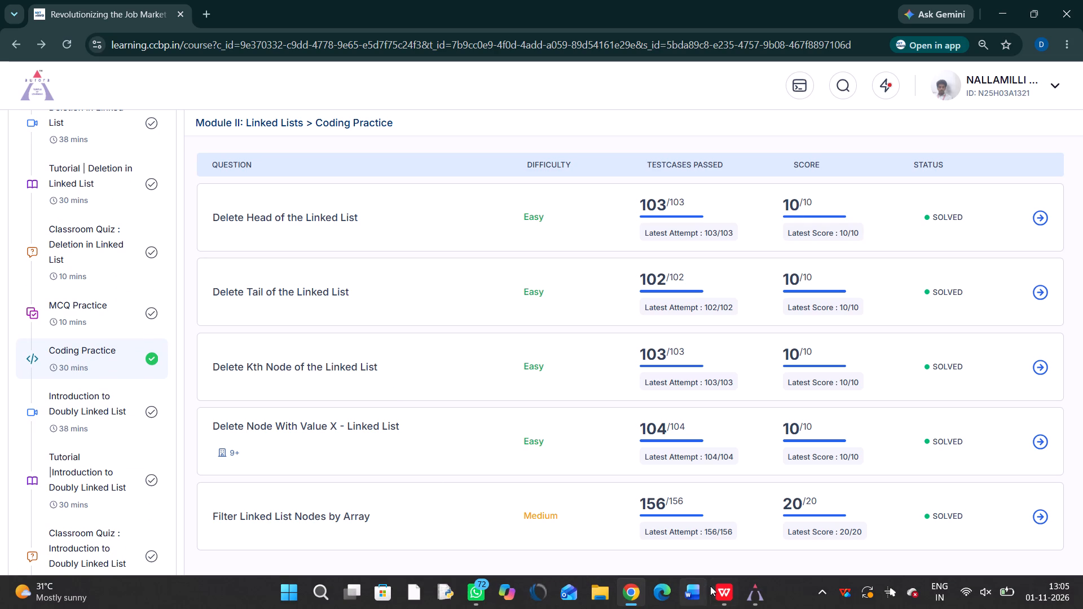
pyautogui.click(701, 550)
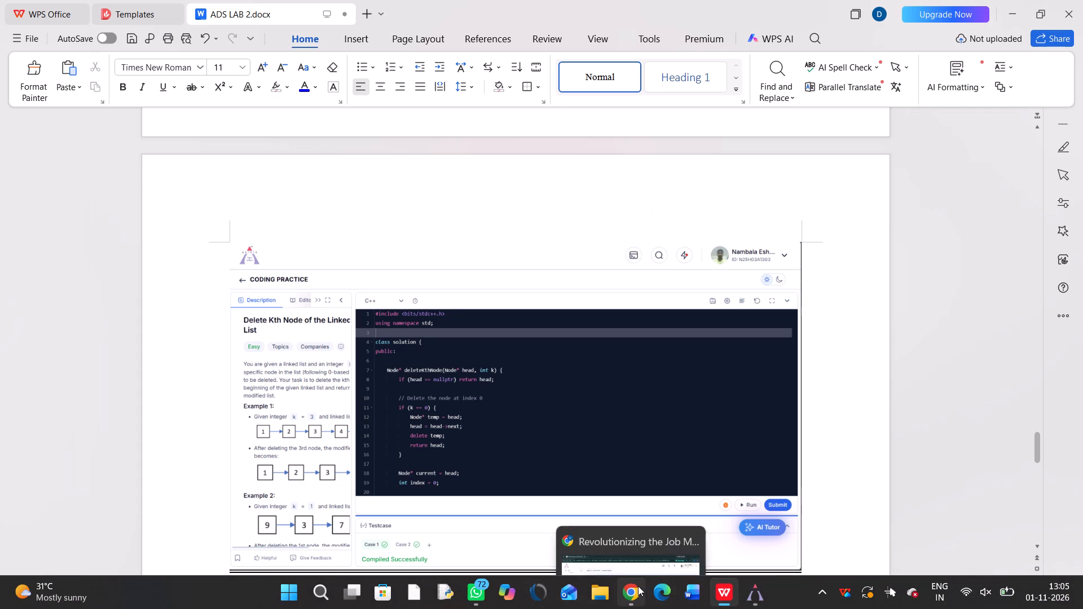
pyautogui.click(629, 519)
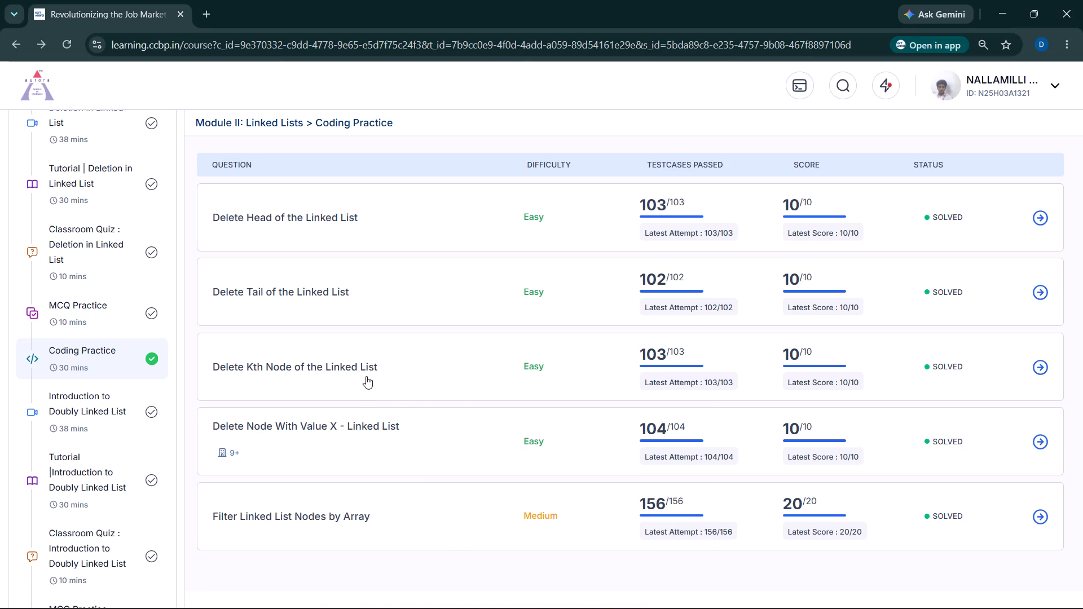
pyautogui.click(364, 374)
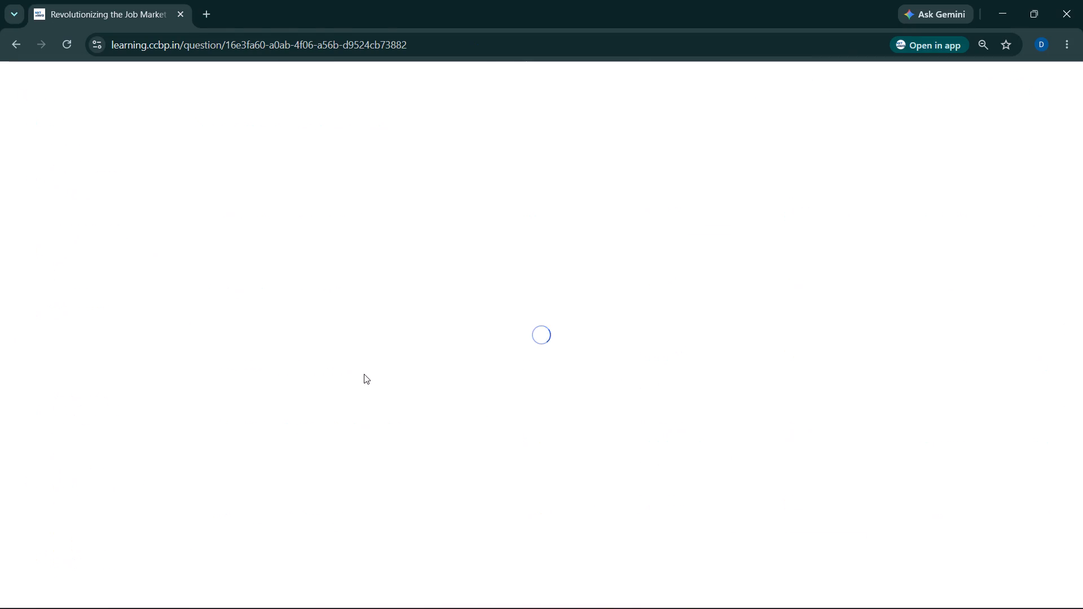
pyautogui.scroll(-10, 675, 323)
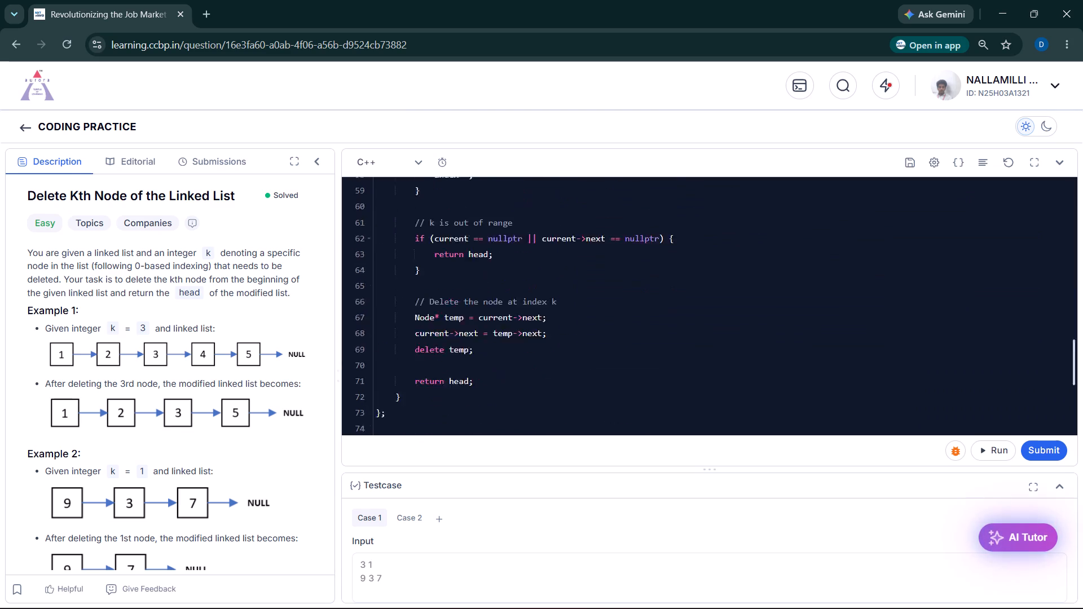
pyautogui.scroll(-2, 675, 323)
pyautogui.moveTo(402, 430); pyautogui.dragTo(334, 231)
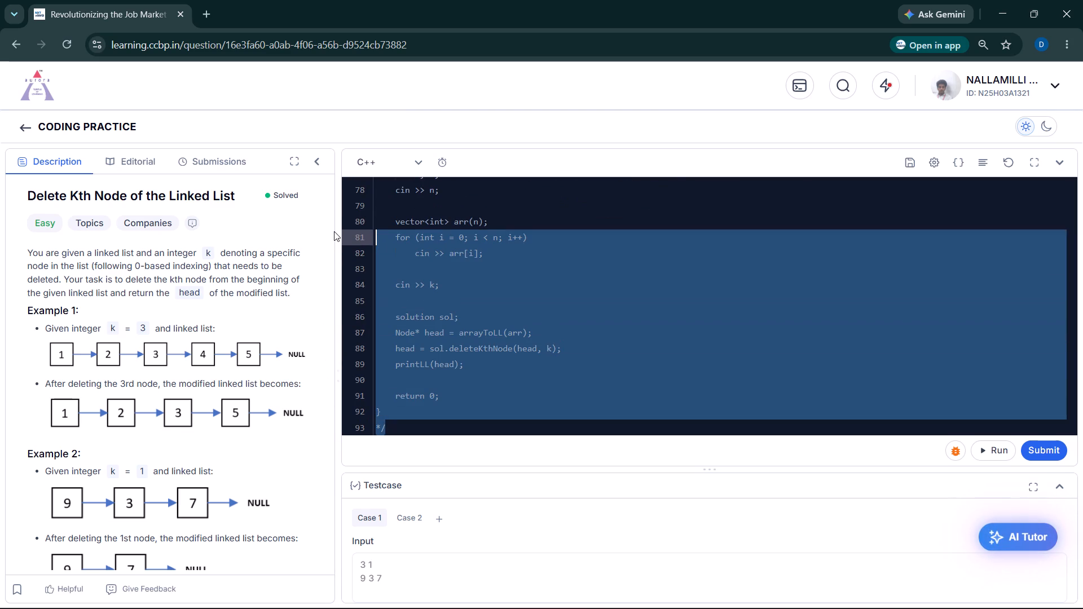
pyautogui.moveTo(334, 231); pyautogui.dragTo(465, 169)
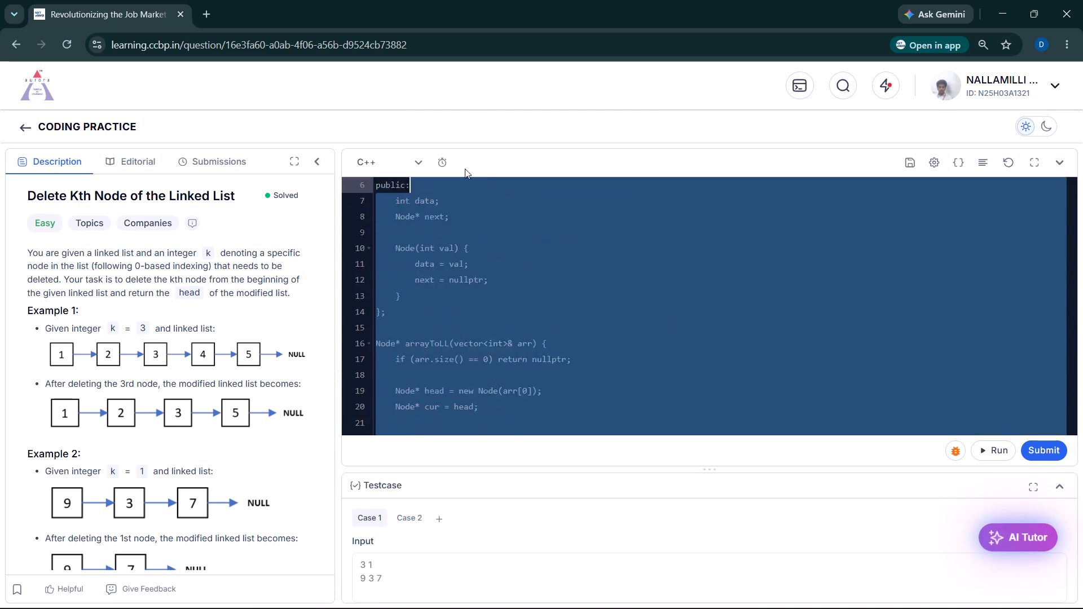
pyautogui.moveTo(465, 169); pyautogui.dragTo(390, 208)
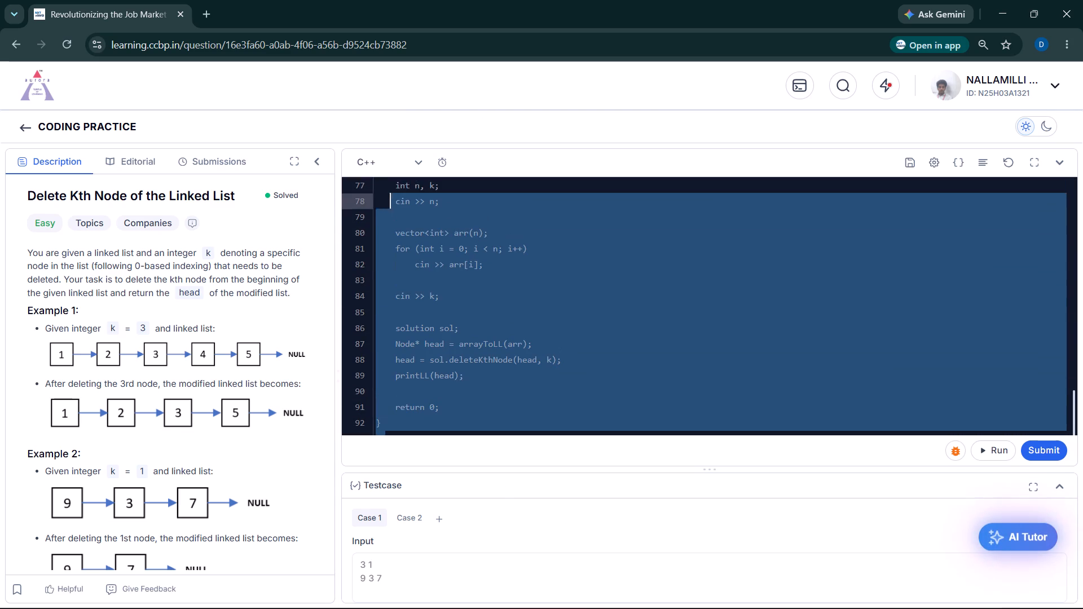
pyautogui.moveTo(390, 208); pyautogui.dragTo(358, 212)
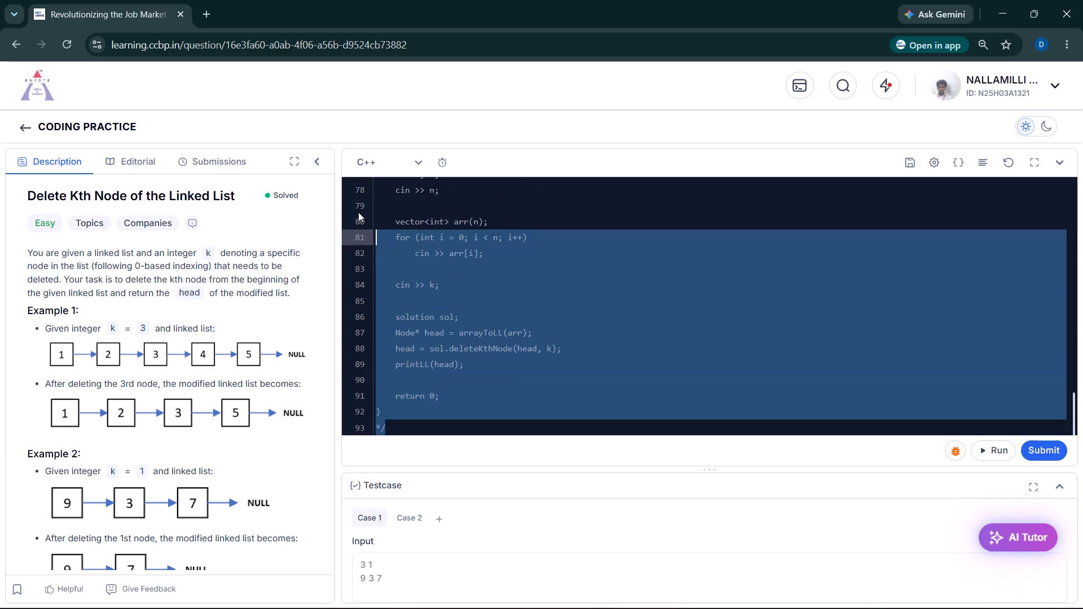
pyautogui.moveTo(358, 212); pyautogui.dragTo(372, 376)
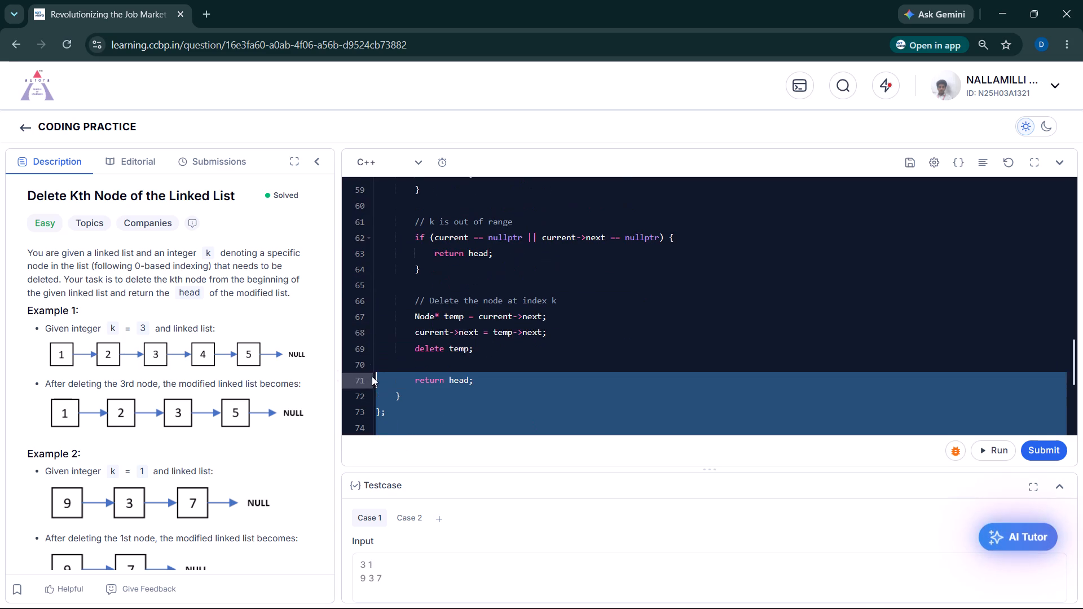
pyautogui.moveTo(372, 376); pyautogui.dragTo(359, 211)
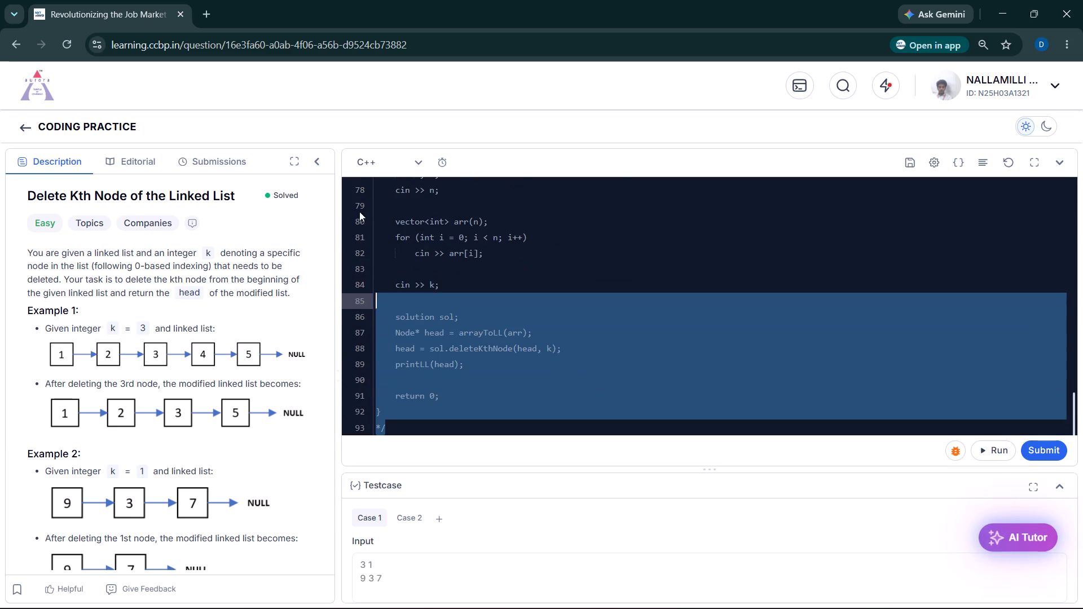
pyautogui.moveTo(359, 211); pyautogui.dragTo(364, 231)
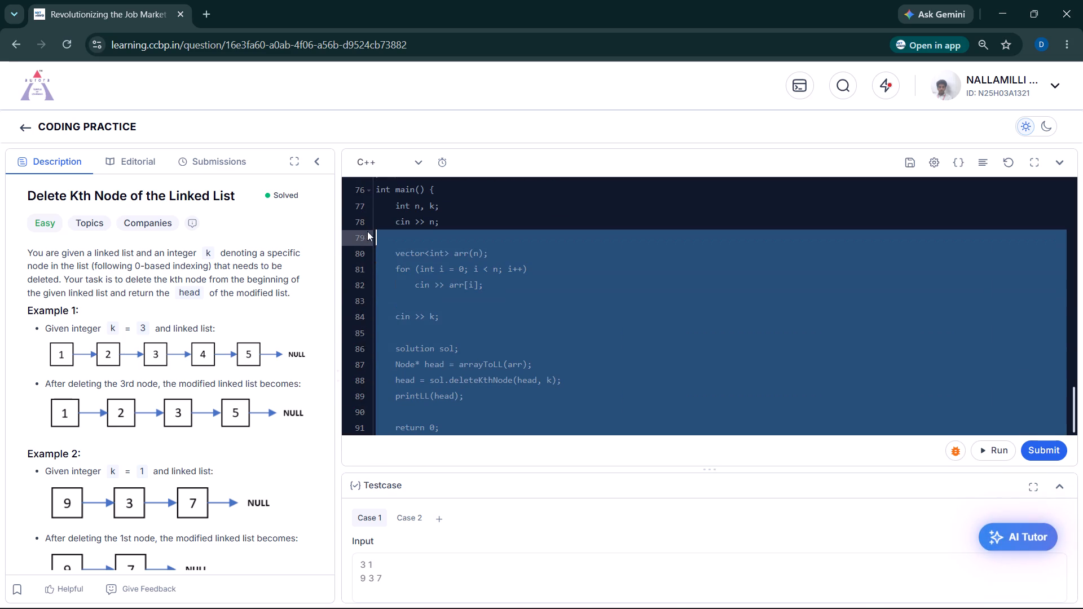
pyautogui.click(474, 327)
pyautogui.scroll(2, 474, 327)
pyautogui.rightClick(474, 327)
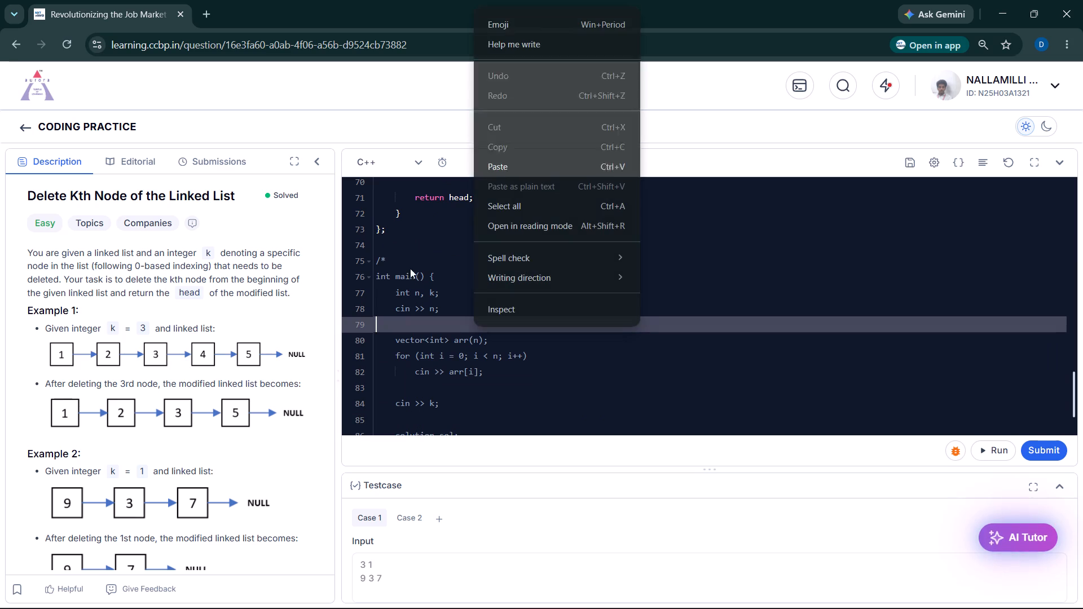
# Delete the commented-out main function at the end of the Delete Kth Node of the Linked List code.
pyautogui.moveTo(378, 257); pyautogui.dragTo(355, 254)
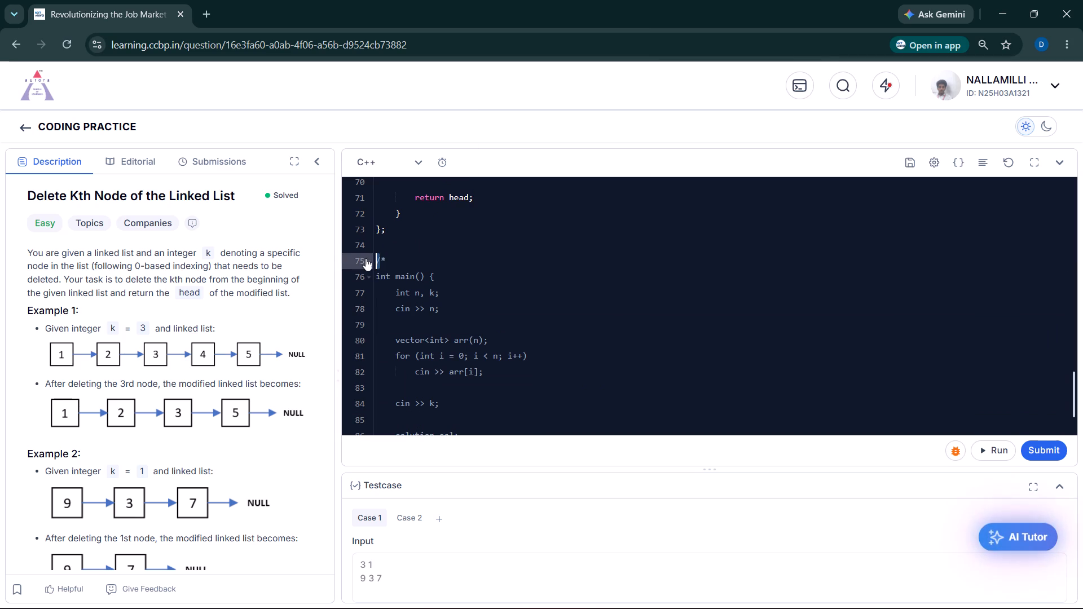
pyautogui.click(366, 258)
pyautogui.moveTo(422, 414); pyautogui.dragTo(419, 431)
pyautogui.press('BackSpace')
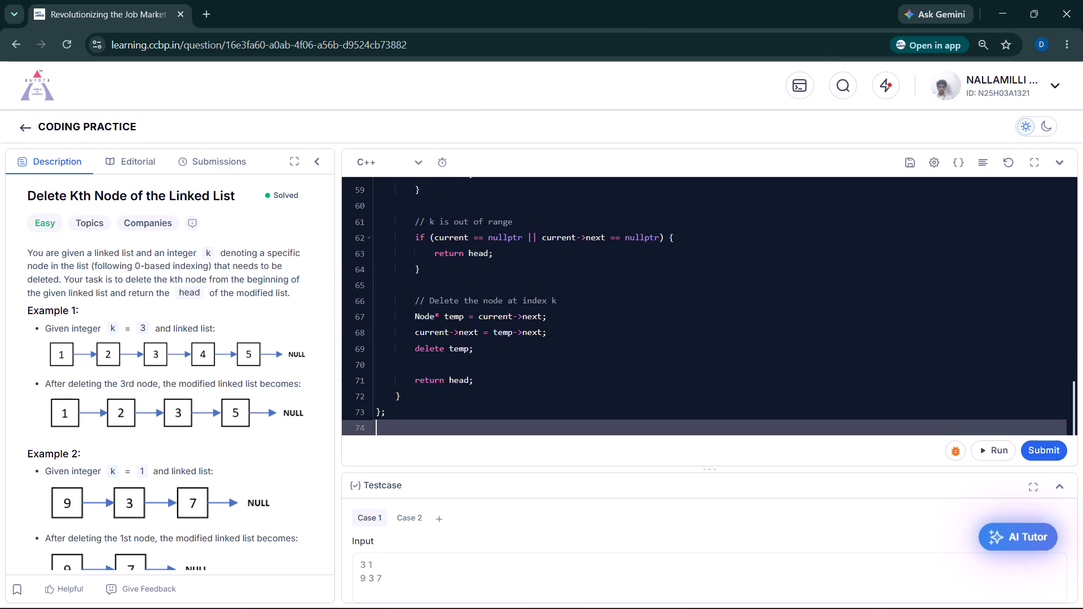
# Delete the commented-out Node class and helper block from the Delete Kth Node code, along with the blank lines above class solution.
pyautogui.scroll(9, 419, 431)
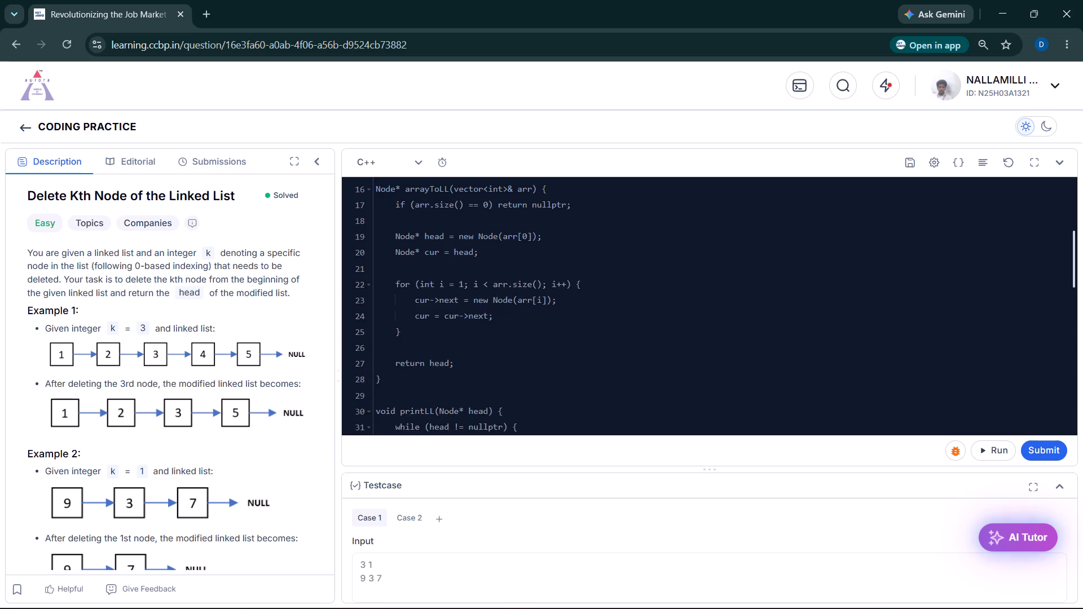
pyautogui.scroll(1, 419, 431)
pyautogui.scroll(-2, 500, 352)
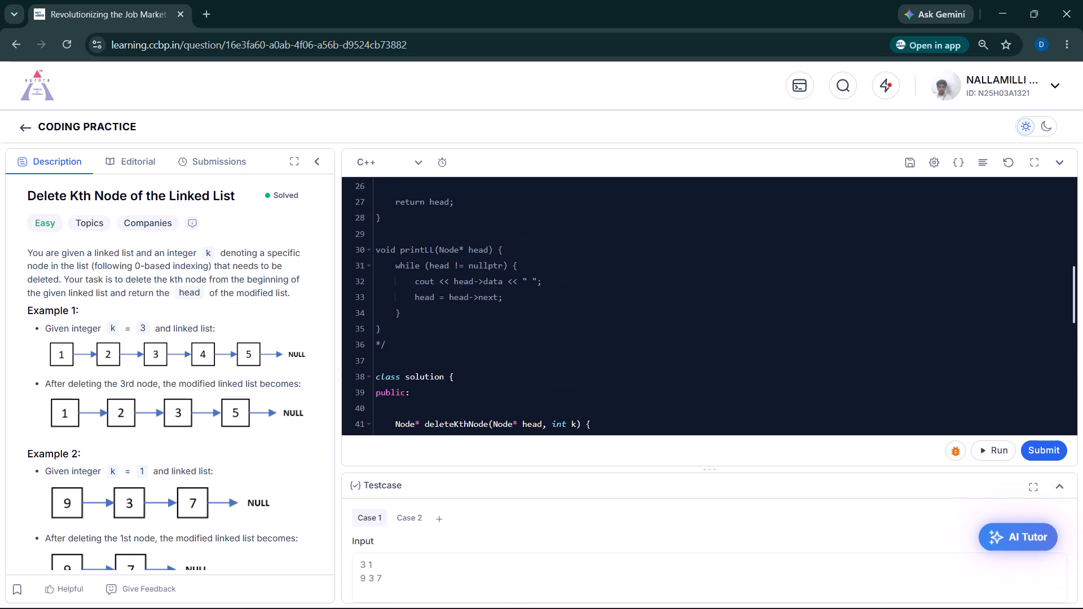
pyautogui.click(381, 346)
pyautogui.moveTo(413, 347); pyautogui.dragTo(337, 255)
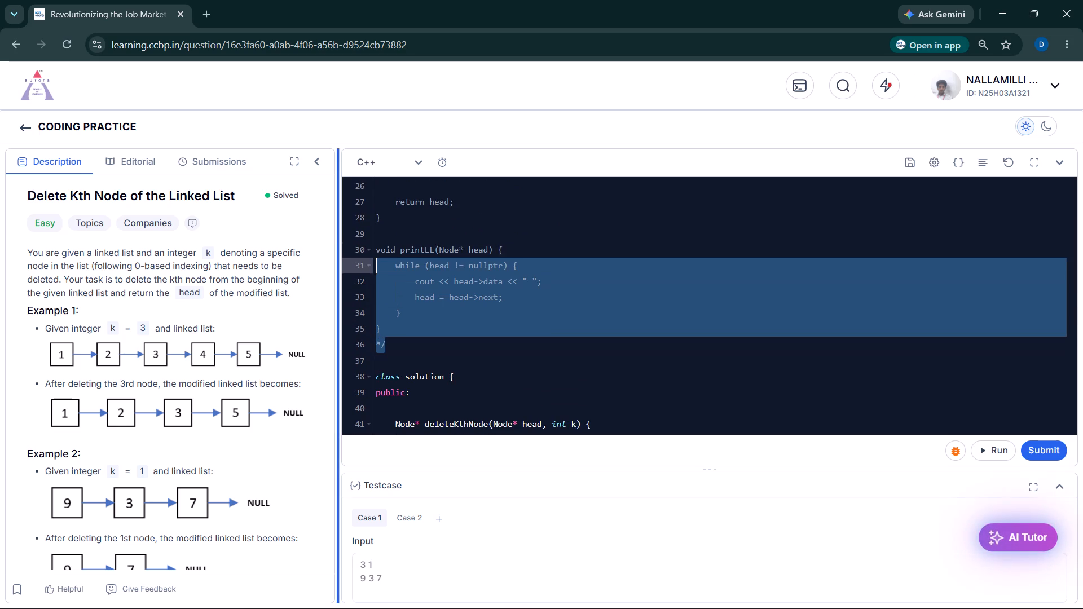
pyautogui.moveTo(337, 255); pyautogui.dragTo(356, 226)
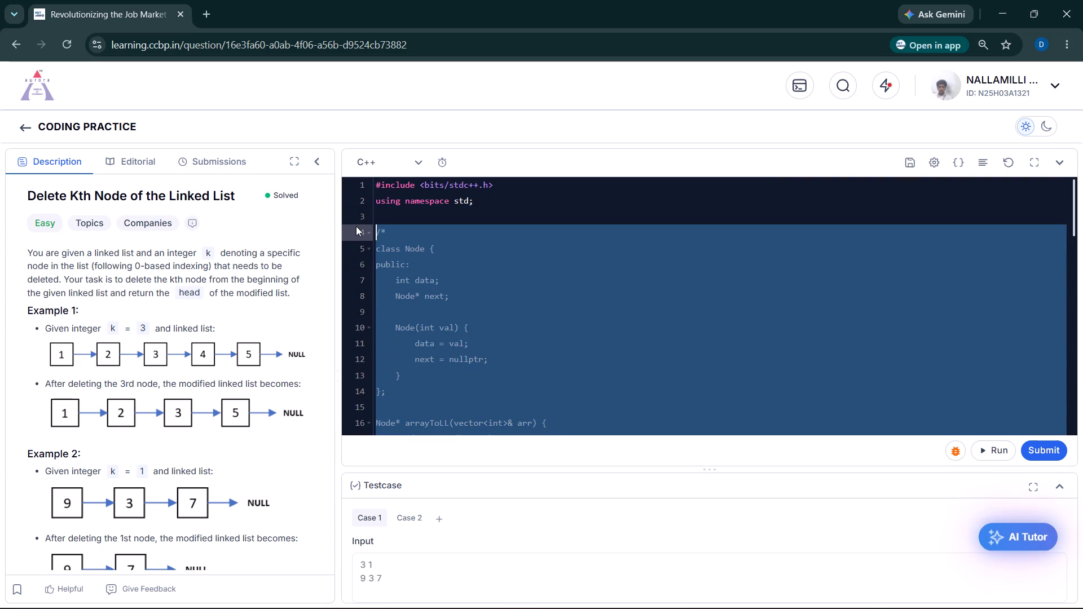
pyautogui.press('BackSpace')
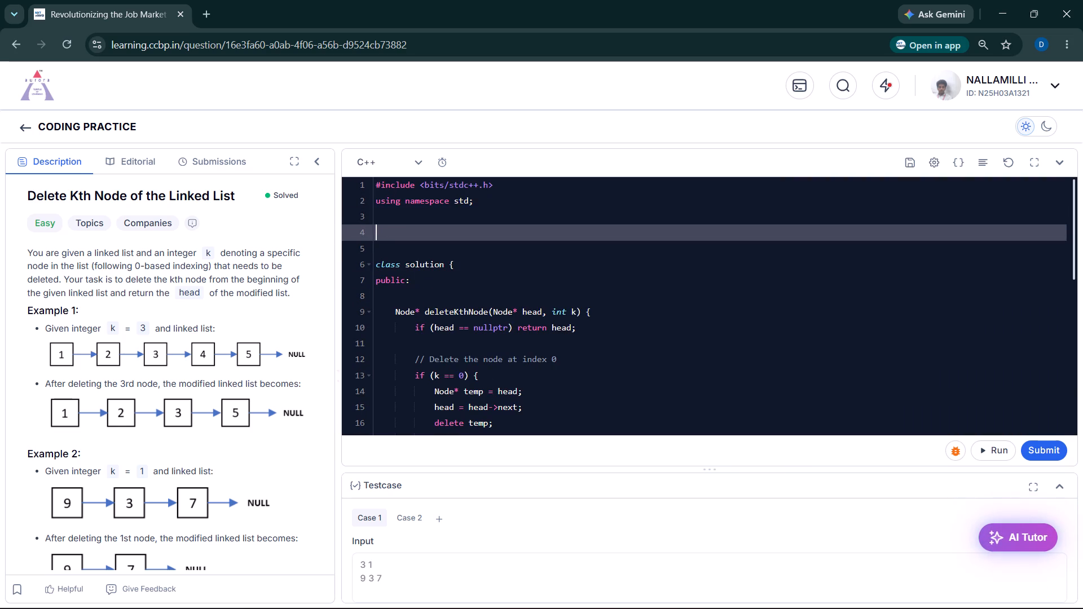
pyautogui.click(375, 266)
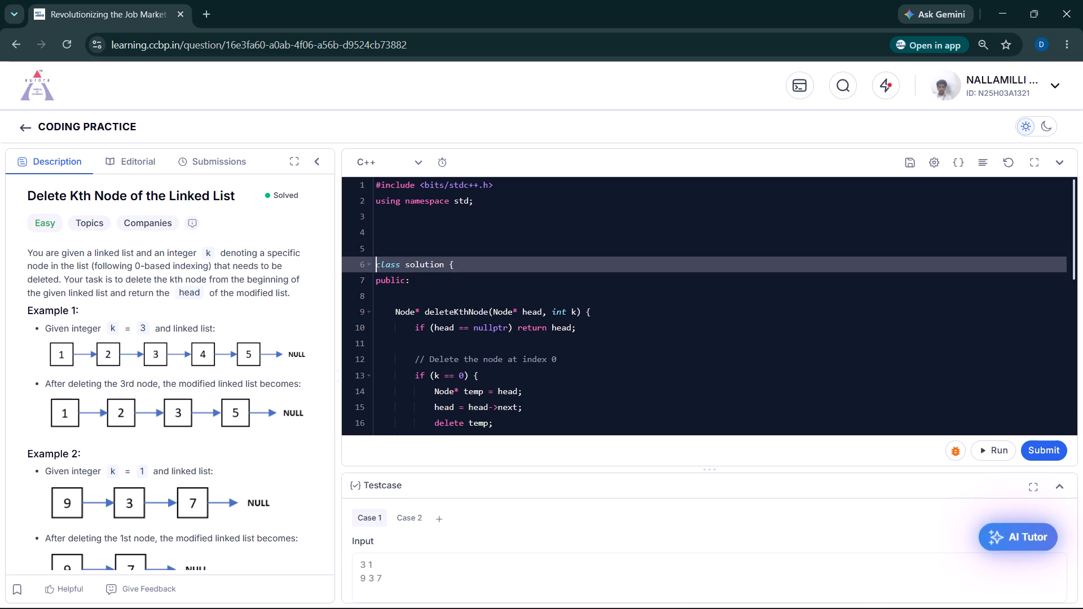
pyautogui.press('BackSpace')
pyautogui.press('BackSpace')
pyautogui.press('BackSpace')
pyautogui.scroll(-3, 459, 376)
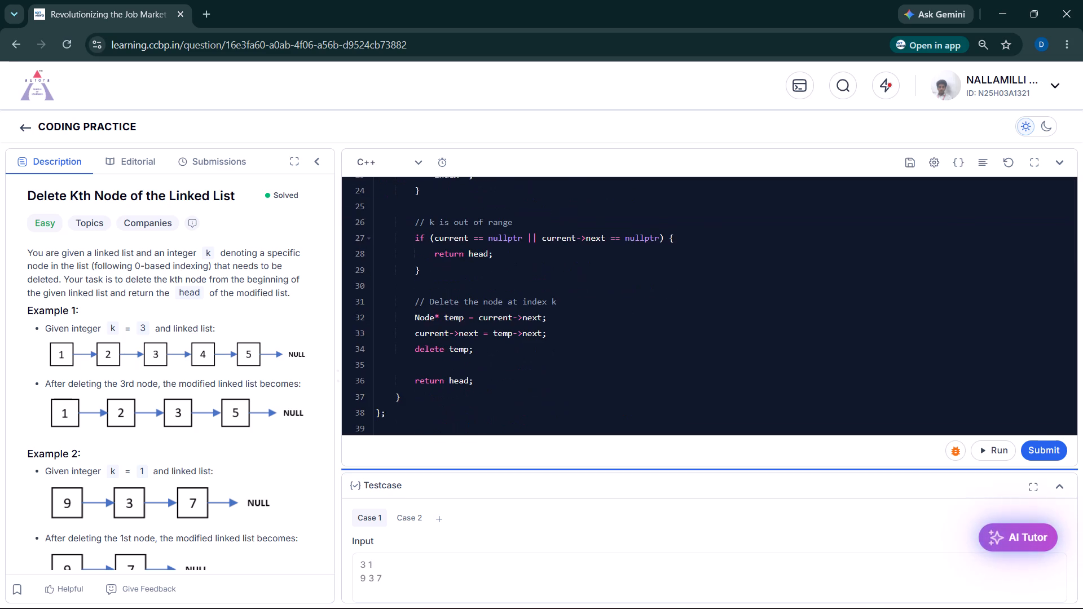
pyautogui.click(410, 466)
pyautogui.click(428, 426)
pyautogui.scroll(13, 428, 426)
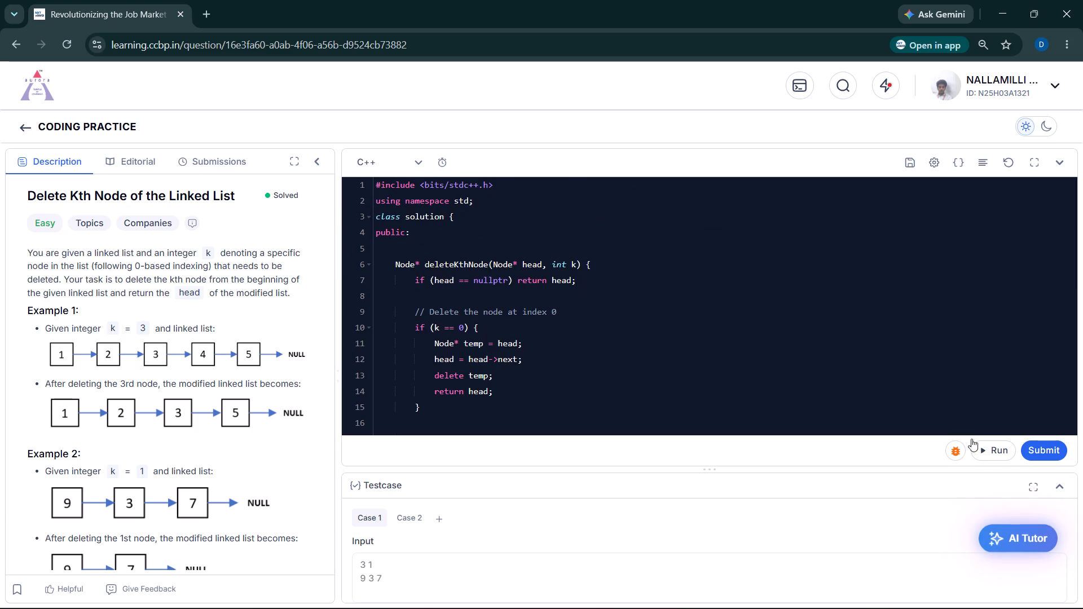
# Run the Delete Kth Node code, enlarge the code area over the test results, and copy a full-screen capture of the page.
pyautogui.click(999, 447)
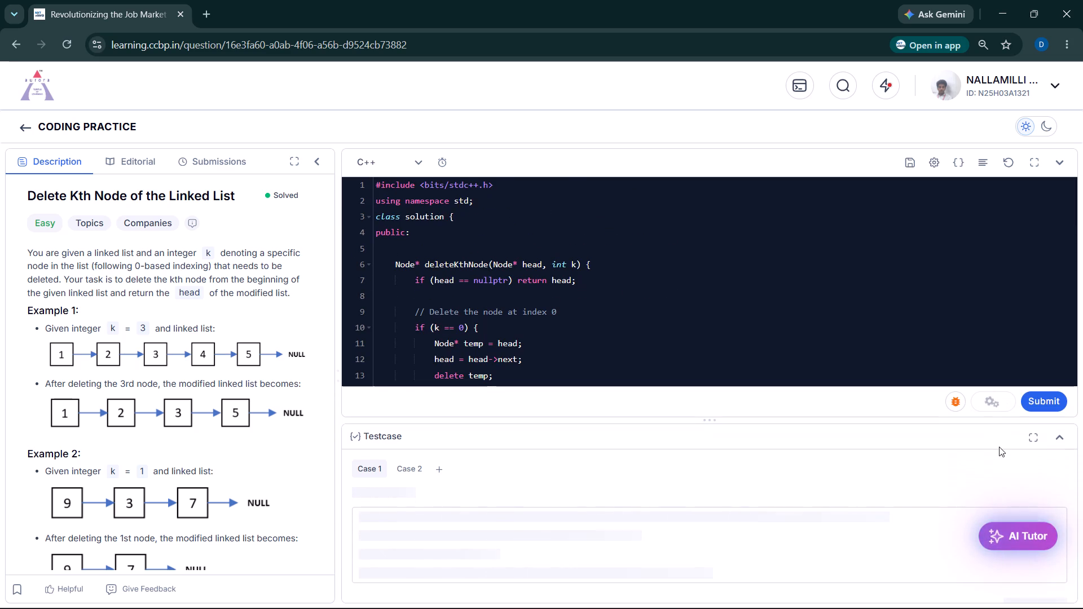
pyautogui.moveTo(718, 423); pyautogui.dragTo(721, 464)
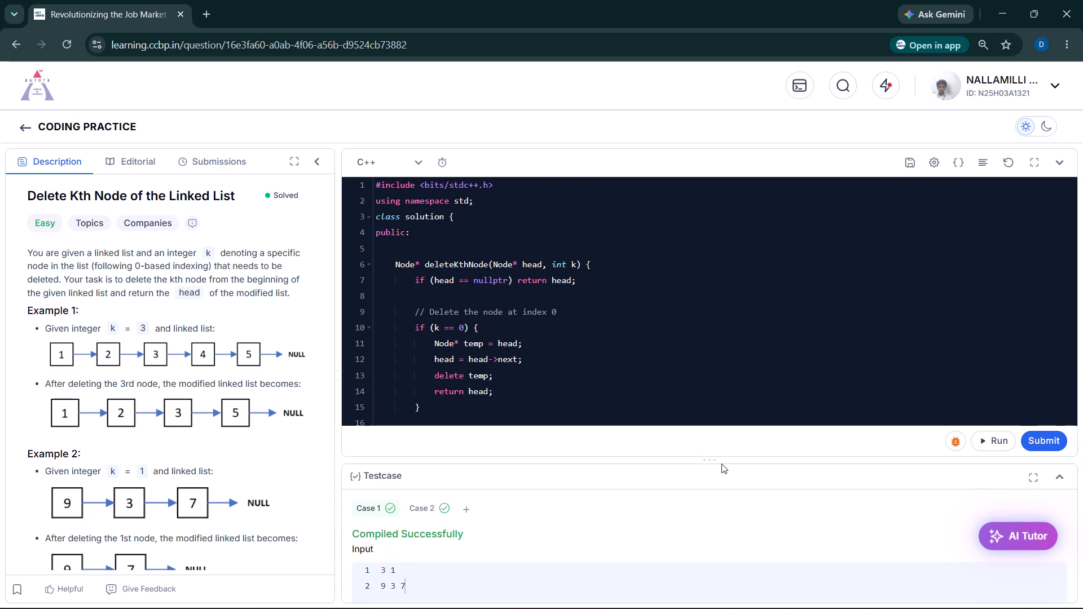
pyautogui.press('Print')
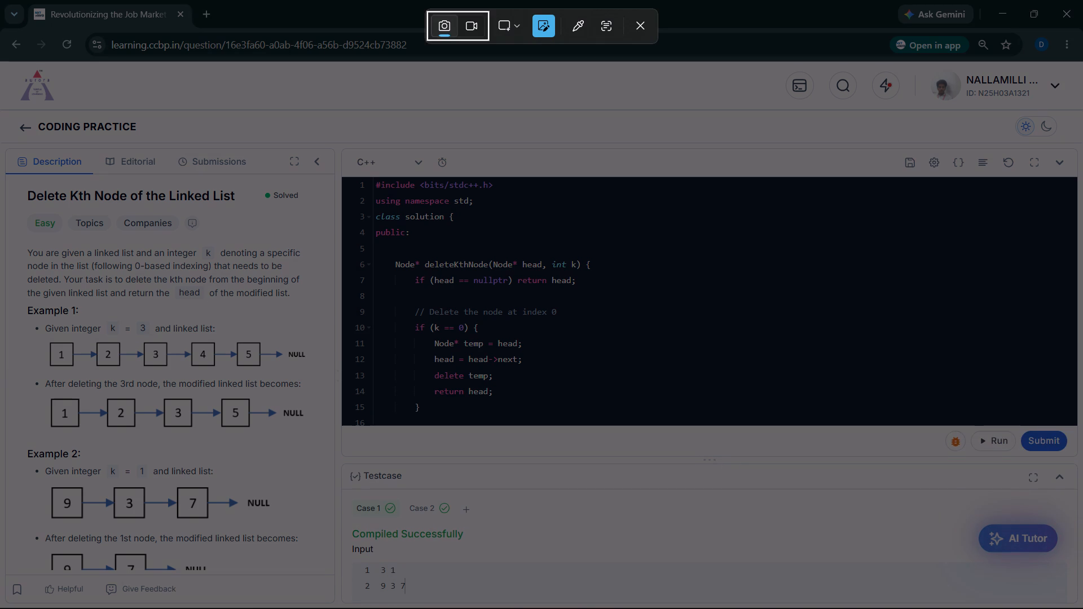
pyautogui.moveTo(0, 0); pyautogui.dragTo(1082, 608)
pyautogui.hotkey('ctrl', 'c')
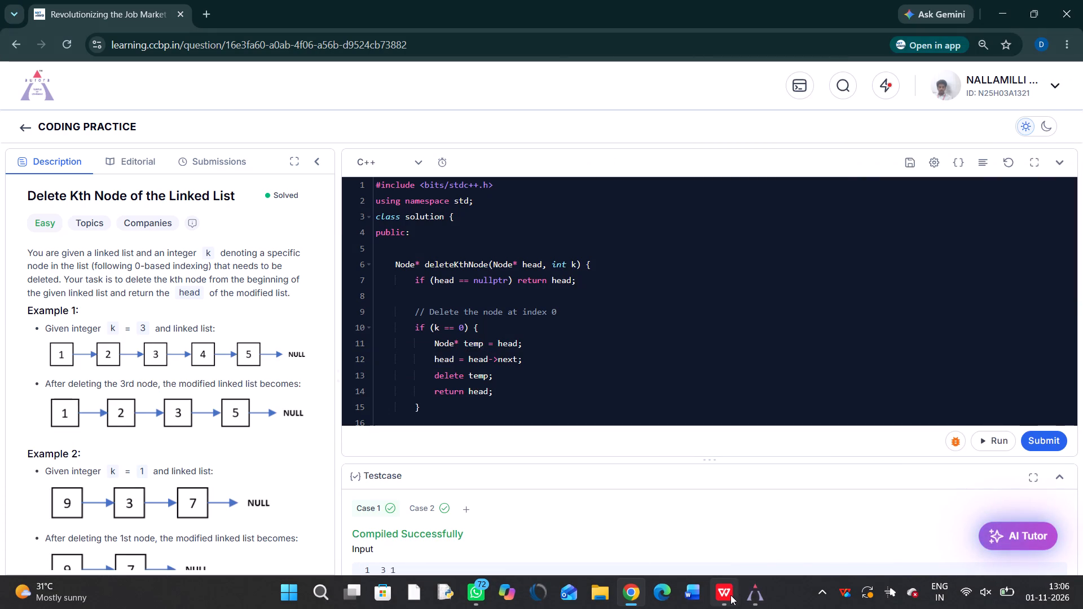
# Switch to ADS LAB 2.docx in WPS Office and replace the old Delete Kth Node of the Linked List screenshot with the copied capture.
pyautogui.click(721, 537)
pyautogui.scroll(-1, 535, 461)
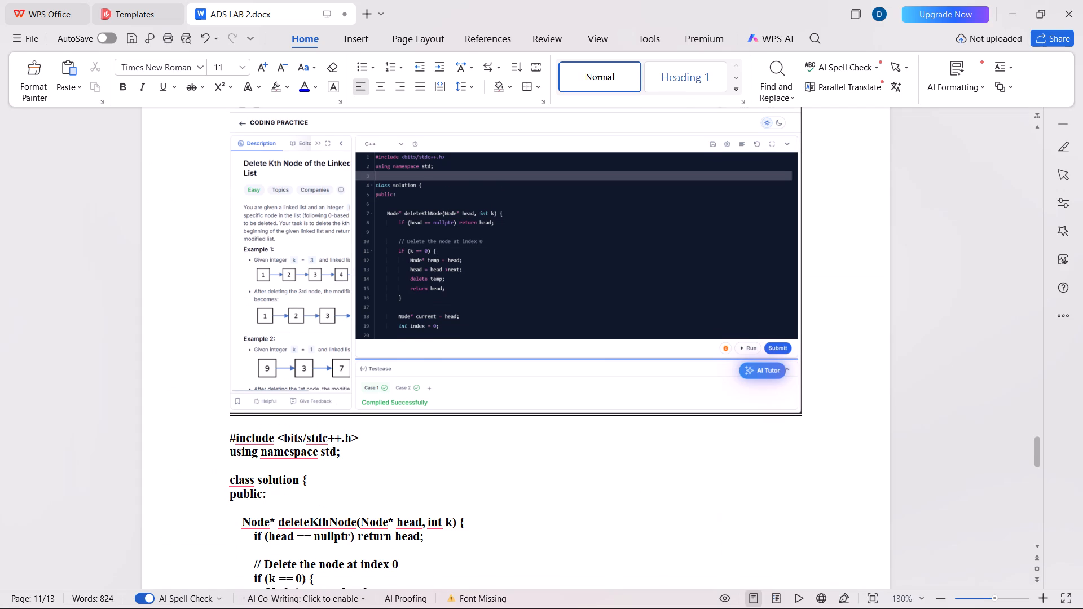
pyautogui.scroll(-1, 535, 461)
pyautogui.click(496, 388)
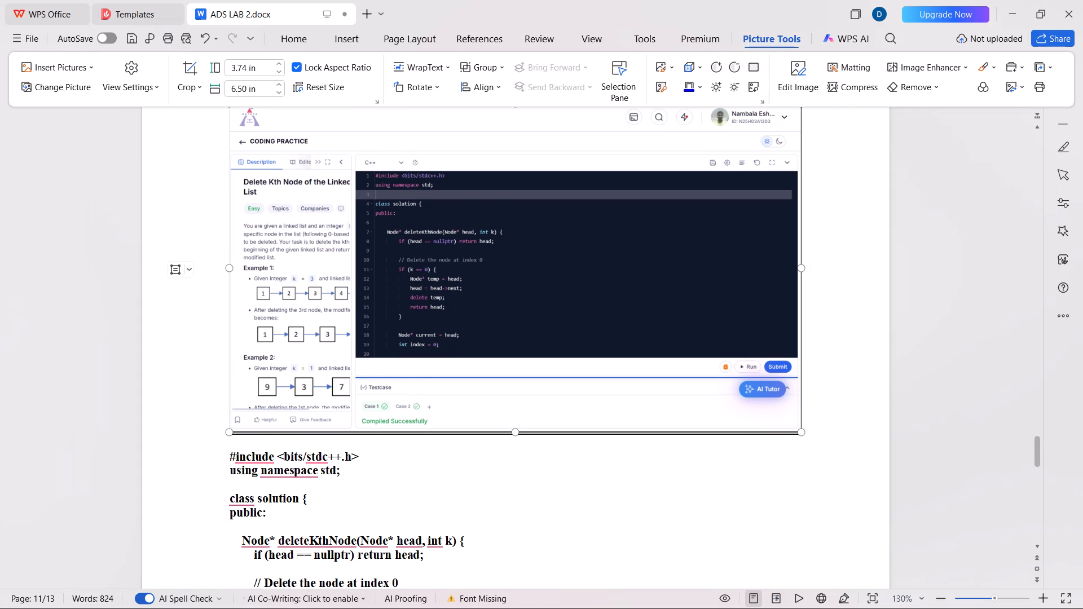
pyautogui.press('BackSpace')
pyautogui.hotkey('ctrl', 'v')
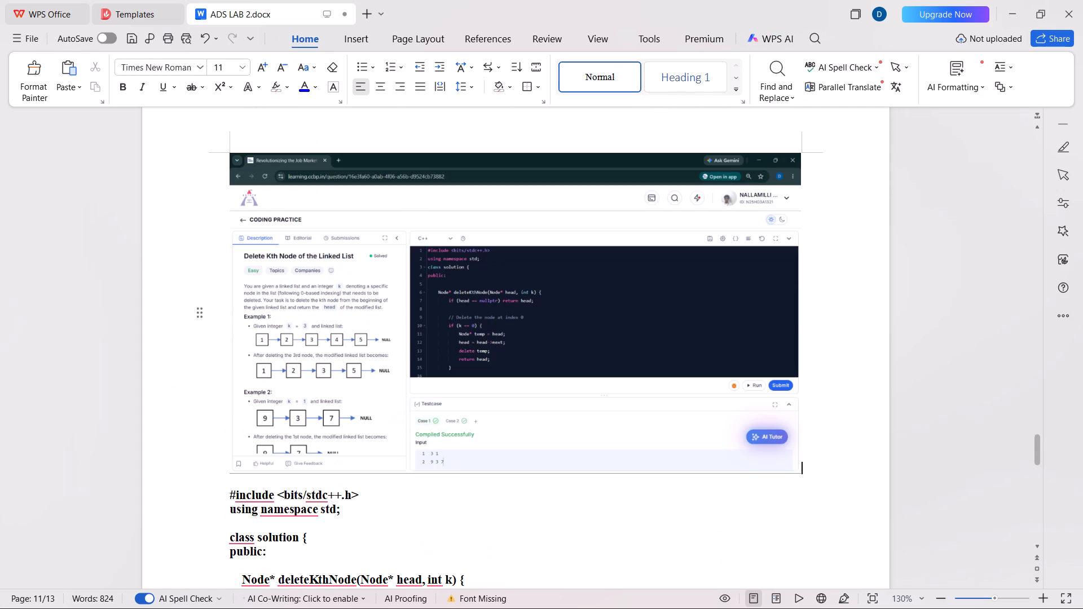
# Check the report's Question 10 section to identify the next problem and its screenshot.
pyautogui.scroll(-1, 496, 388)
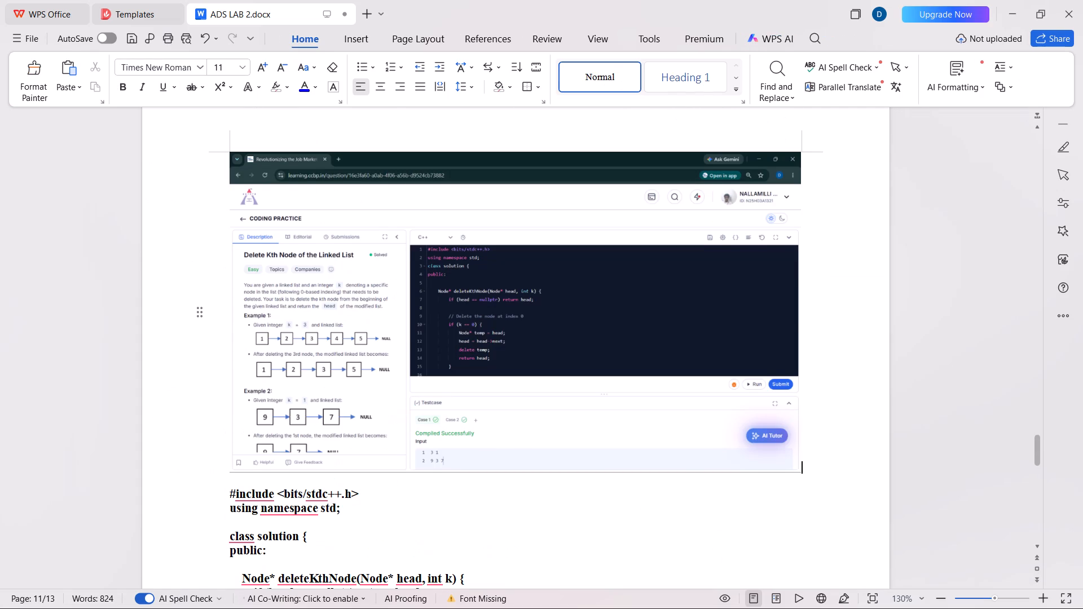
pyautogui.scroll(-3, 496, 388)
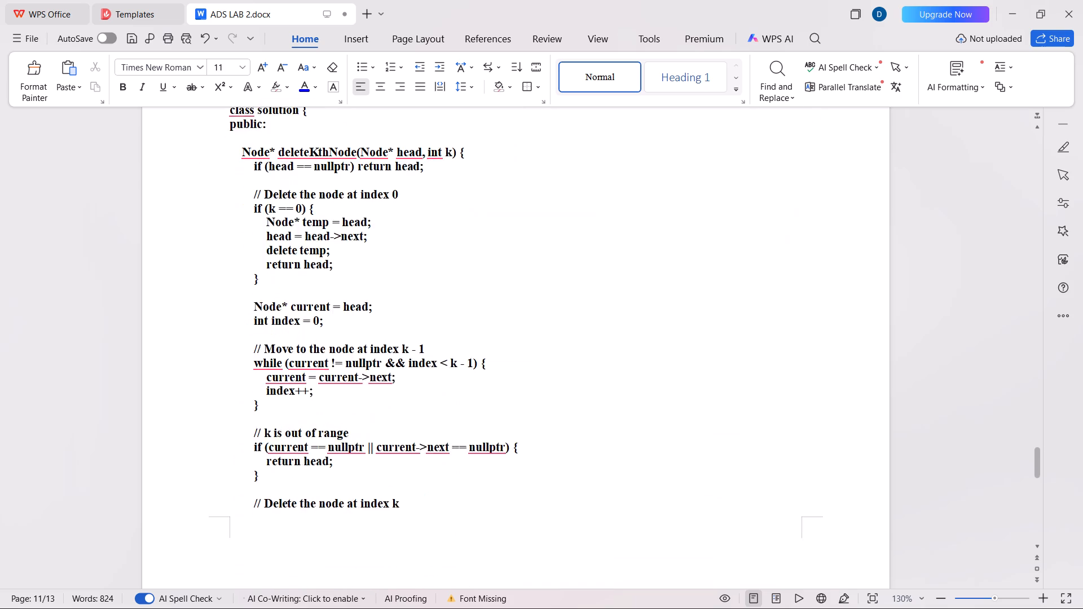
pyautogui.scroll(-3, 496, 388)
pyautogui.scroll(1, 496, 388)
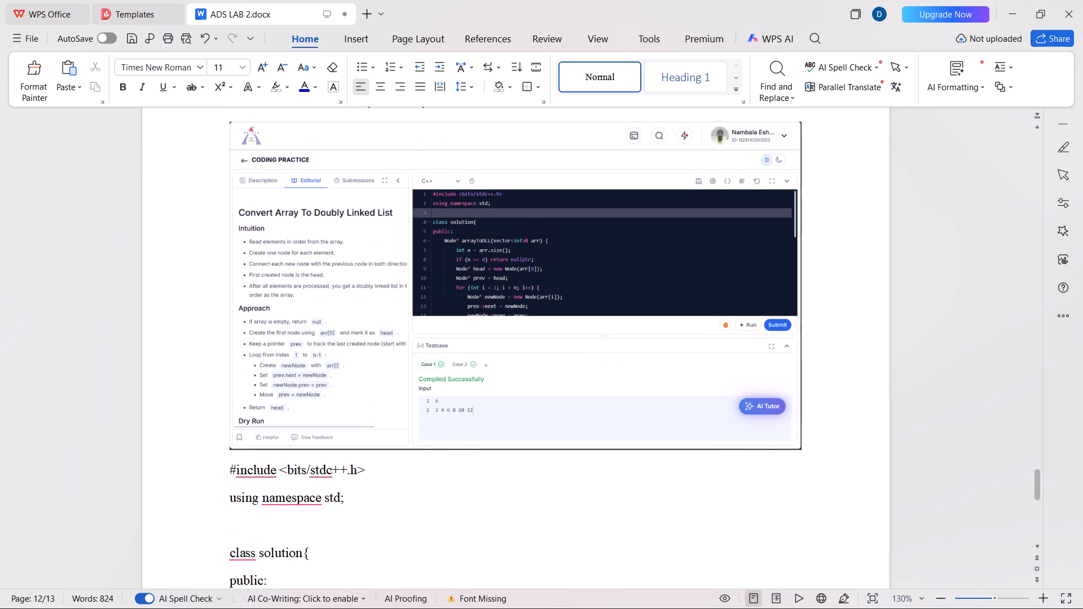
pyautogui.scroll(1, 496, 388)
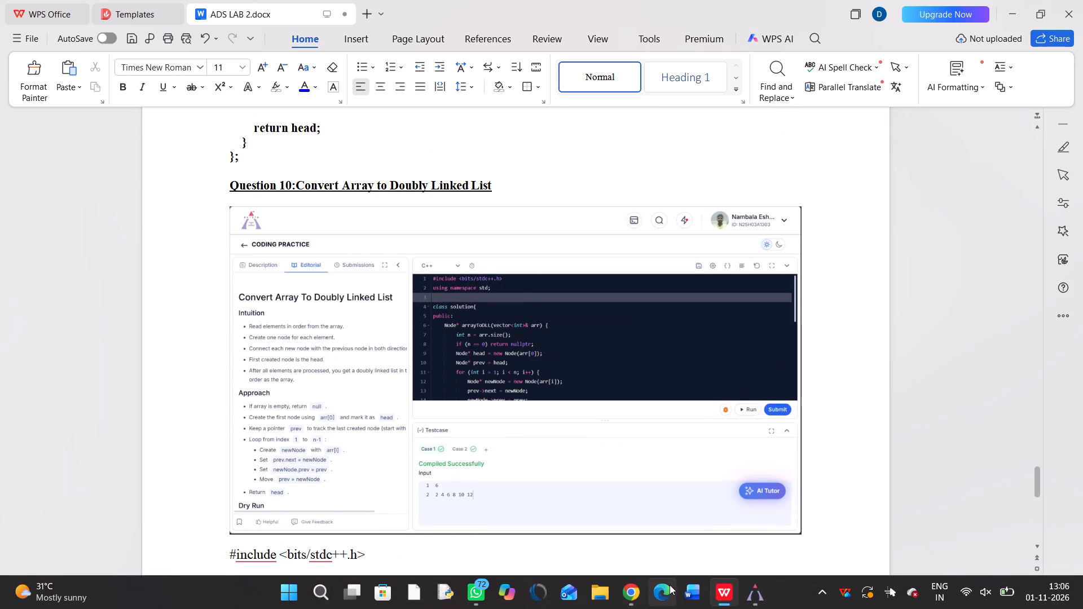
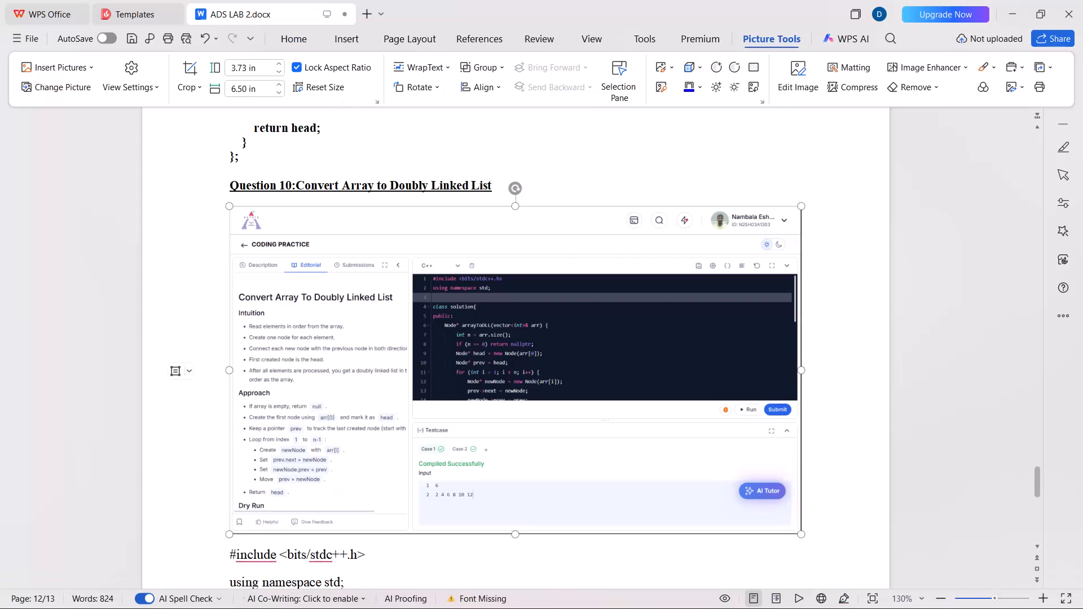
# Check the replaced Delete Kth Node screenshot and the code that follows it, down to the Question 10 heading.
pyautogui.scroll(5, 625, 435)
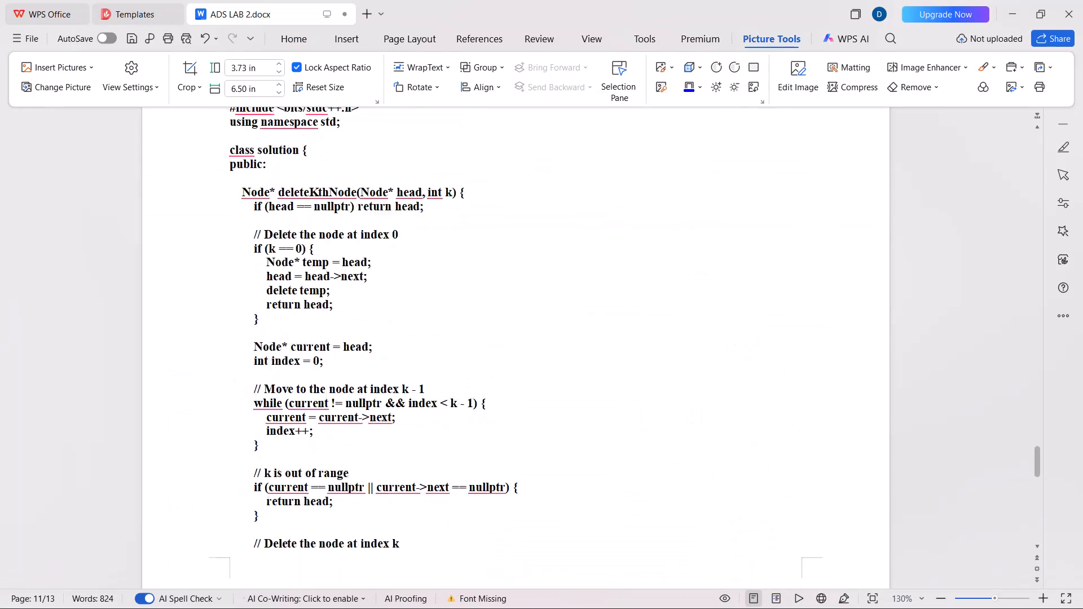
pyautogui.scroll(5, 625, 435)
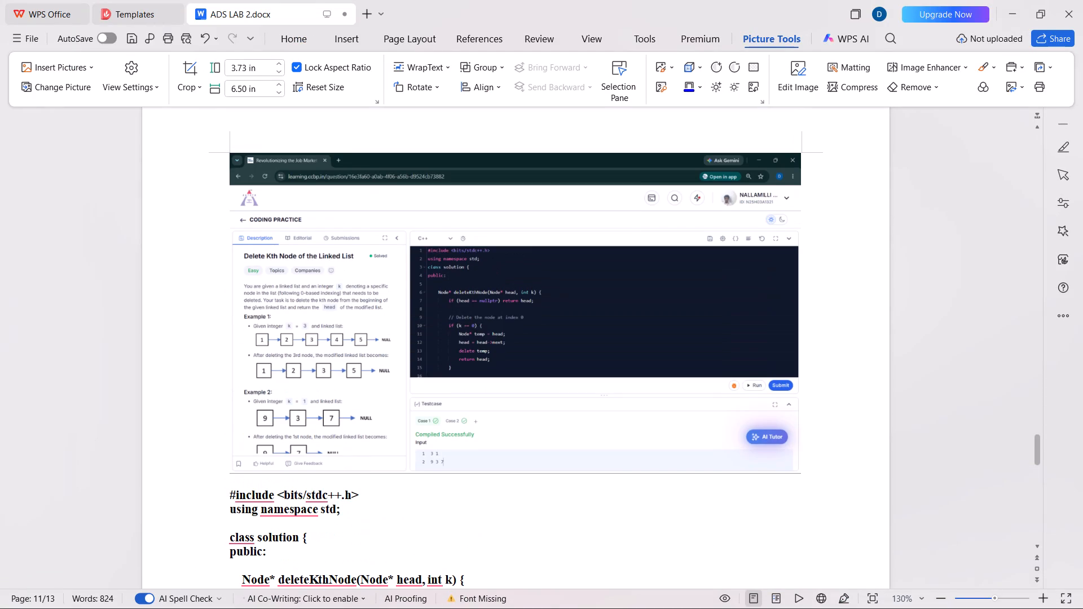
pyautogui.scroll(-10, 625, 435)
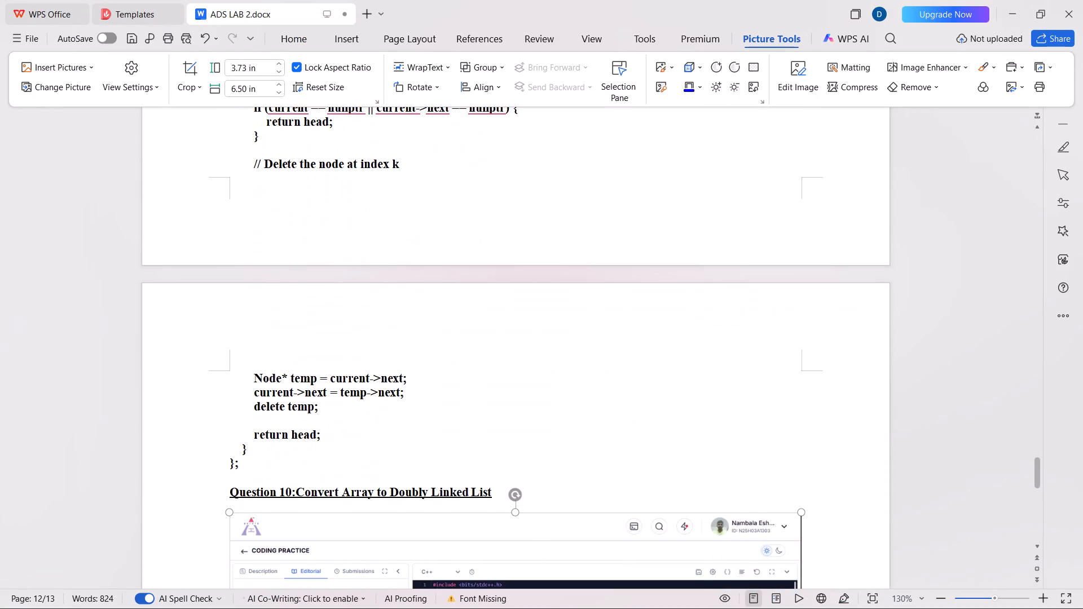
pyautogui.scroll(-3, 625, 435)
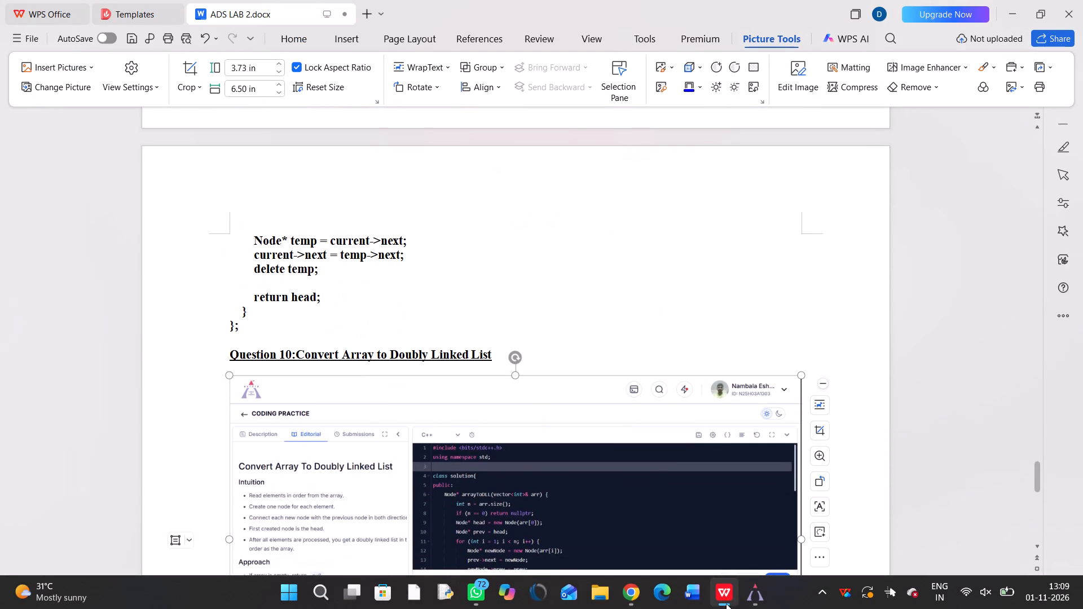
# Switch to Chrome and open Convert Array To Doubly Linked List from the Coding Practice set after Introduction to Doubly Linked List.
pyautogui.click(611, 526)
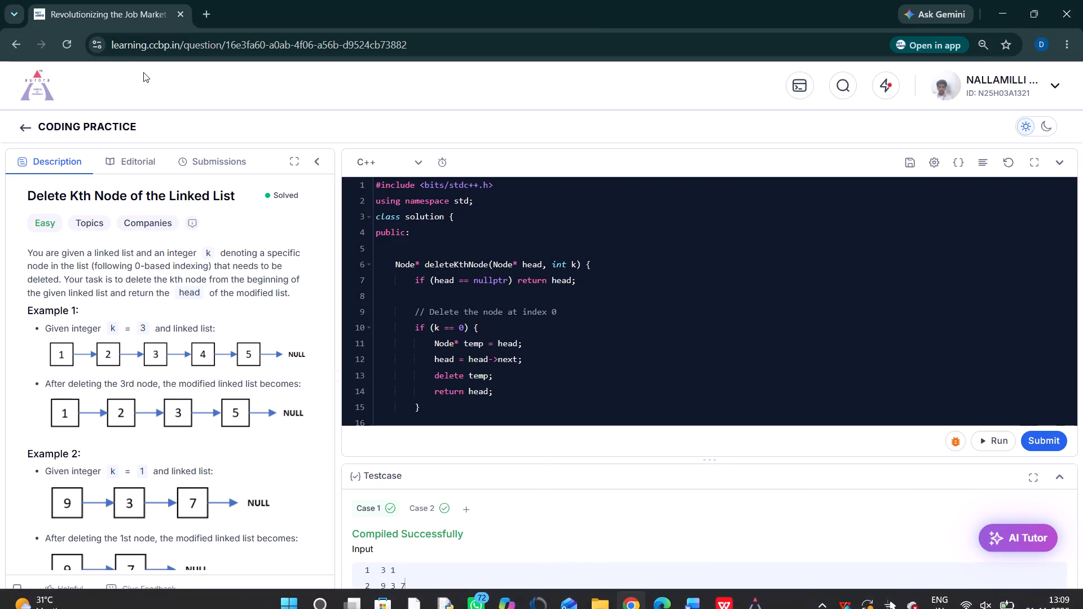
pyautogui.click(27, 129)
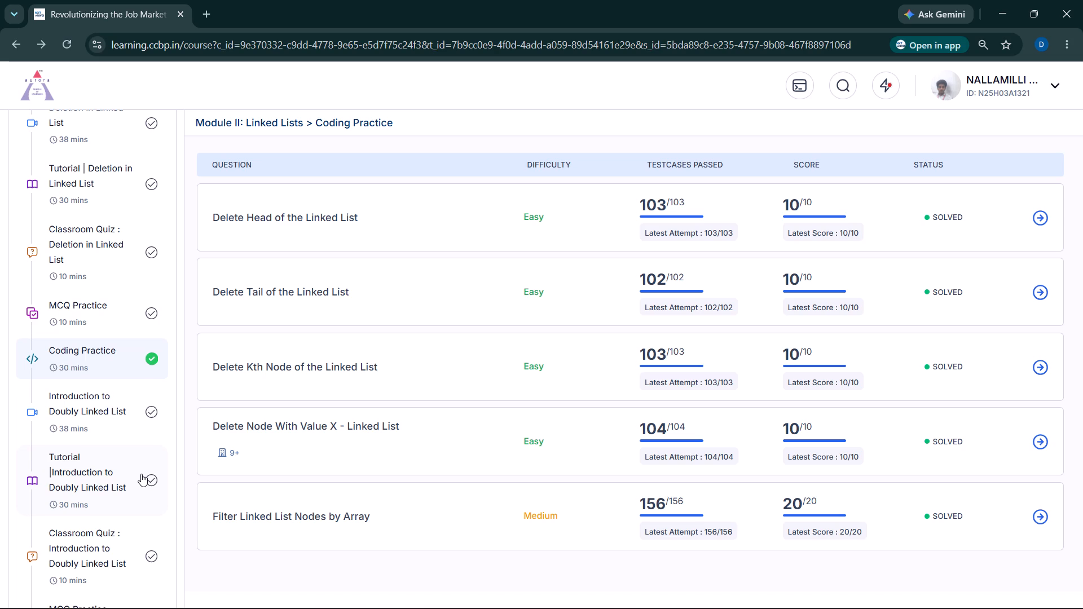
pyautogui.scroll(-2, 141, 474)
pyautogui.click(129, 514)
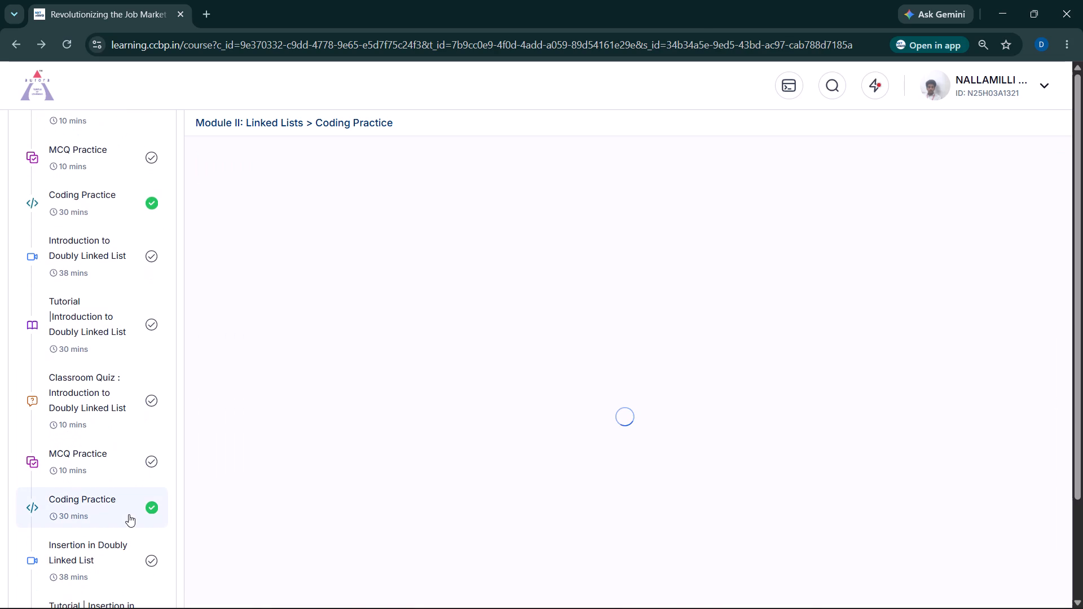
pyautogui.click(314, 214)
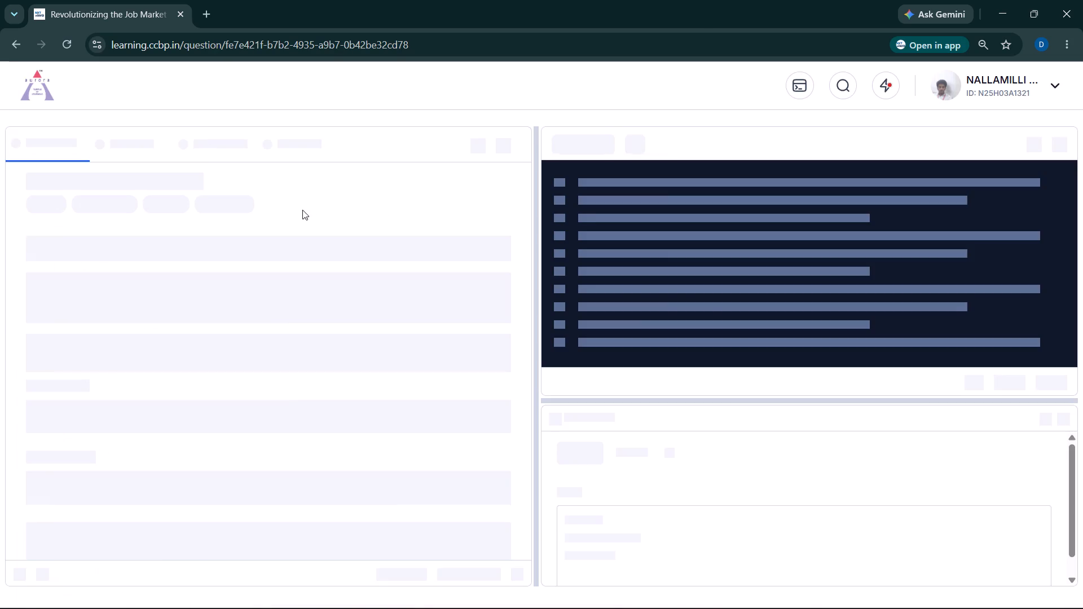
pyautogui.click(31, 134)
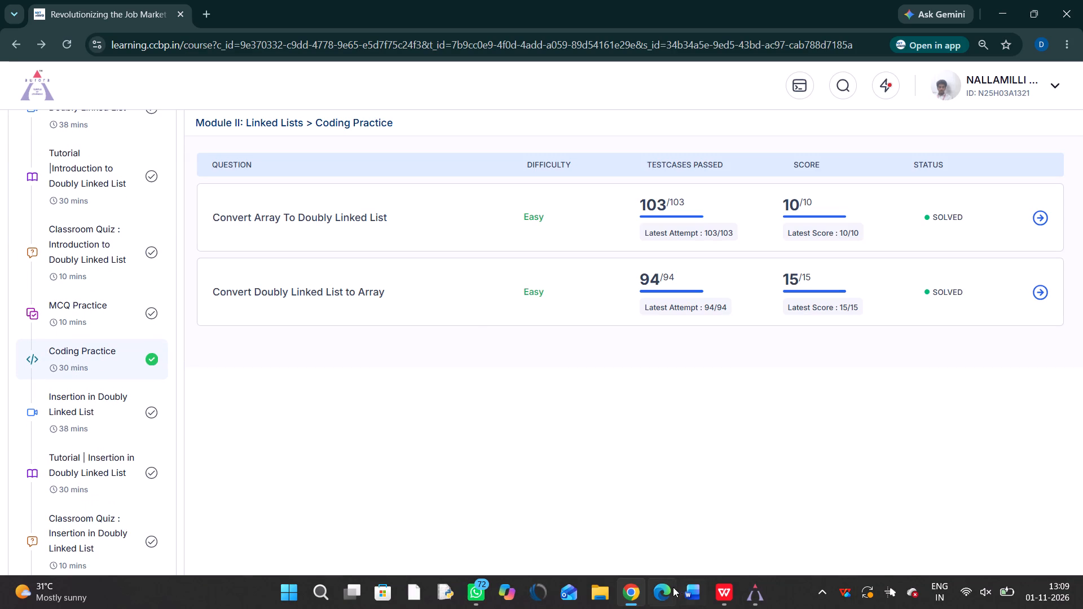
pyautogui.click(719, 539)
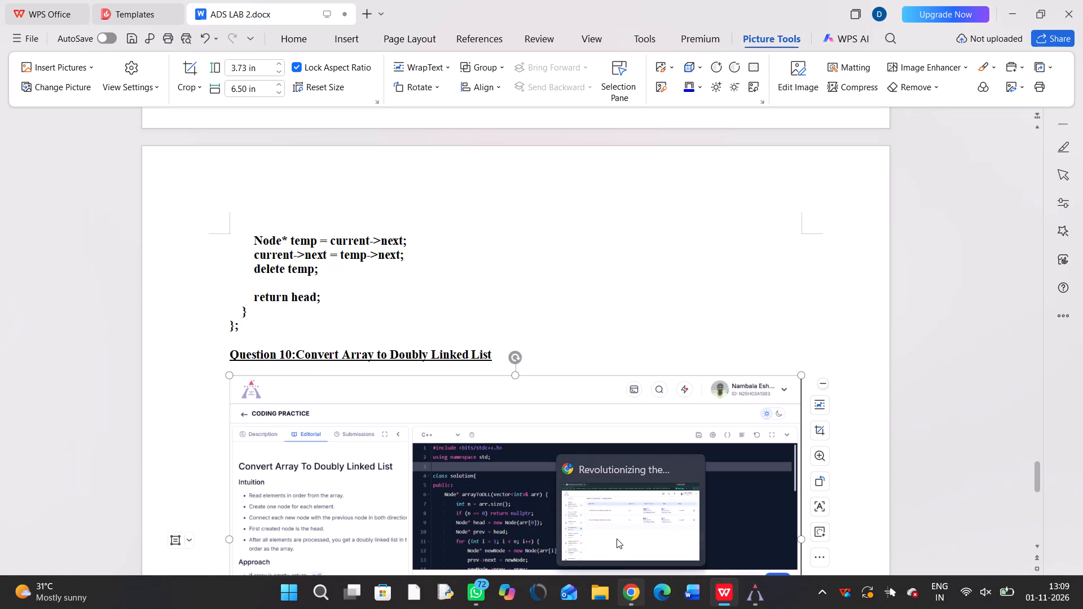
pyautogui.click(615, 536)
pyautogui.click(436, 240)
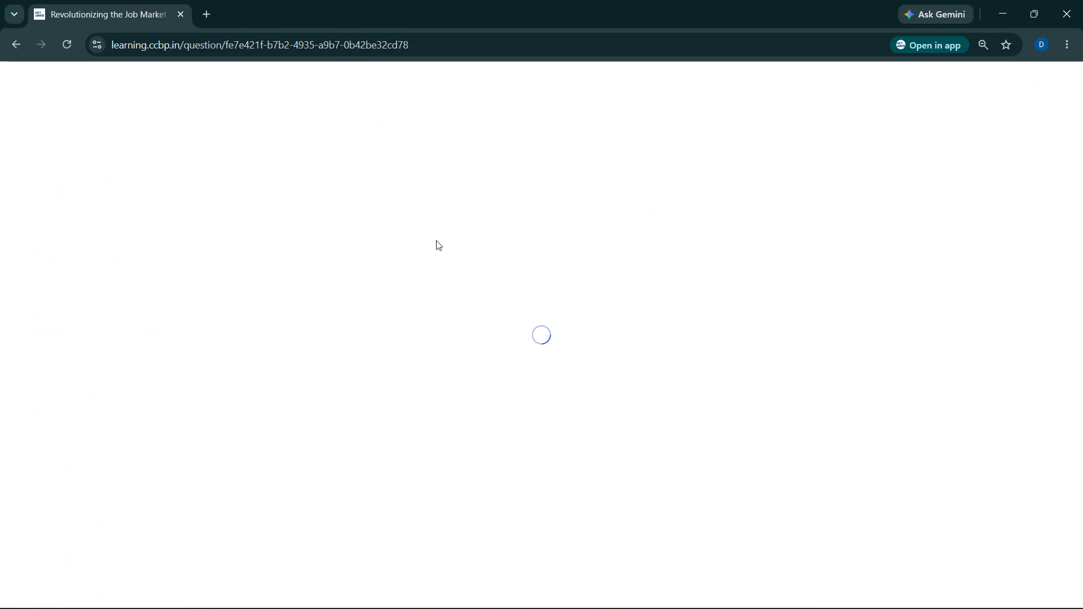
# Delete the commented-out main function block below class solution in the Convert Array To Doubly Linked List code.
pyautogui.scroll(-8, 473, 363)
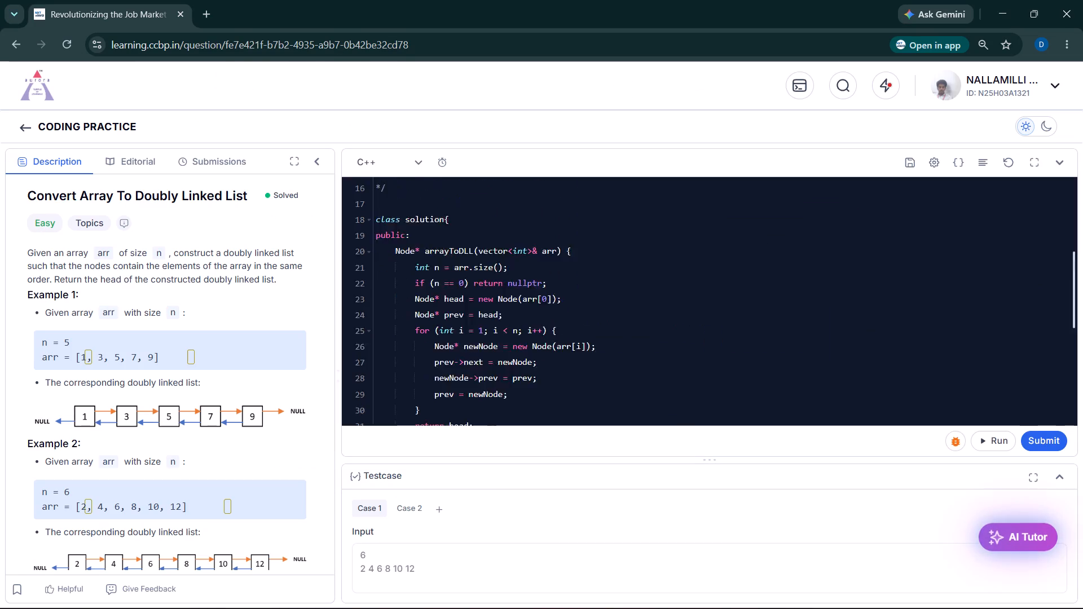
pyautogui.scroll(-7, 473, 363)
pyautogui.moveTo(412, 416); pyautogui.dragTo(323, 270)
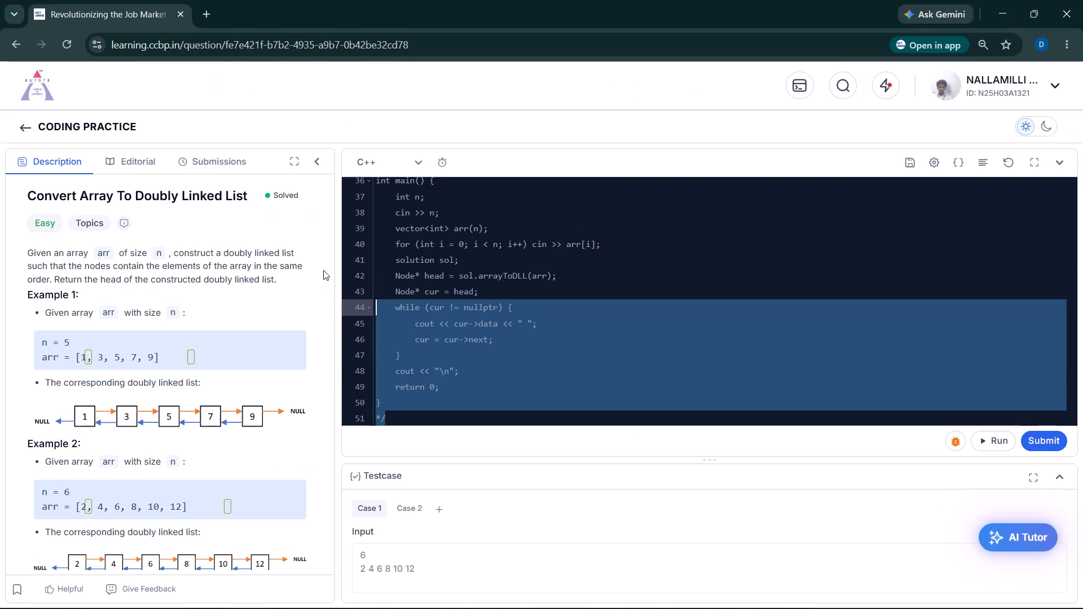
pyautogui.moveTo(323, 270); pyautogui.dragTo(350, 295)
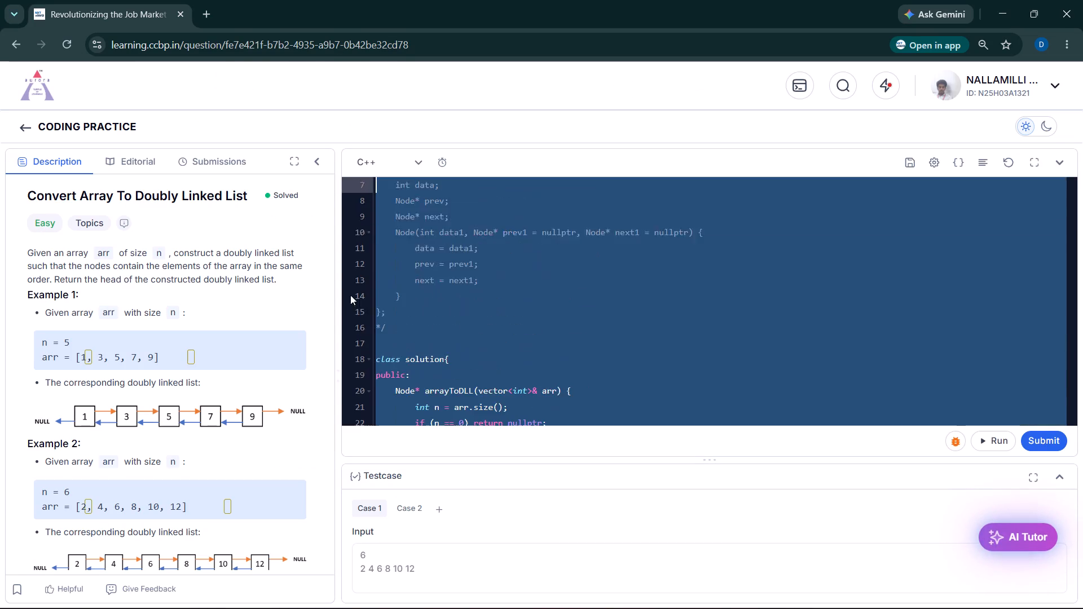
pyautogui.moveTo(350, 295); pyautogui.dragTo(338, 198)
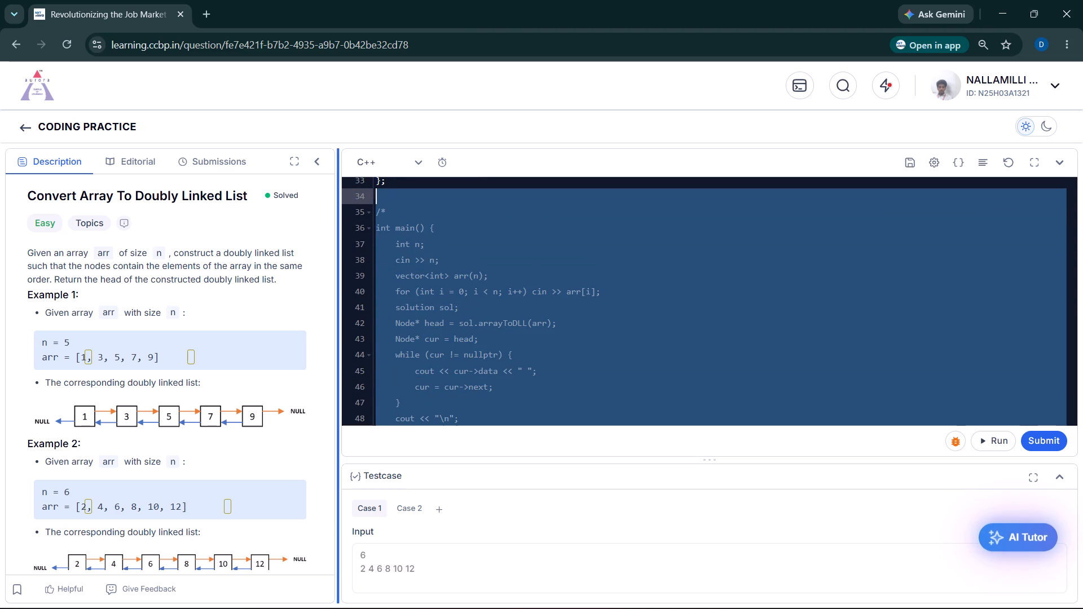
pyautogui.moveTo(338, 198); pyautogui.dragTo(338, 196)
pyautogui.press('BackSpace')
# Delete the commented-out Node class block and the blank line above class solution.
pyautogui.scroll(6, 338, 196)
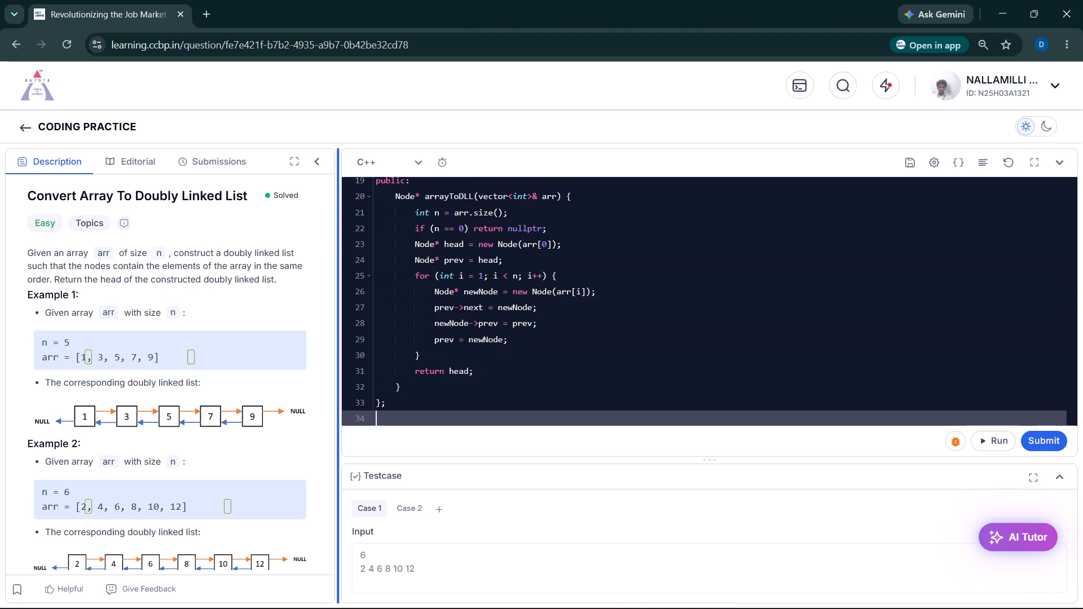
pyautogui.scroll(8, 456, 344)
pyautogui.scroll(-1, 442, 330)
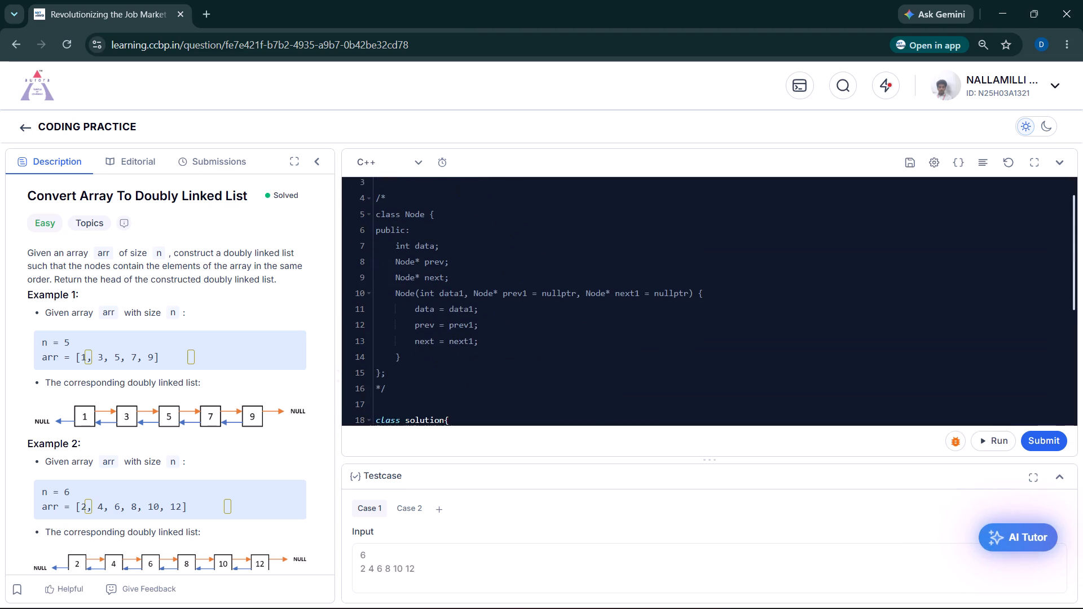
pyautogui.scroll(-1, 442, 330)
pyautogui.moveTo(383, 393); pyautogui.dragTo(341, 179)
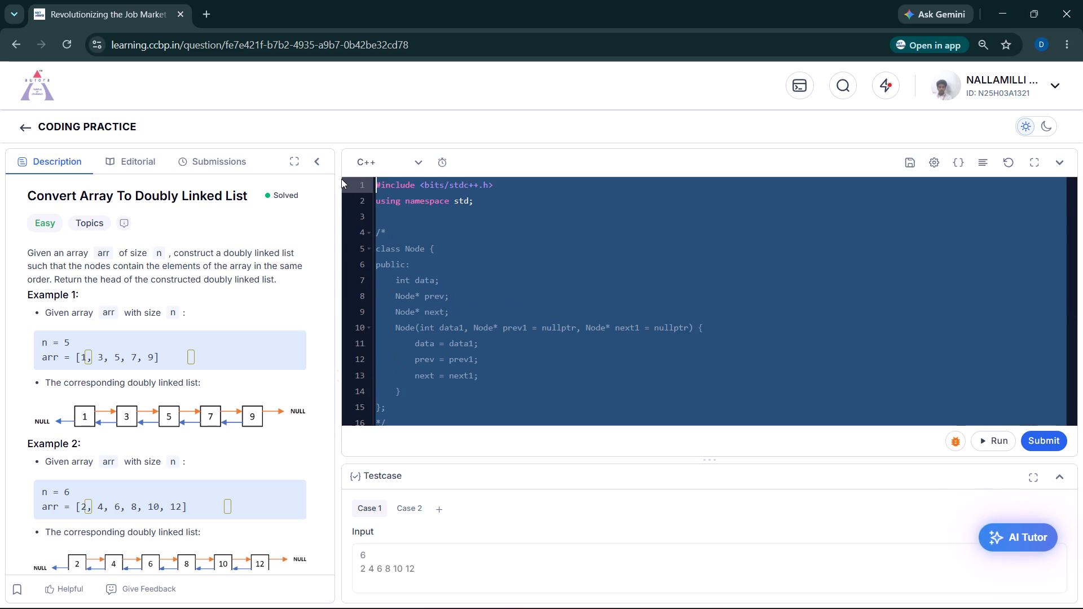
pyautogui.moveTo(341, 179); pyautogui.dragTo(355, 211)
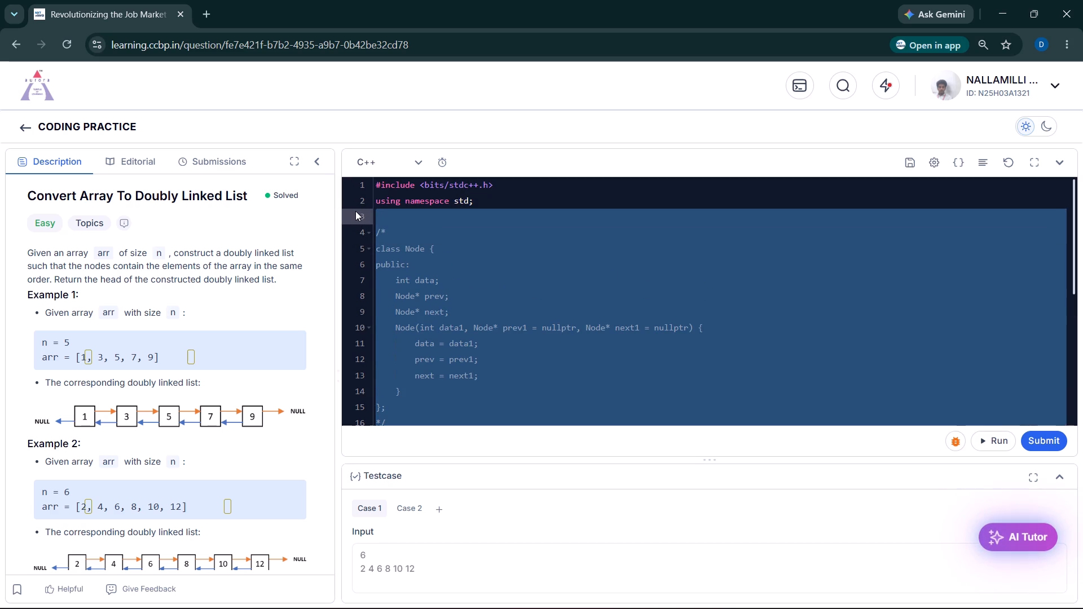
pyautogui.press('BackSpace')
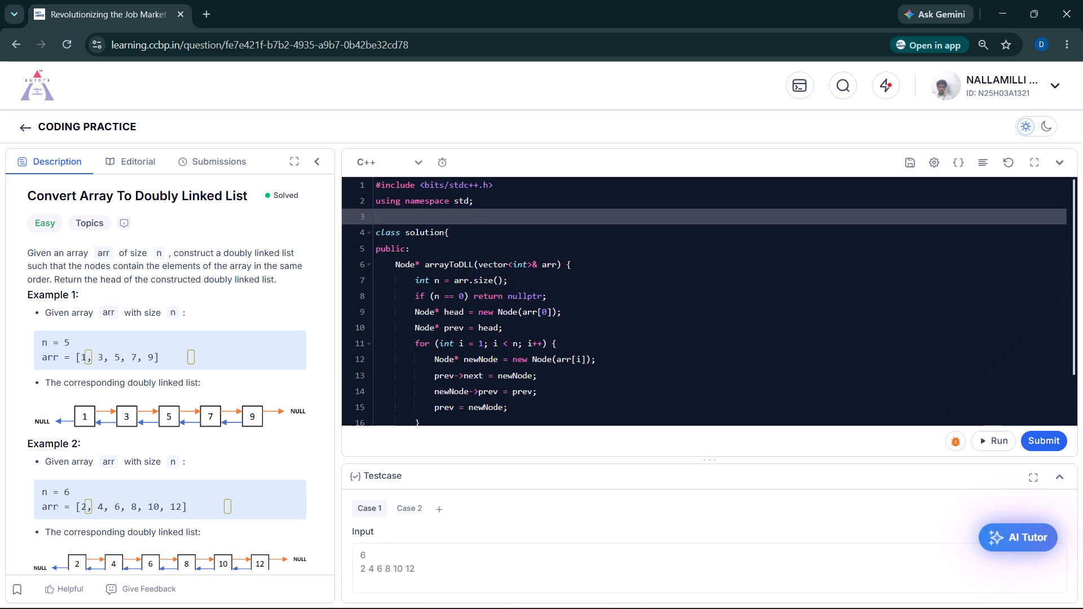
pyautogui.click(376, 230)
pyautogui.press('BackSpace')
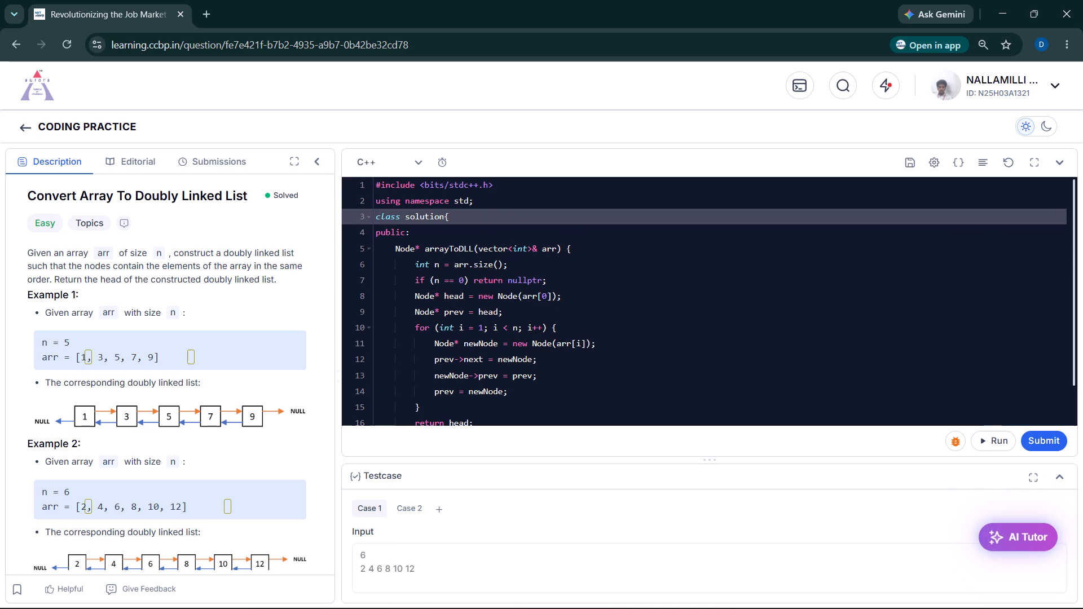
# Run the Convert Array To Doubly Linked List code, enlarge the code area over the test results, and copy a full-screen capture.
pyautogui.scroll(-1, 479, 339)
pyautogui.scroll(4, 479, 339)
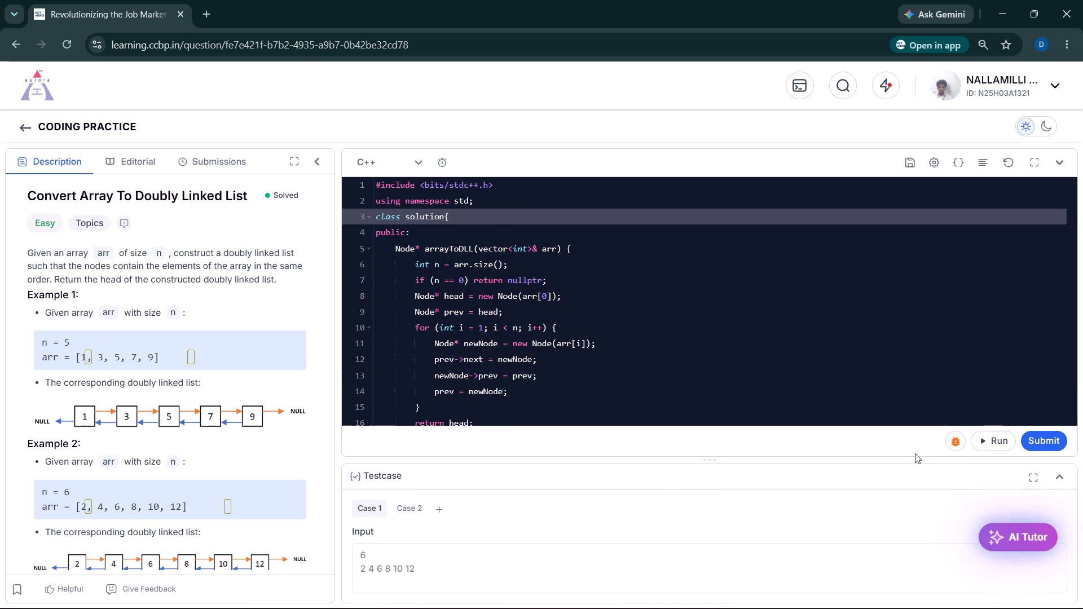
pyautogui.click(1005, 442)
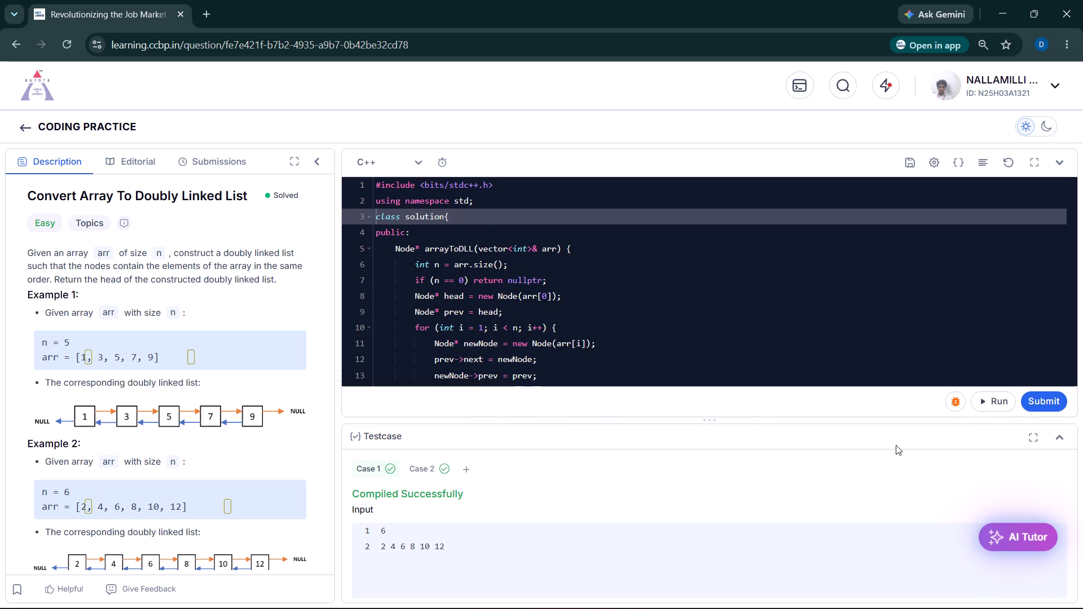
pyautogui.moveTo(708, 418); pyautogui.dragTo(710, 455)
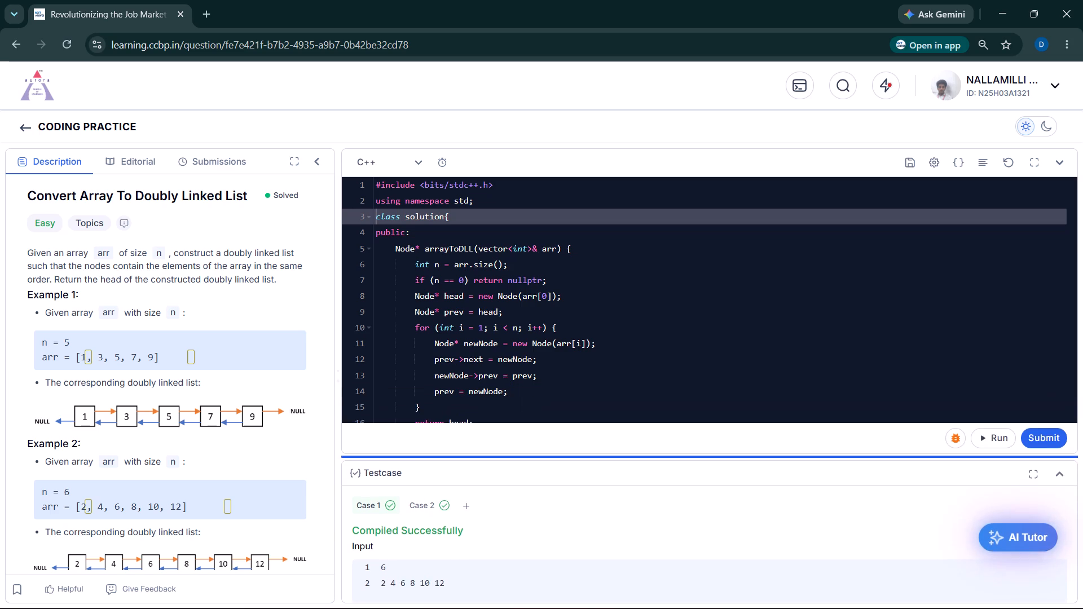
pyautogui.moveTo(710, 455); pyautogui.dragTo(725, 463)
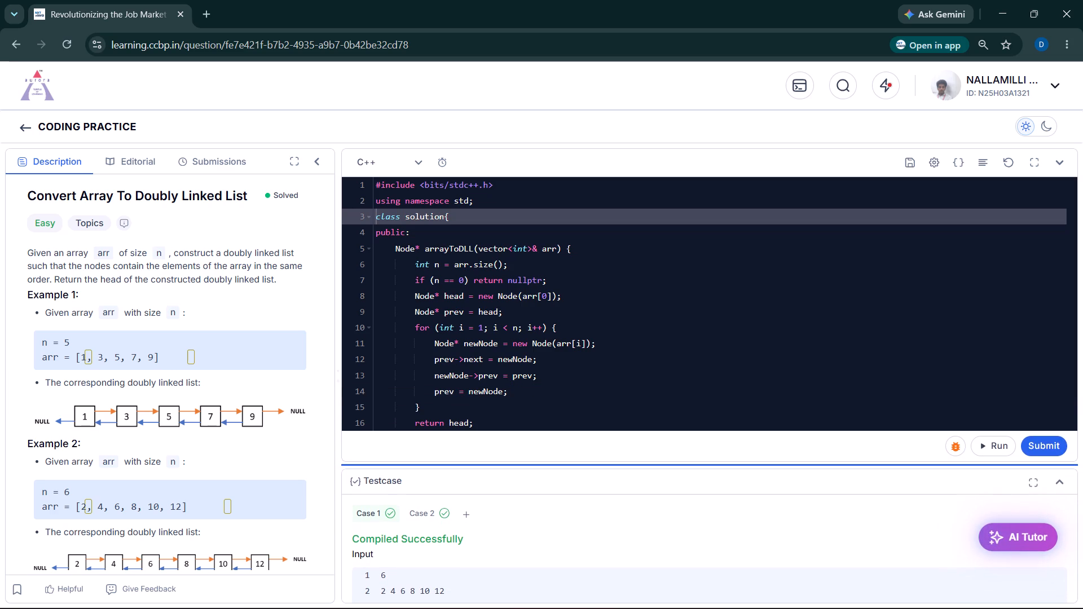
pyautogui.moveTo(725, 463); pyautogui.dragTo(725, 464)
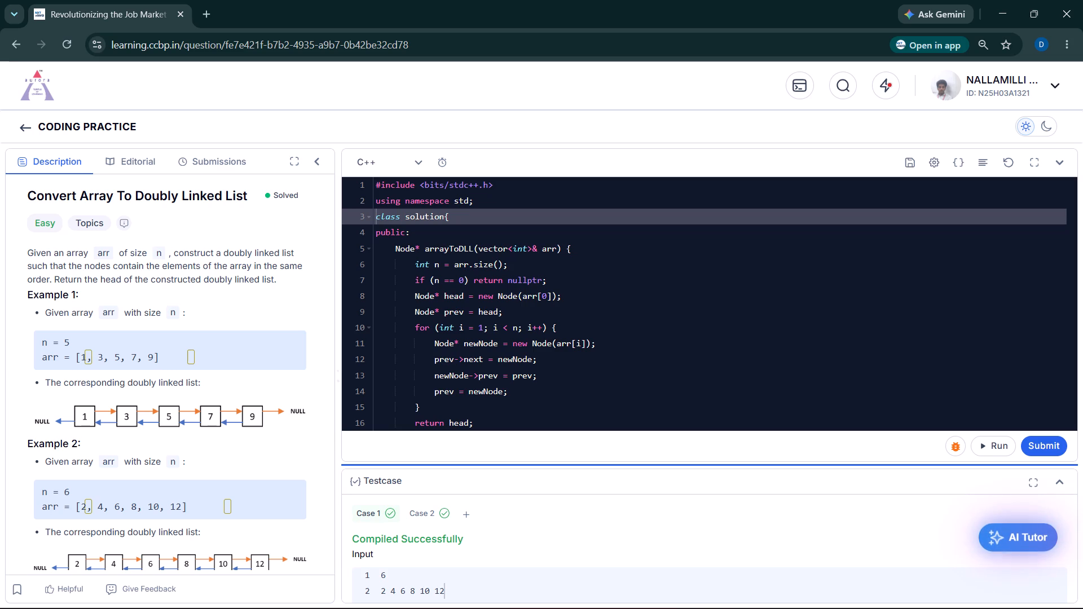
pyautogui.press('Print')
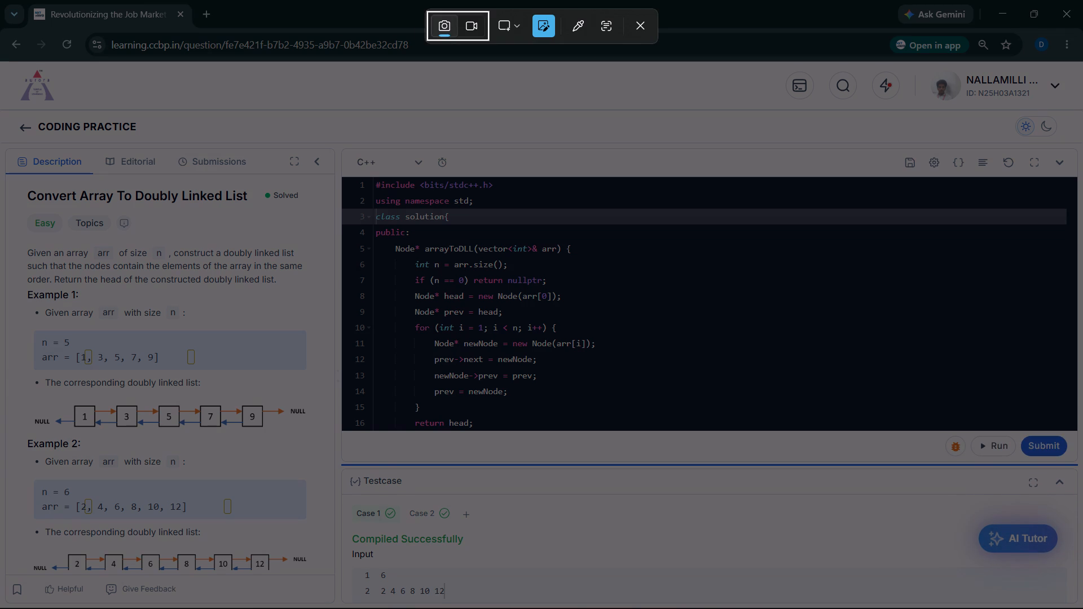
pyautogui.moveTo(0, 0); pyautogui.dragTo(1082, 608)
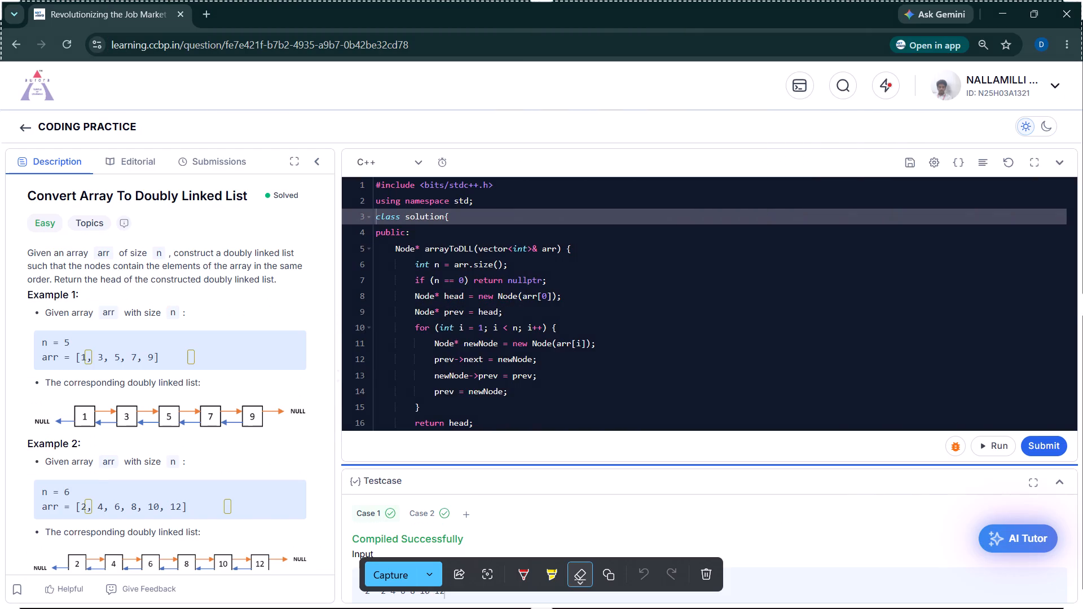
pyautogui.hotkey('ctrl', 'c')
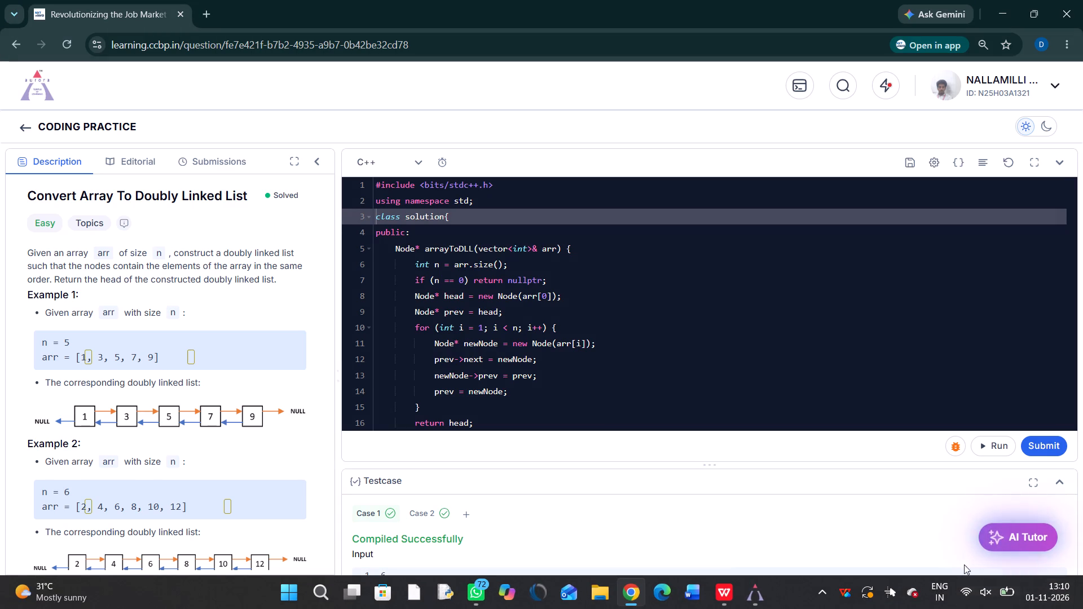
# Switch to ADS LAB 2.docx in WPS Office and replace the old Question 10 screenshot with the copied capture.
pyautogui.click(692, 531)
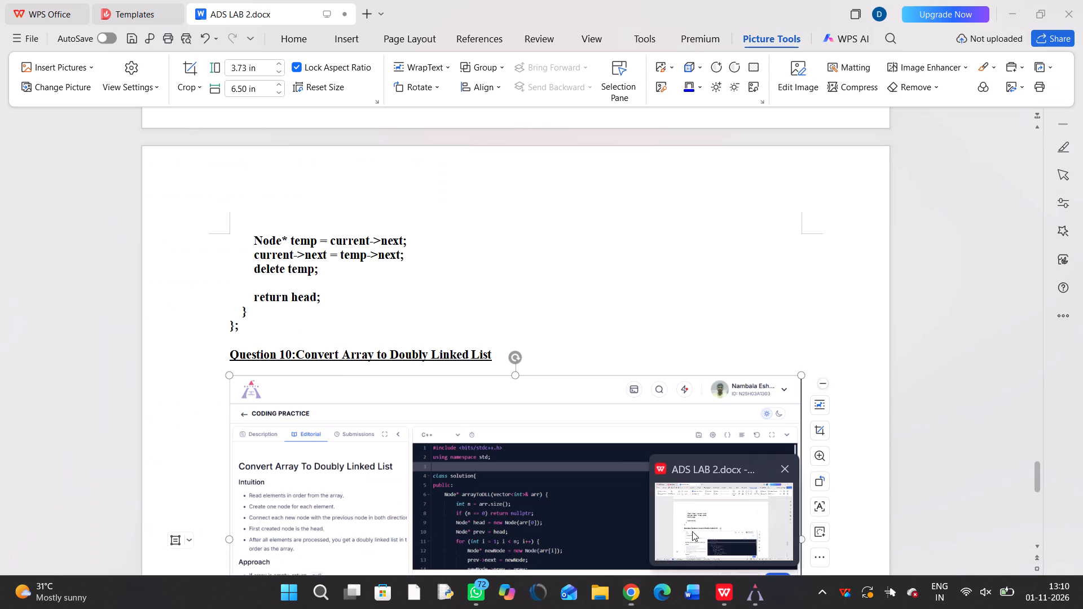
pyautogui.scroll(-1, 571, 465)
pyautogui.click(486, 464)
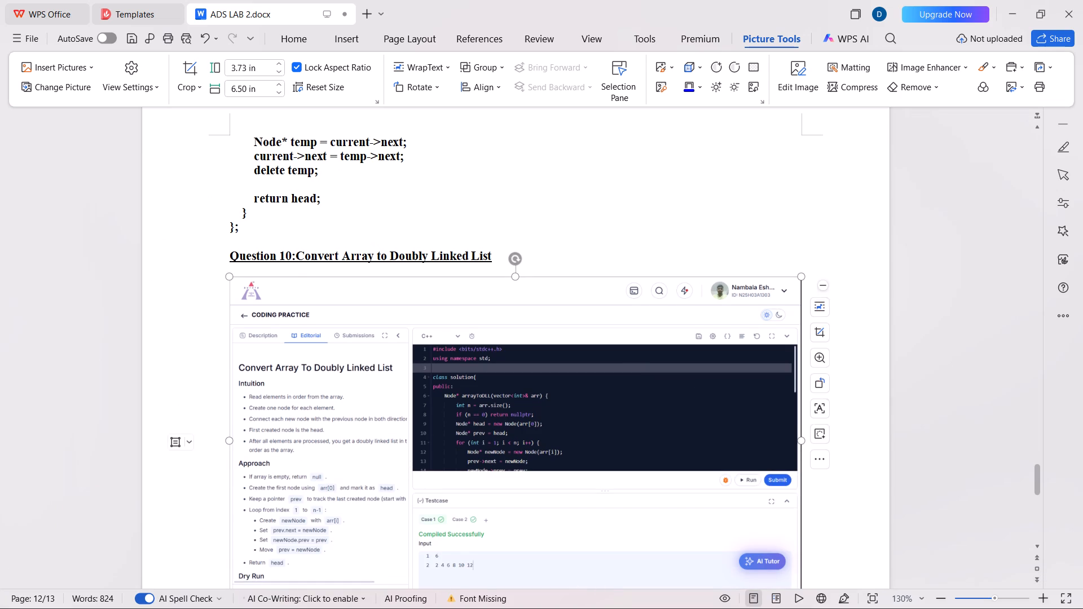
pyautogui.press('BackSpace')
pyautogui.hotkey('ctrl', 'v')
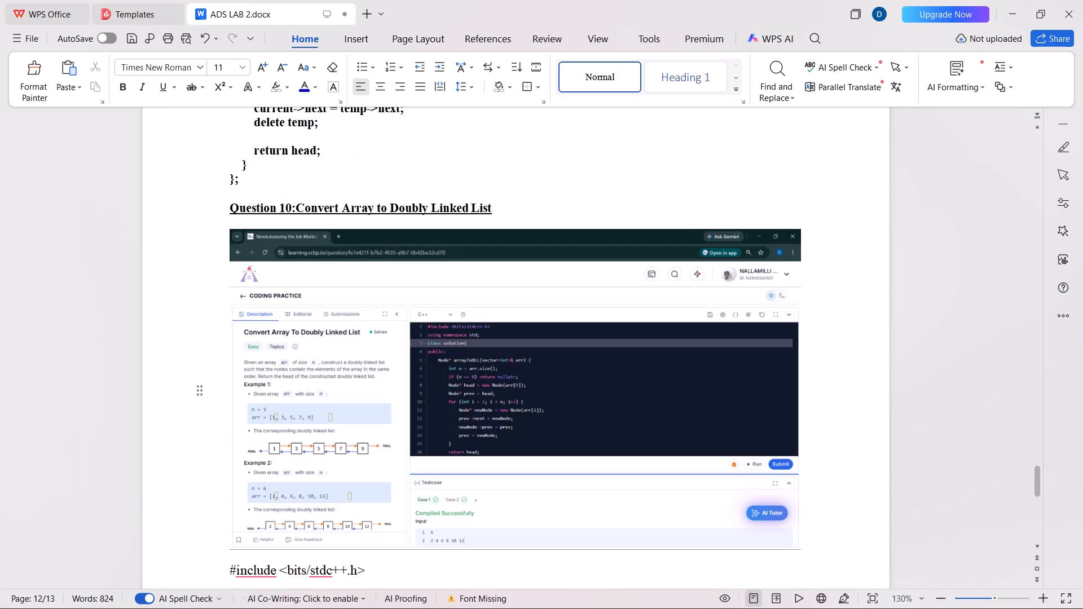
# Review the Question 10 code below the new screenshot through to the end of the report.
pyautogui.scroll(-4, 486, 464)
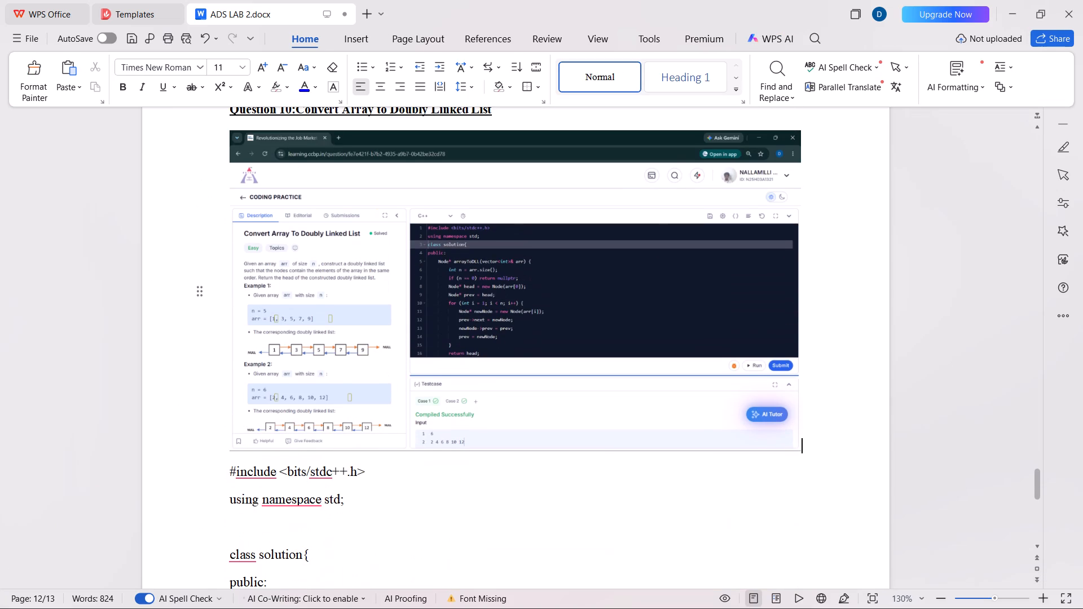
pyautogui.scroll(-2, 486, 464)
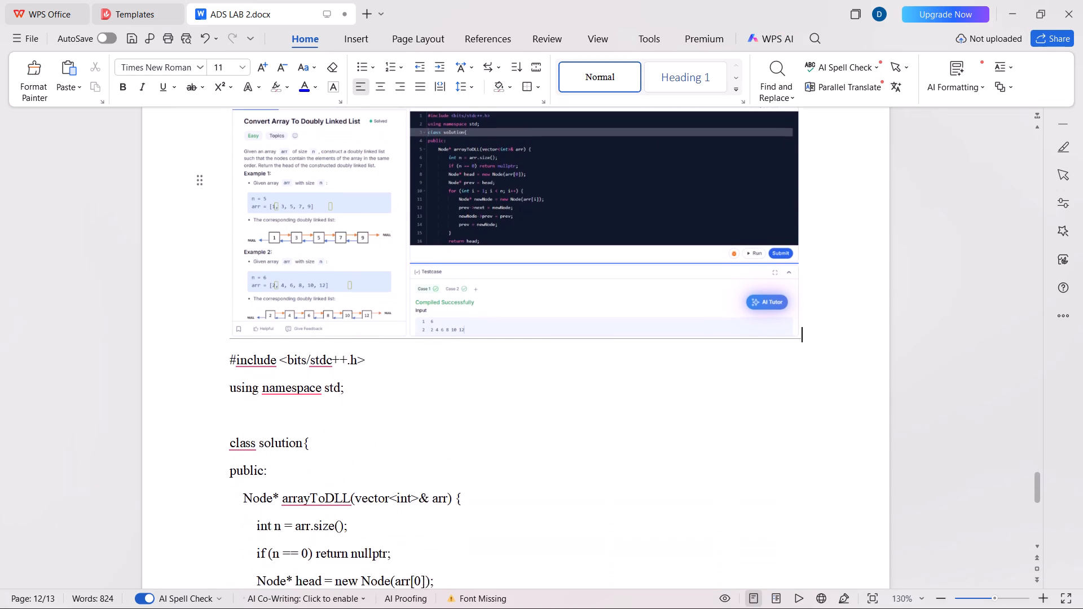
pyautogui.scroll(-8, 486, 464)
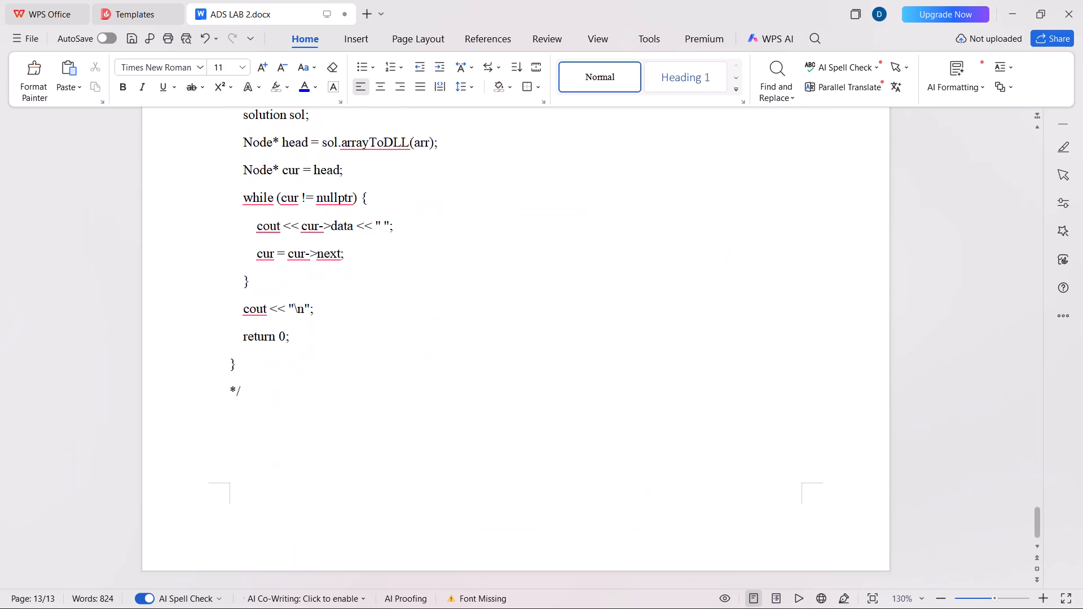
# Return to the report's cover page and review the cover details, the Question 1 screenshot and code, and the start of Question 2.
pyautogui.scroll(-1, 486, 464)
pyautogui.scroll(20, 486, 464)
pyautogui.scroll(1, 486, 464)
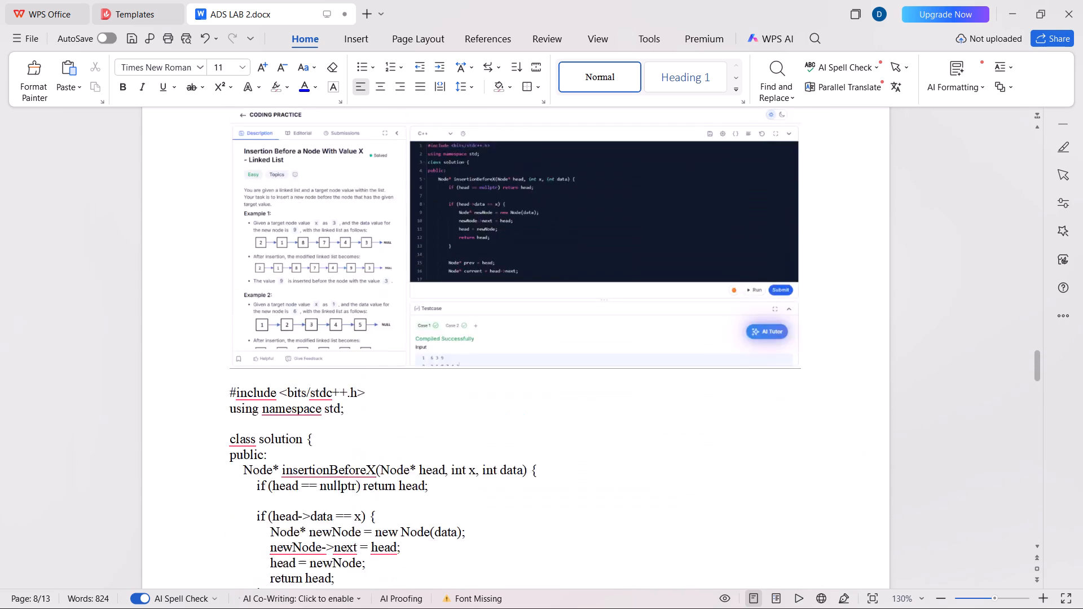
pyautogui.scroll(16, 486, 464)
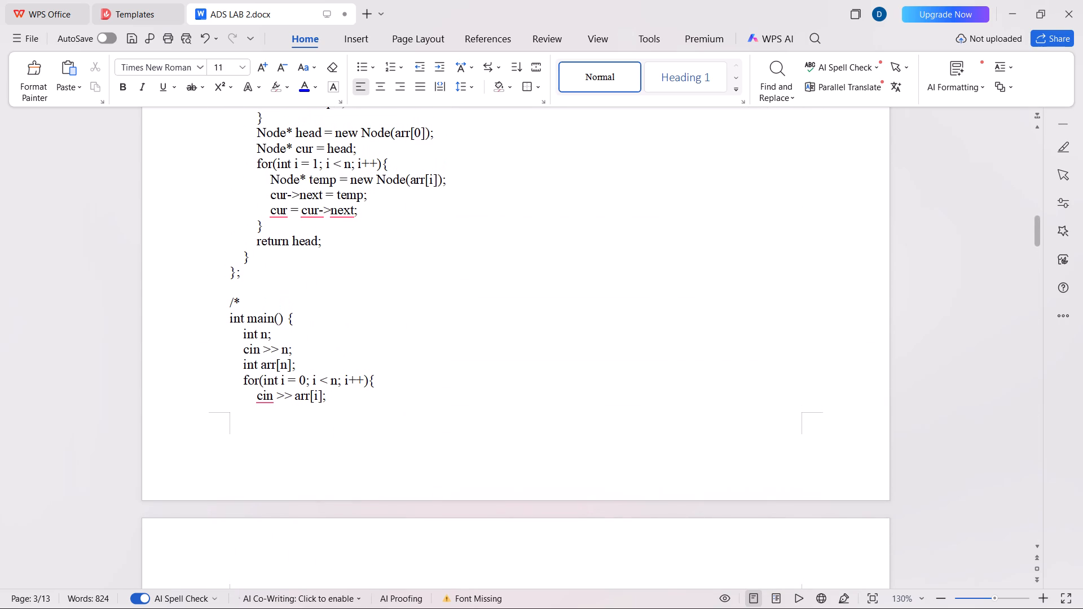
pyautogui.scroll(12, 486, 464)
pyautogui.scroll(18, 486, 464)
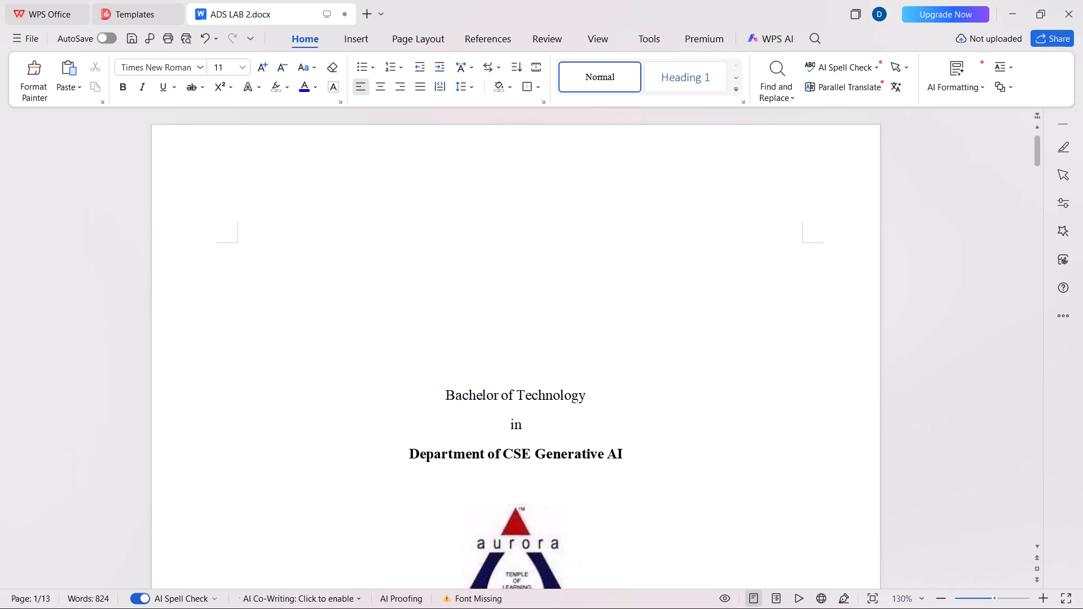
pyautogui.scroll(-4, 486, 464)
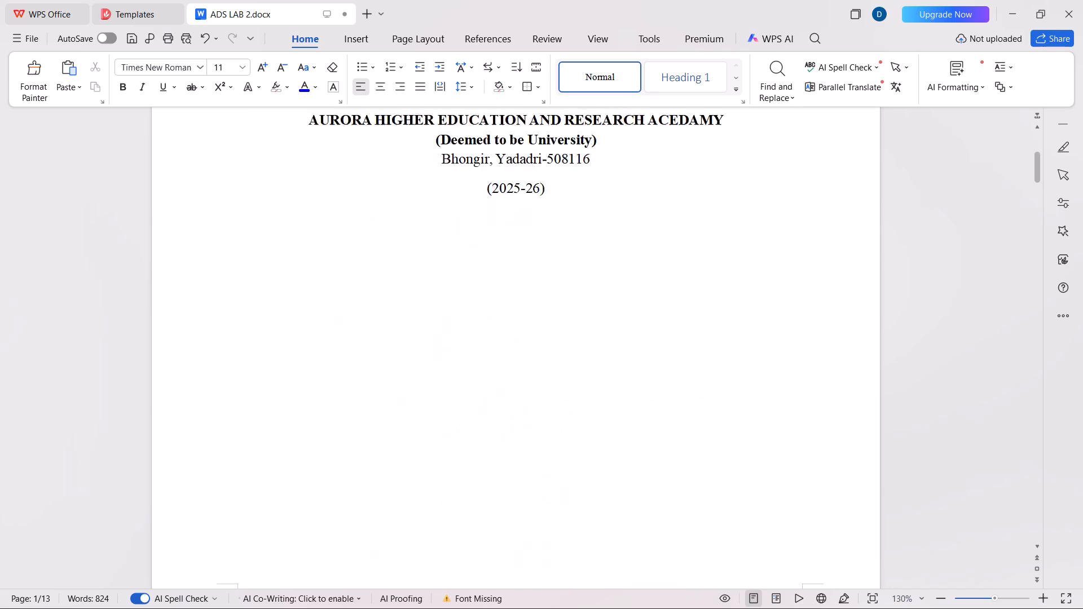
pyautogui.scroll(-9, 486, 464)
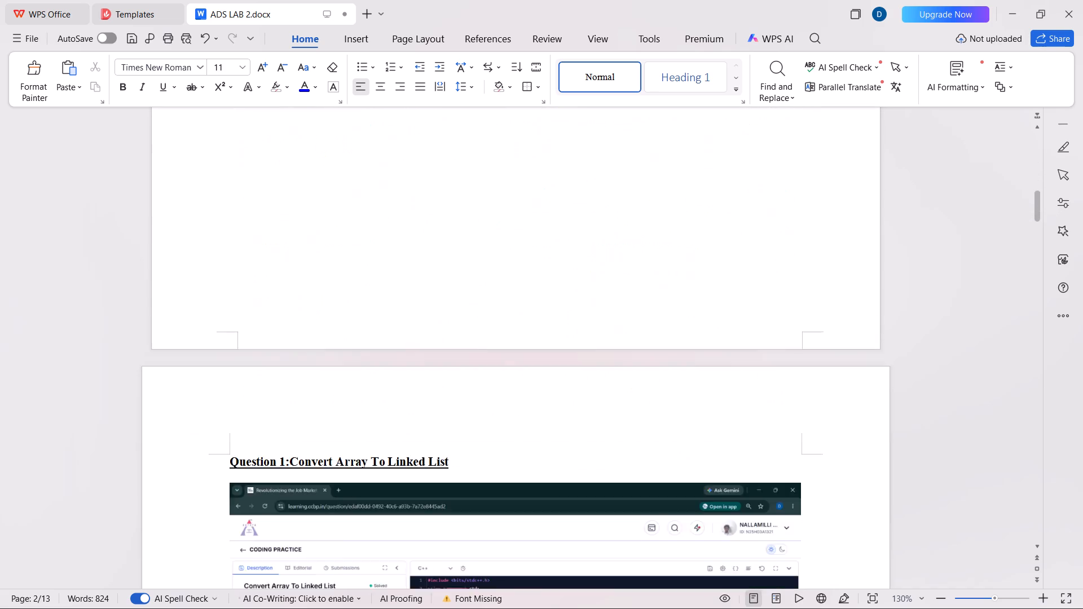
pyautogui.scroll(-2, 486, 464)
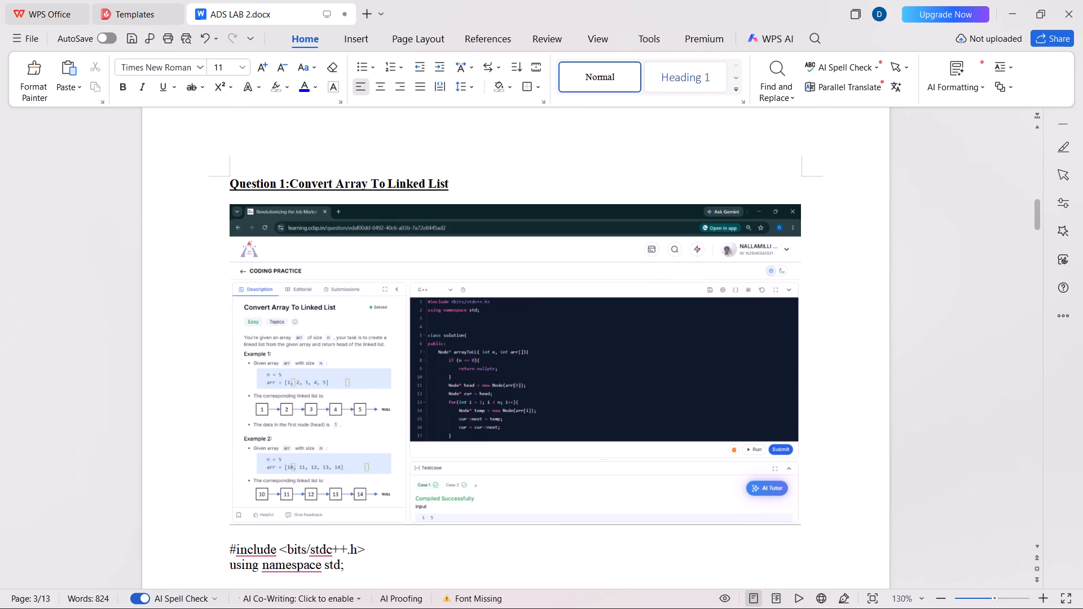
pyautogui.scroll(-1, 483, 382)
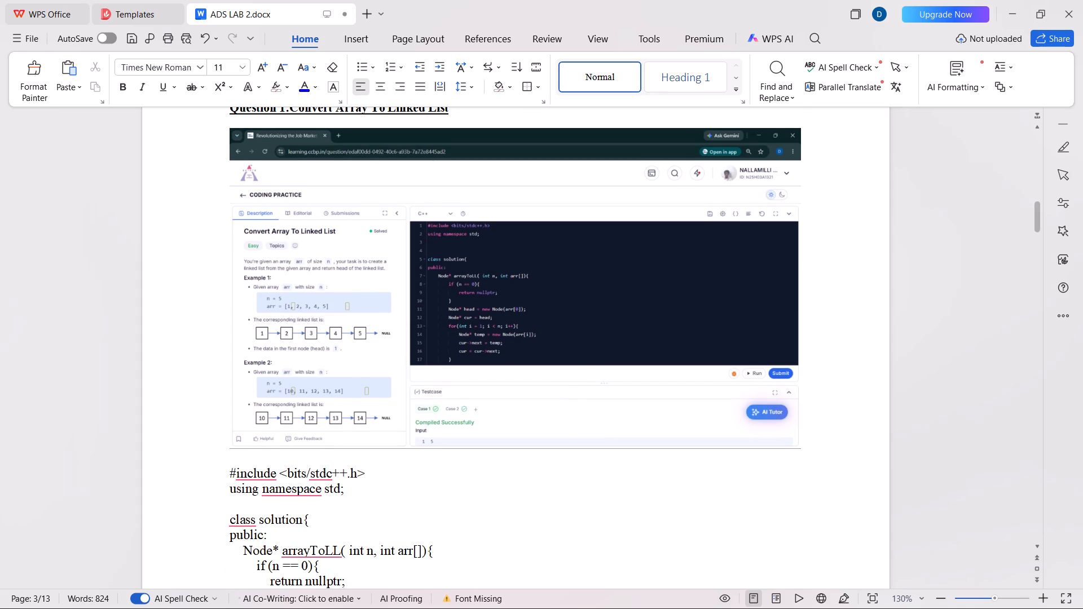
pyautogui.scroll(-6, 483, 382)
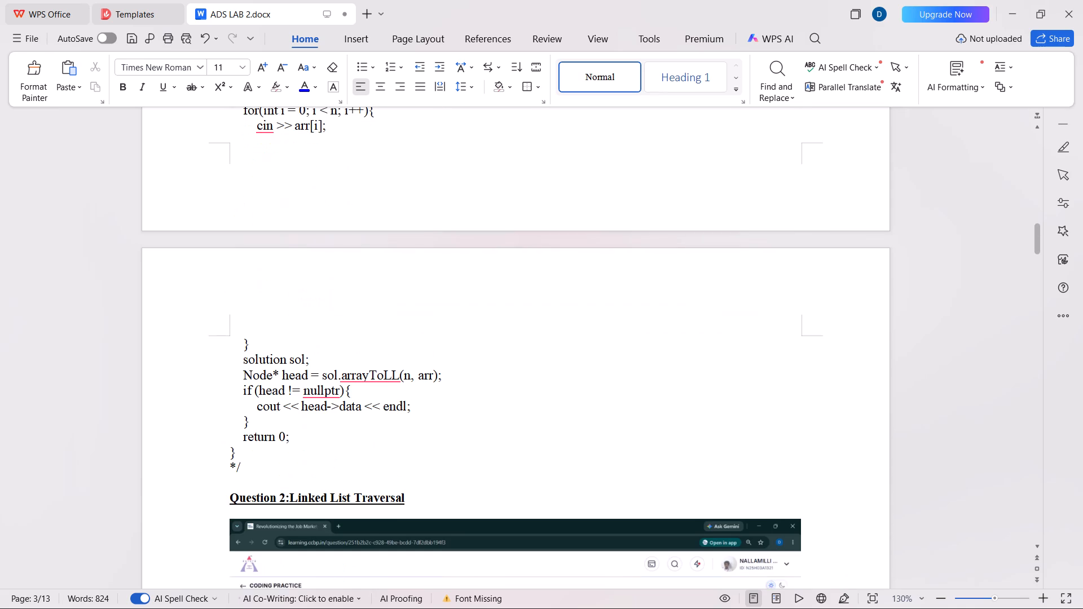
pyautogui.scroll(-1, 483, 382)
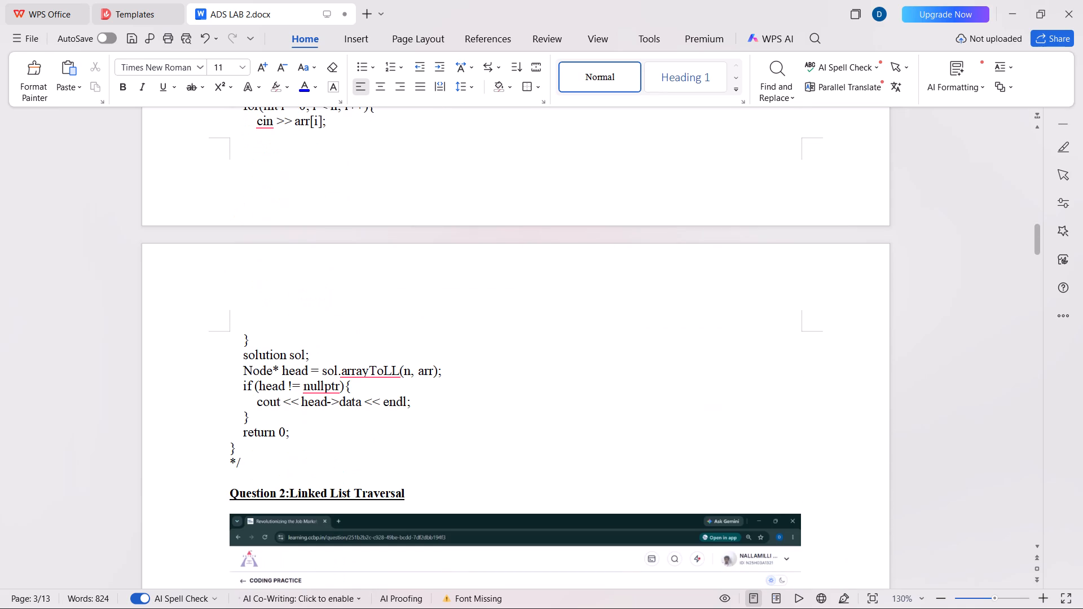
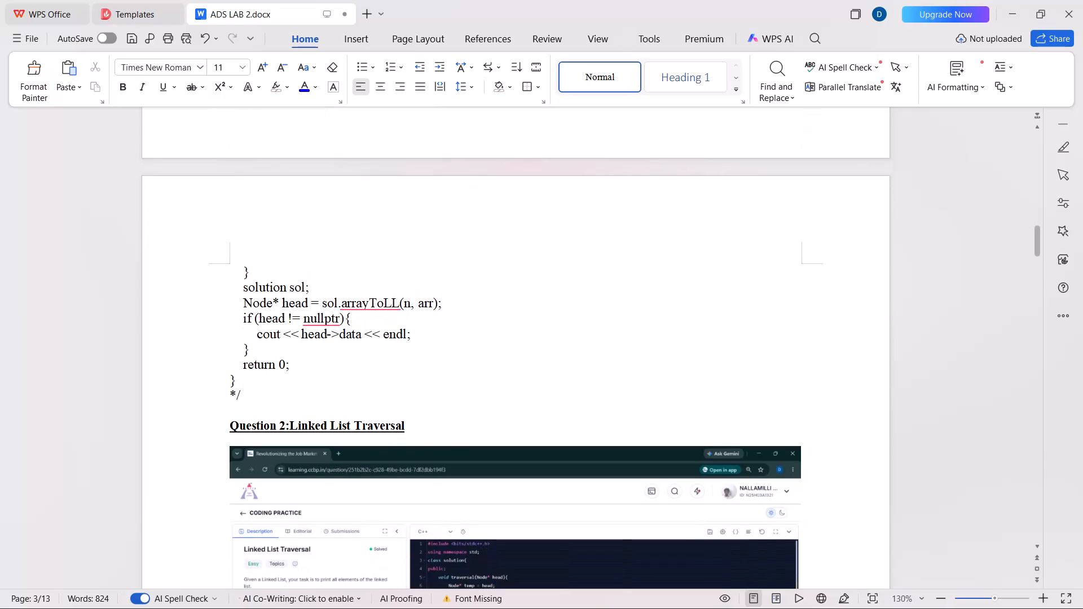
# Skim the report from Question 2 down to Question 8, Delete Tail of the Linked List, and return to the opening pages.
pyautogui.scroll(-3, 483, 382)
pyautogui.scroll(13, 483, 382)
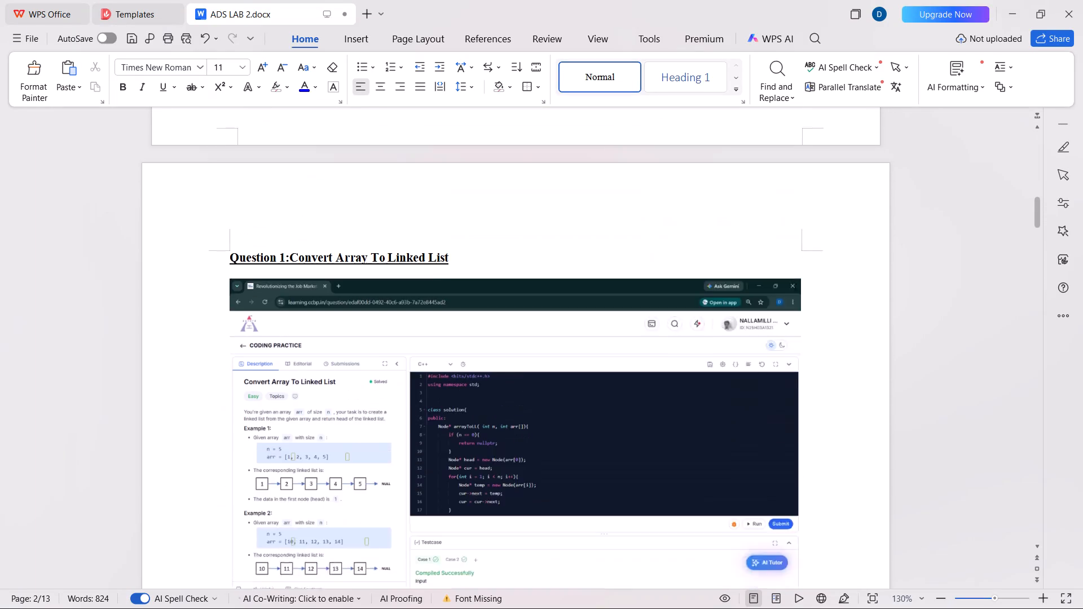
pyautogui.scroll(5, 483, 382)
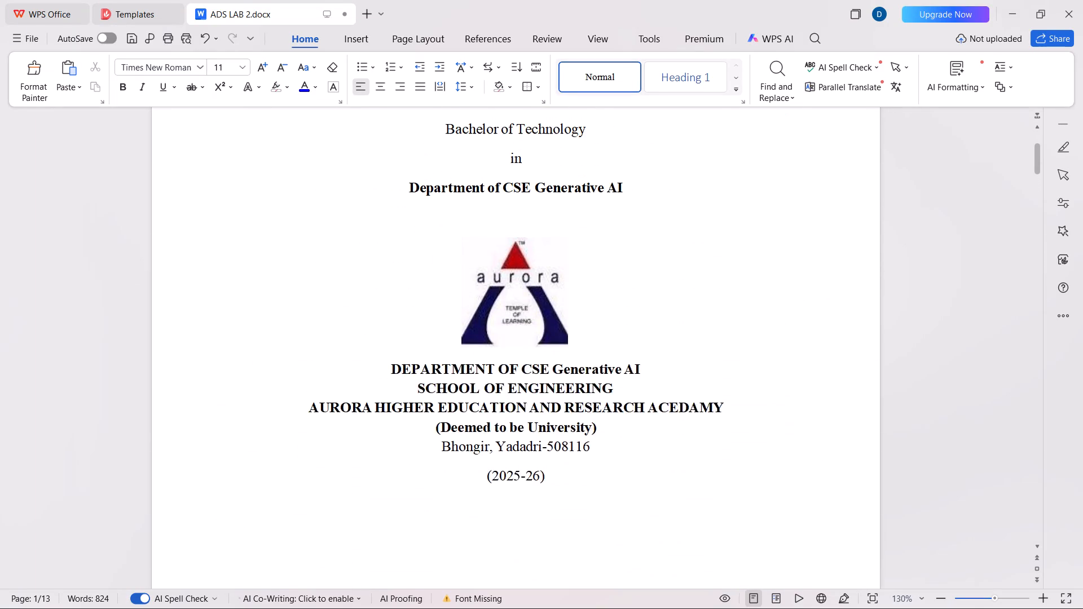
pyautogui.scroll(-20, 483, 382)
pyautogui.scroll(-20, 483, 382)
pyautogui.scroll(-9, 483, 382)
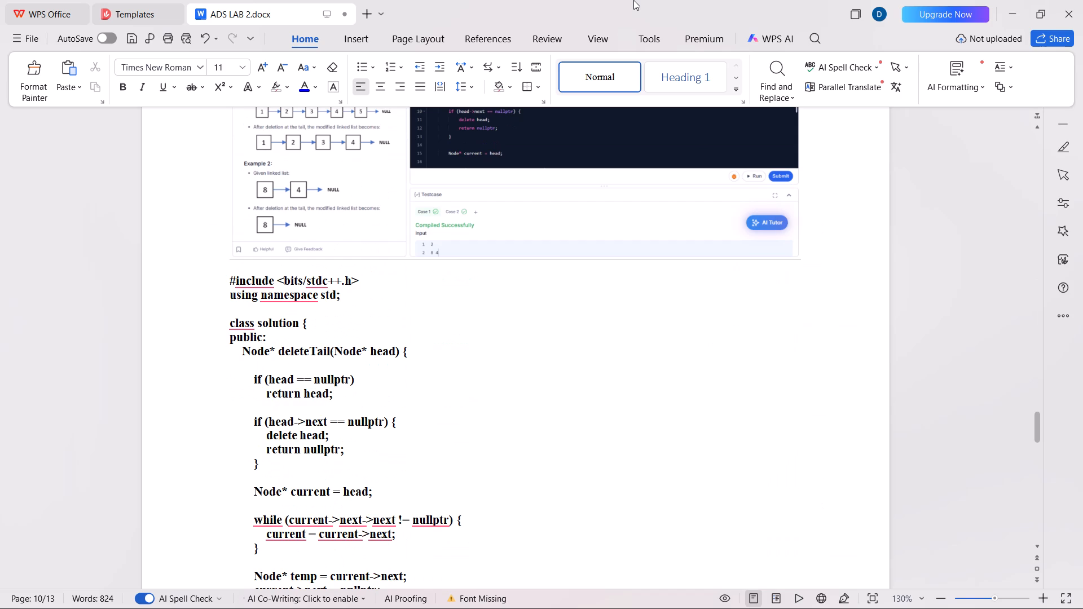
pyautogui.scroll(15, 633, 0)
pyautogui.scroll(20, 633, 0)
pyautogui.scroll(2, 509, 276)
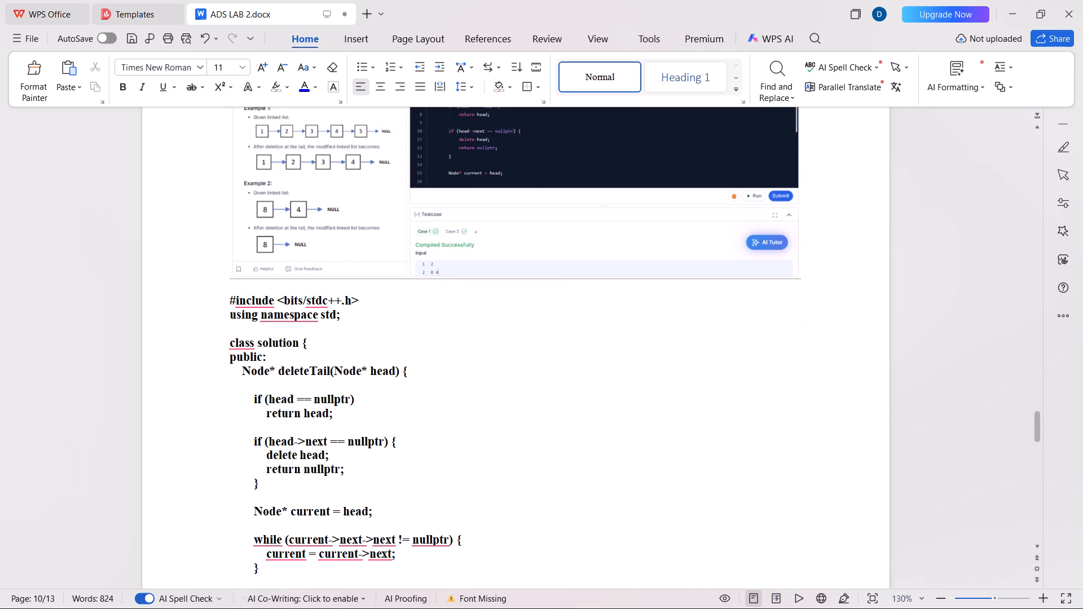
pyautogui.scroll(17, 509, 276)
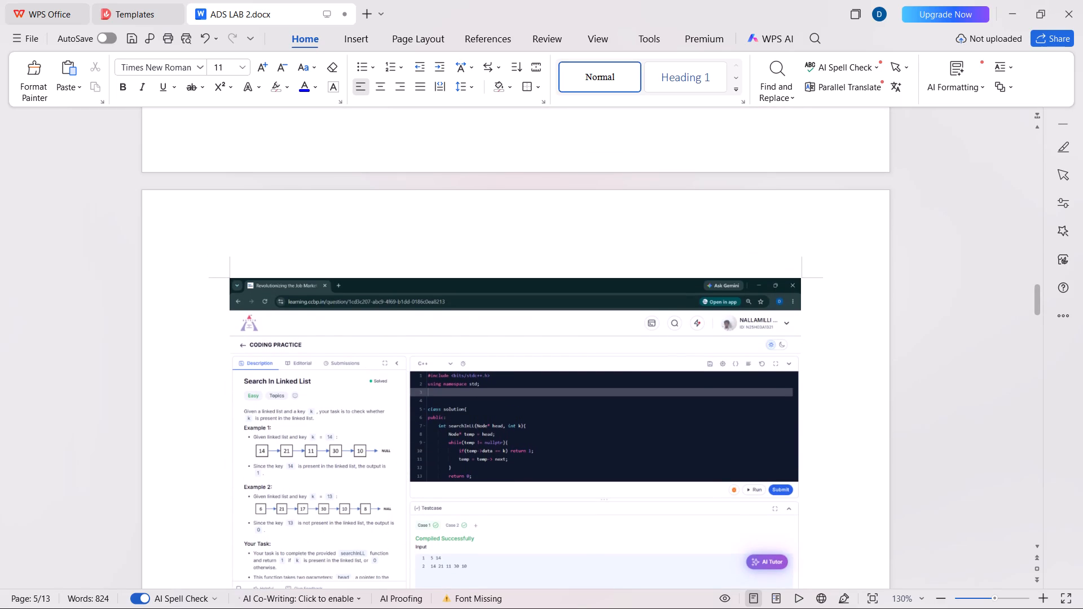
pyautogui.scroll(20, 509, 276)
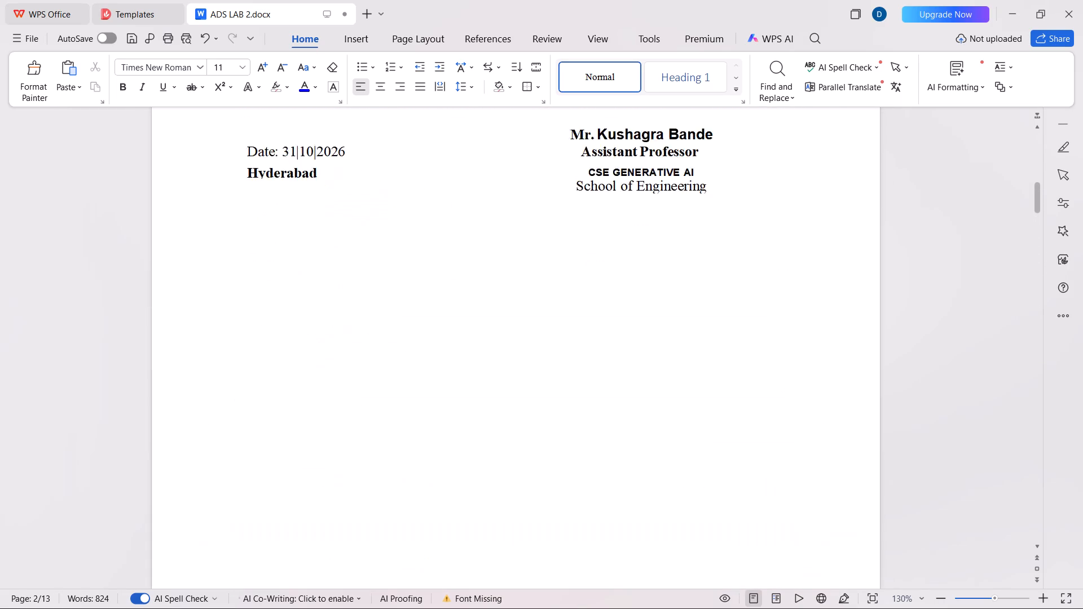
pyautogui.scroll(8, 509, 276)
# Review the certificate page and the screenshots and code for Questions 1 to 3.
pyautogui.scroll(-4, 509, 276)
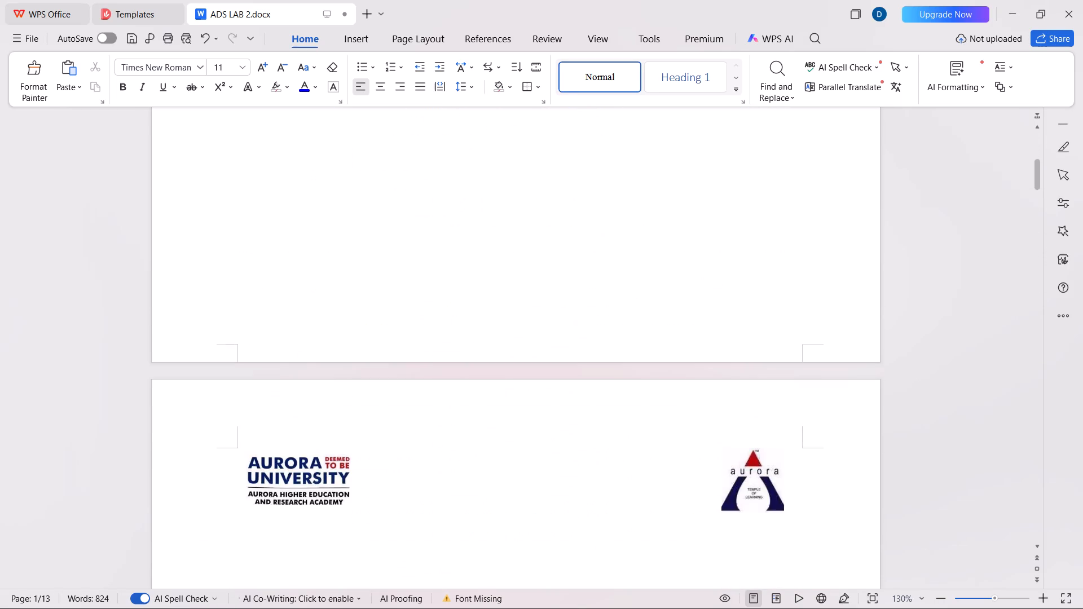
pyautogui.scroll(-8, 509, 276)
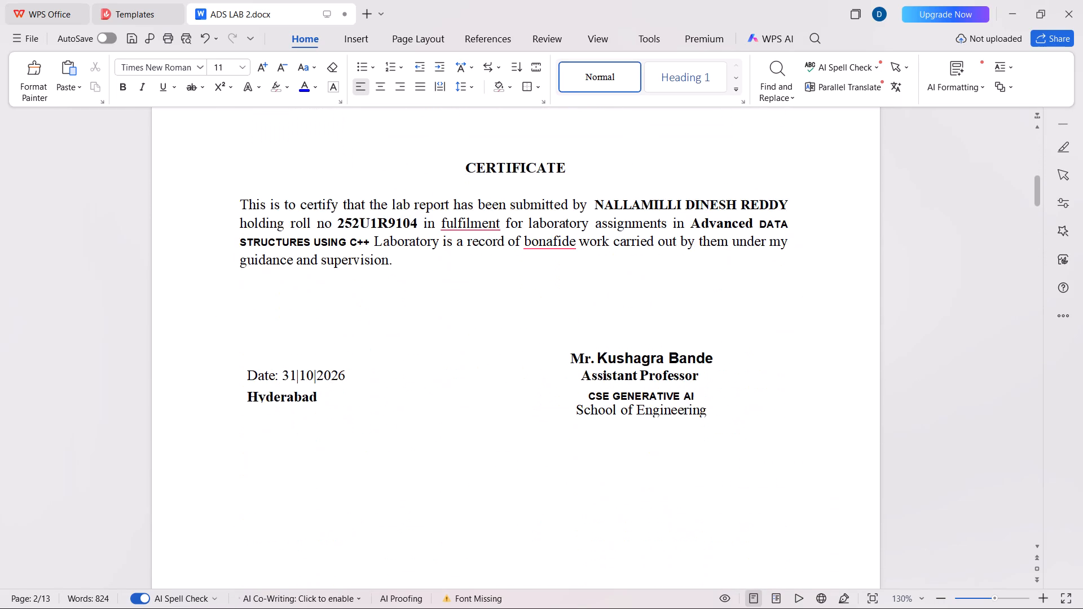
pyautogui.scroll(-5, 509, 276)
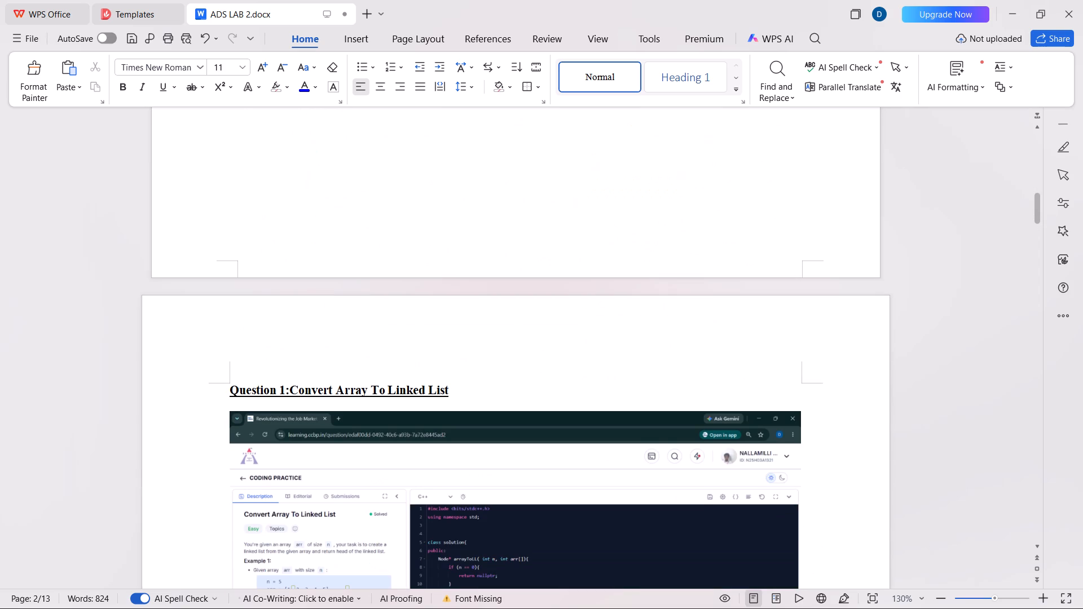
pyautogui.scroll(-2, 509, 276)
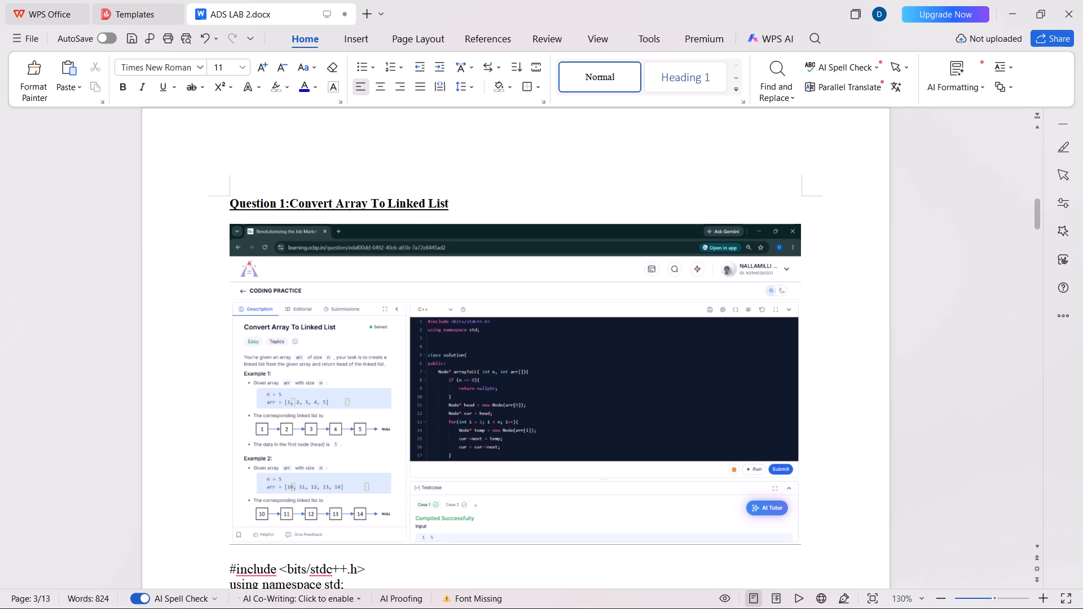
pyautogui.scroll(-2, 424, 394)
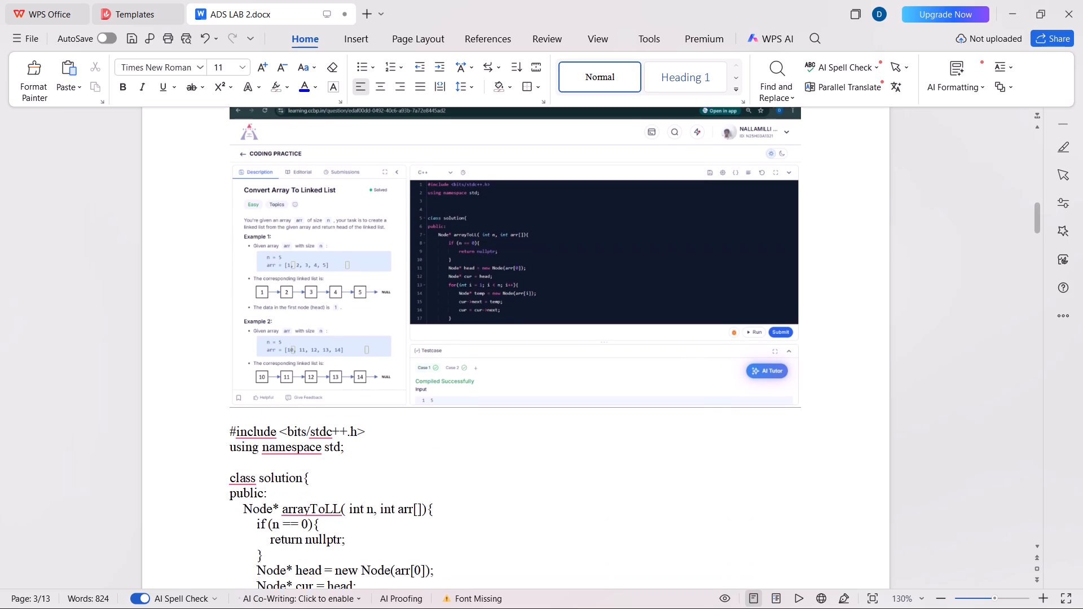
pyautogui.scroll(-3, 424, 394)
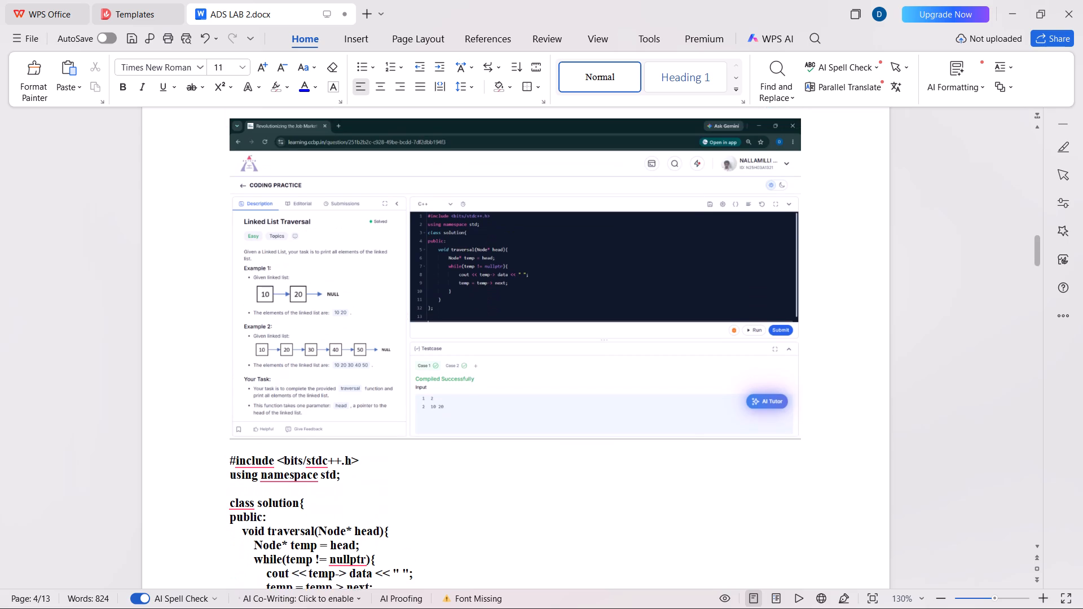
pyautogui.scroll(-2, 424, 394)
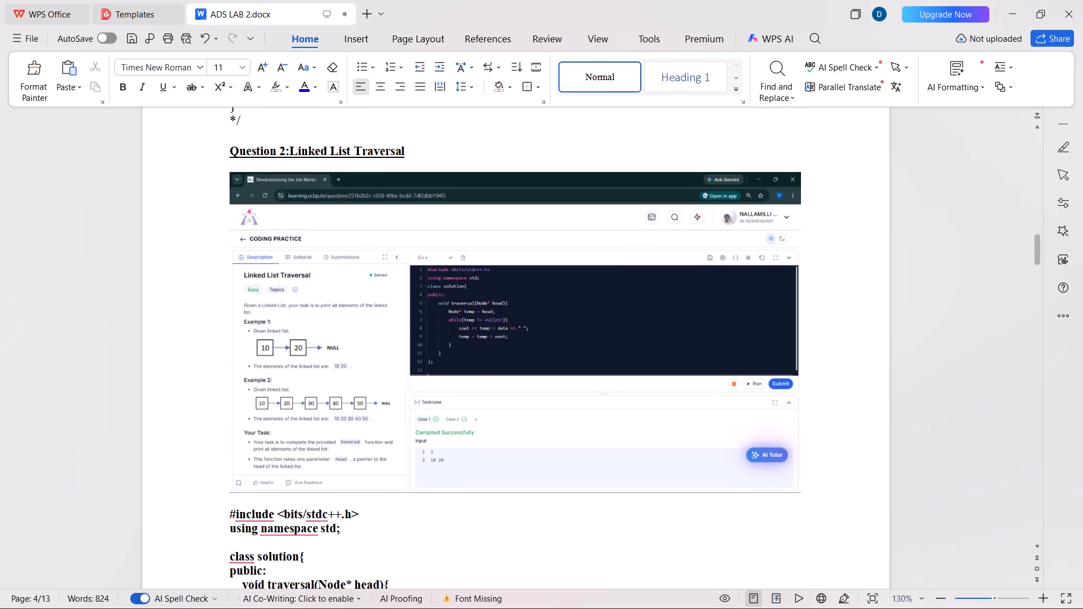
pyautogui.scroll(-3, 424, 394)
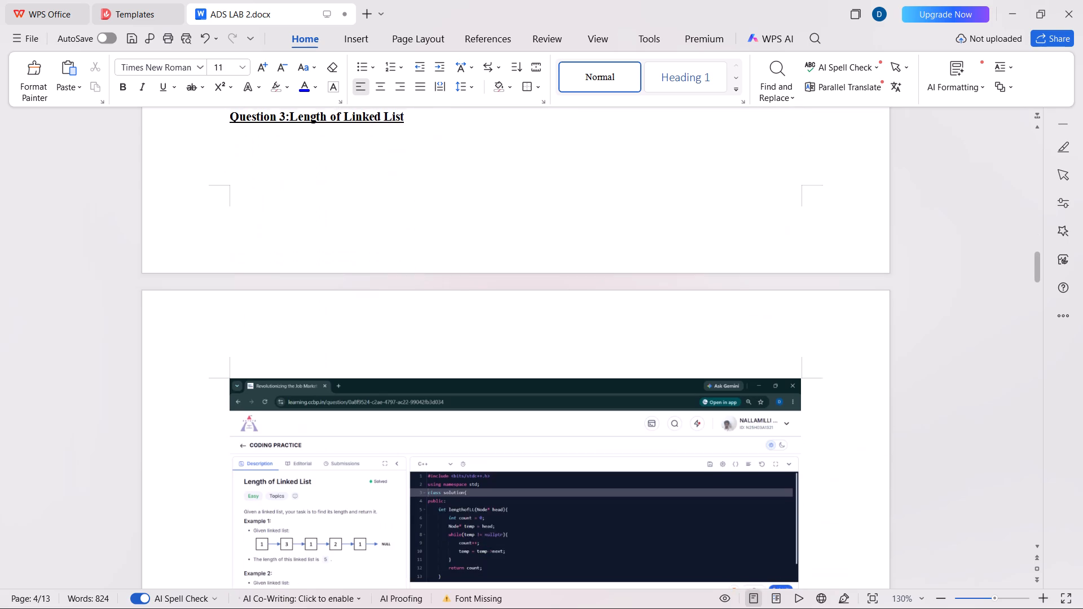
pyautogui.scroll(-1, 424, 394)
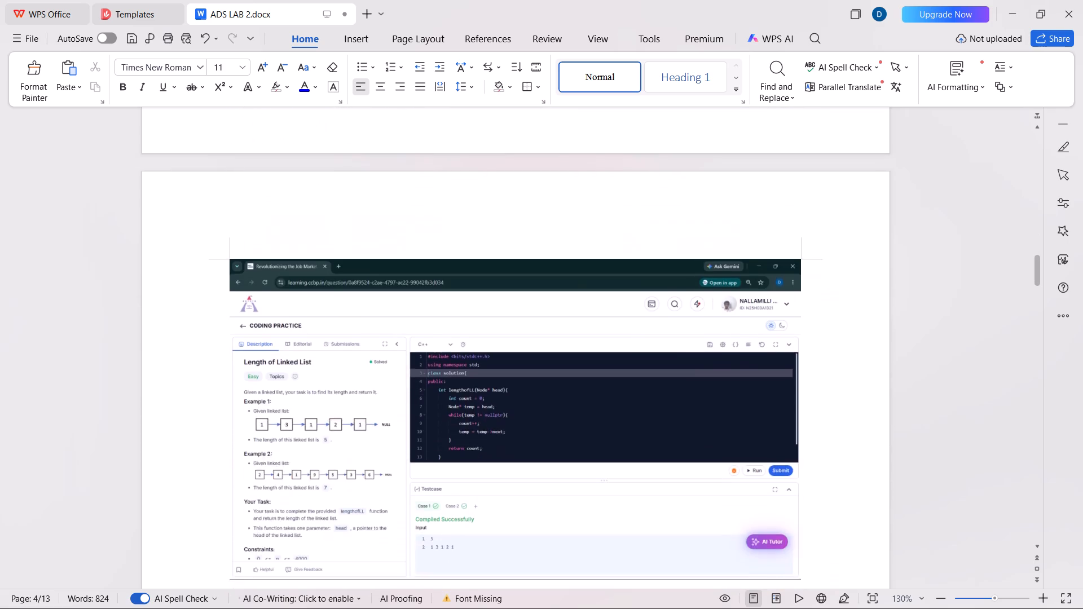
# Review the screenshots and code from Question 4, Search In Linked List, through to the Question 10 section.
pyautogui.scroll(-6, 424, 394)
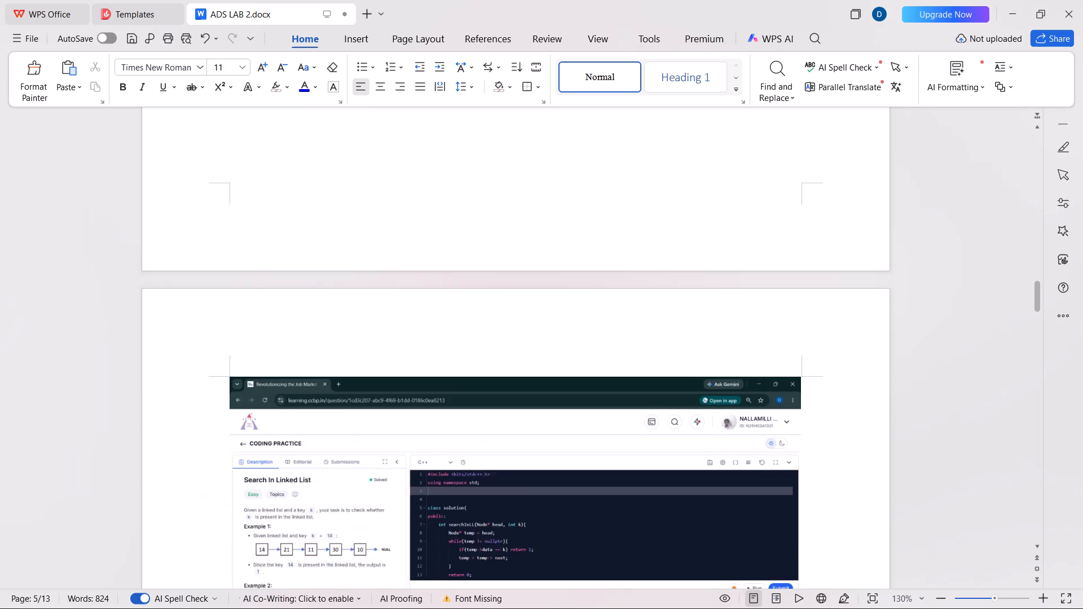
pyautogui.scroll(-4, 424, 394)
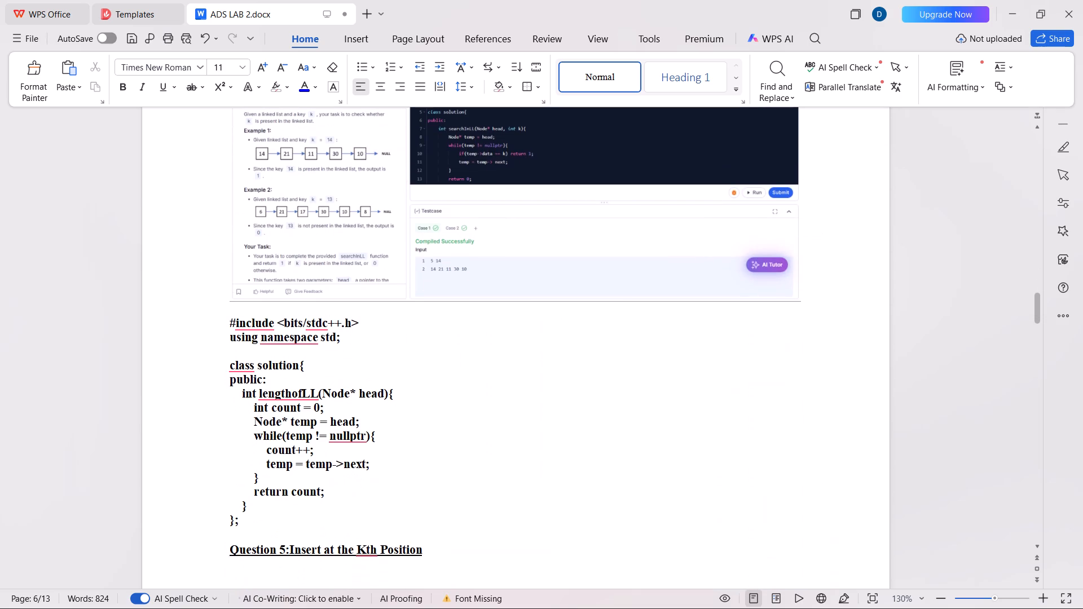
pyautogui.scroll(-2, 424, 394)
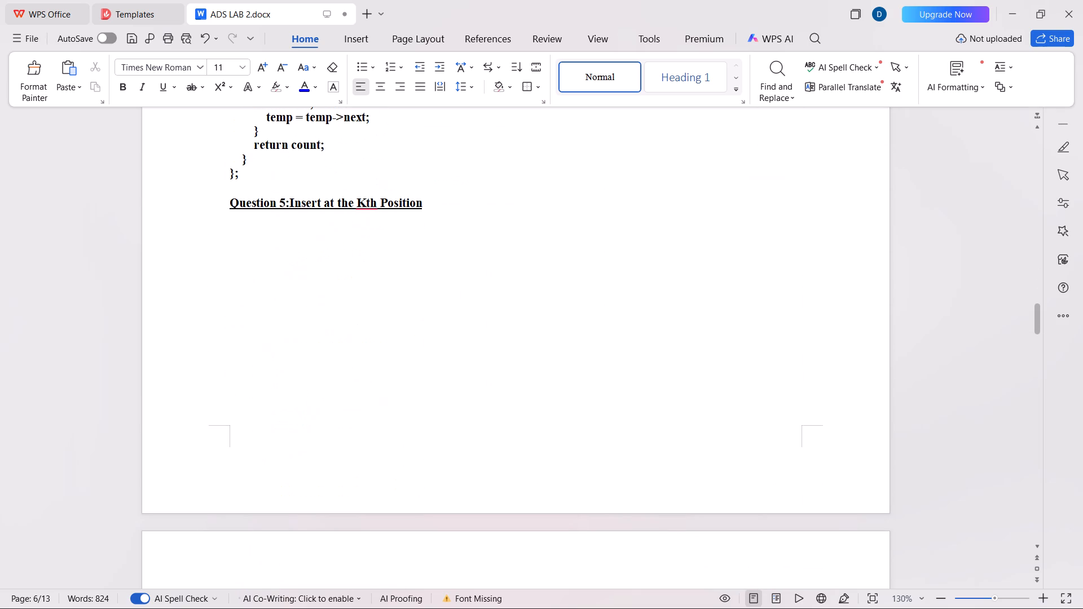
pyautogui.scroll(-4, 424, 394)
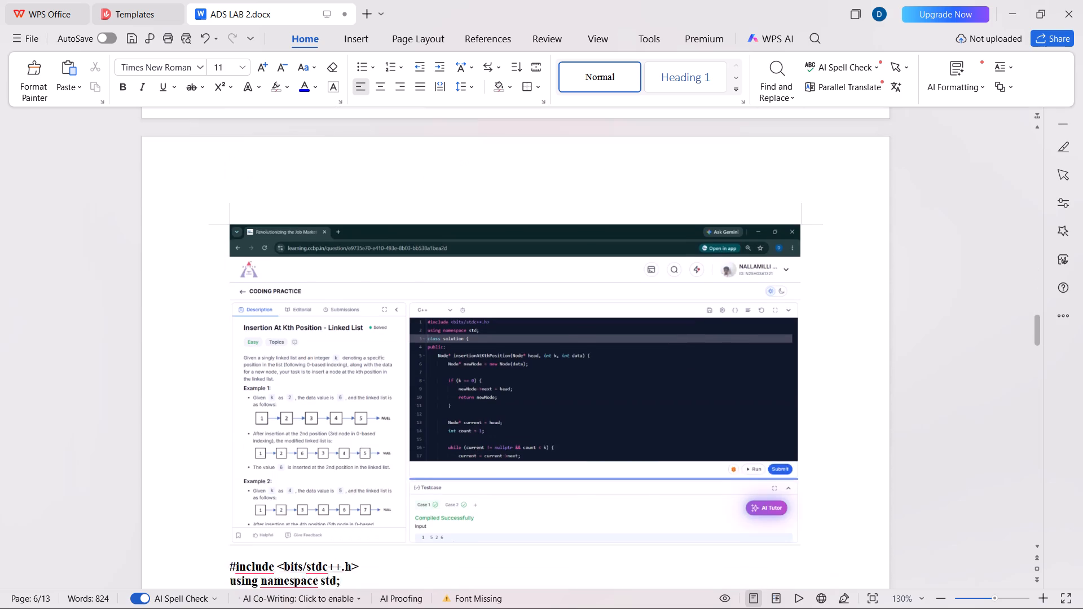
pyautogui.scroll(-5, 424, 394)
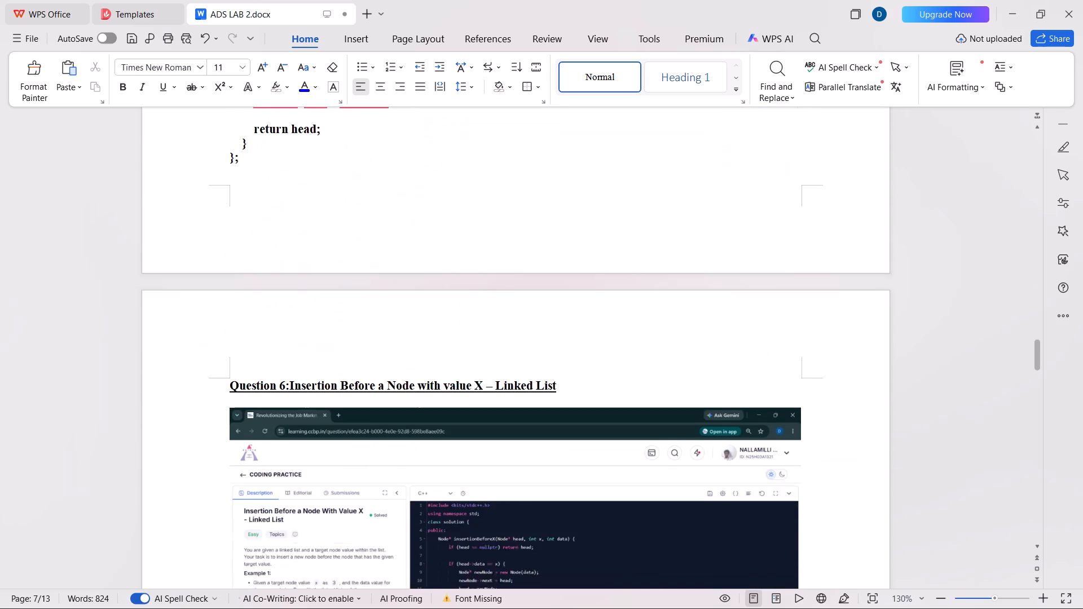
pyautogui.scroll(-6, 424, 394)
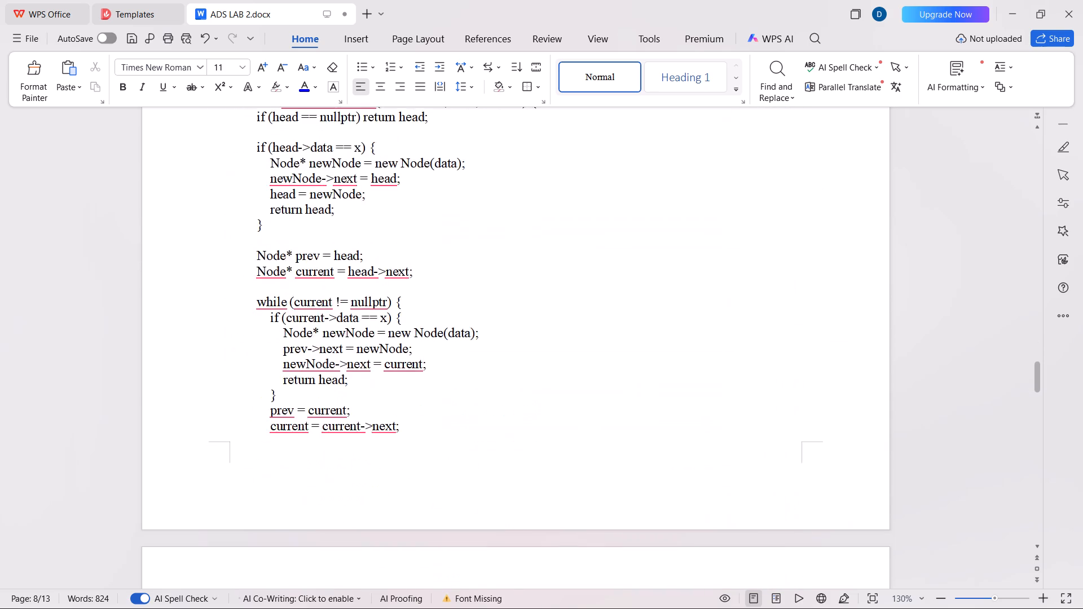
pyautogui.scroll(-4, 424, 394)
# Recheck the Question 8, 9 and 10 sections, comparing their headings, screenshots and code through the last page.
pyautogui.scroll(1, 424, 394)
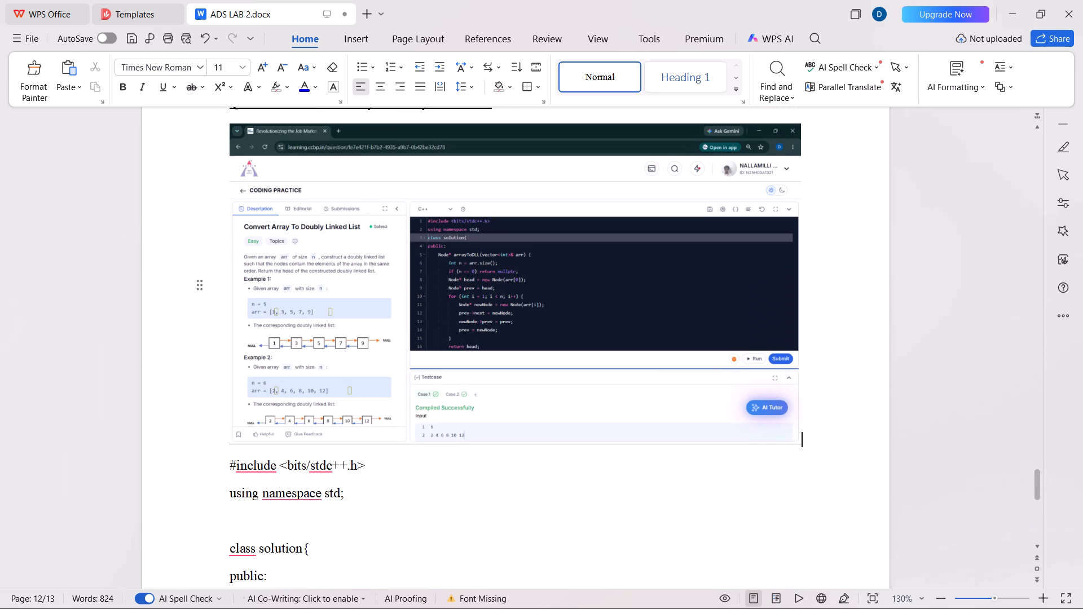
pyautogui.scroll(2, 424, 394)
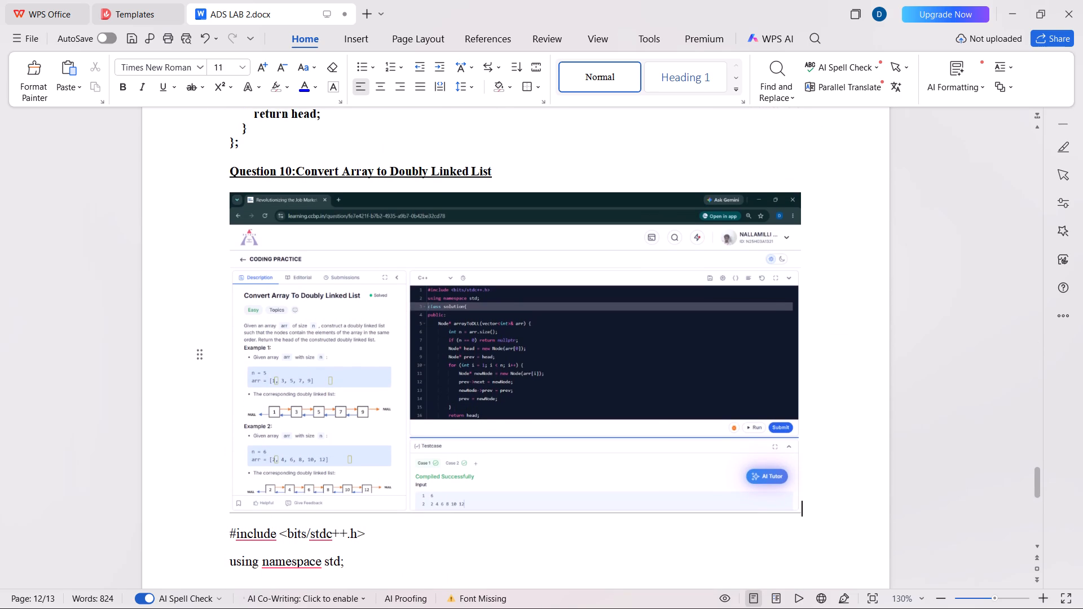
pyautogui.scroll(-10, 424, 394)
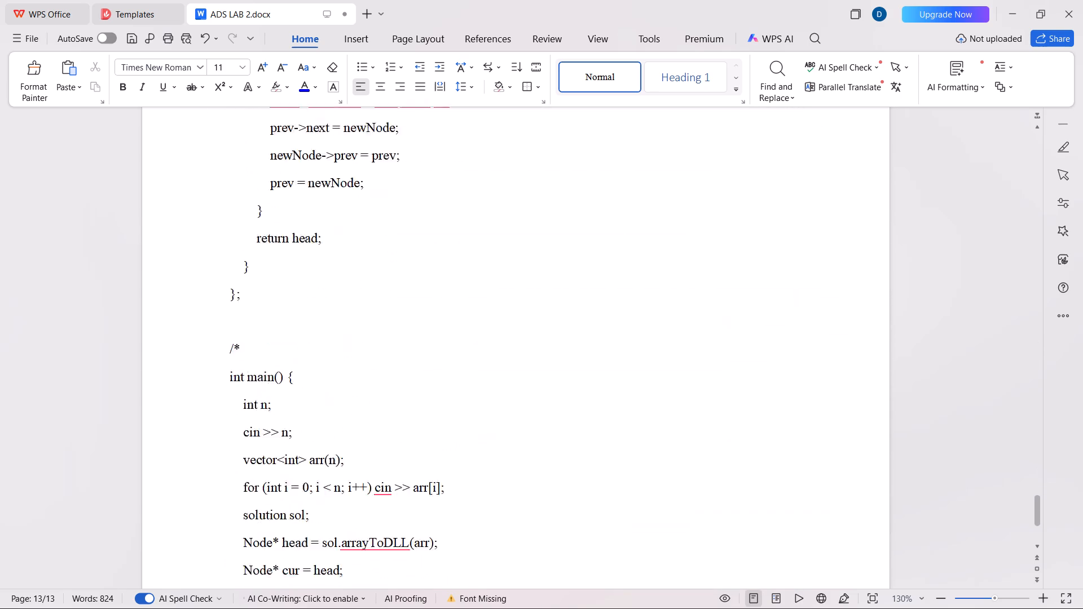
pyautogui.scroll(10, 424, 394)
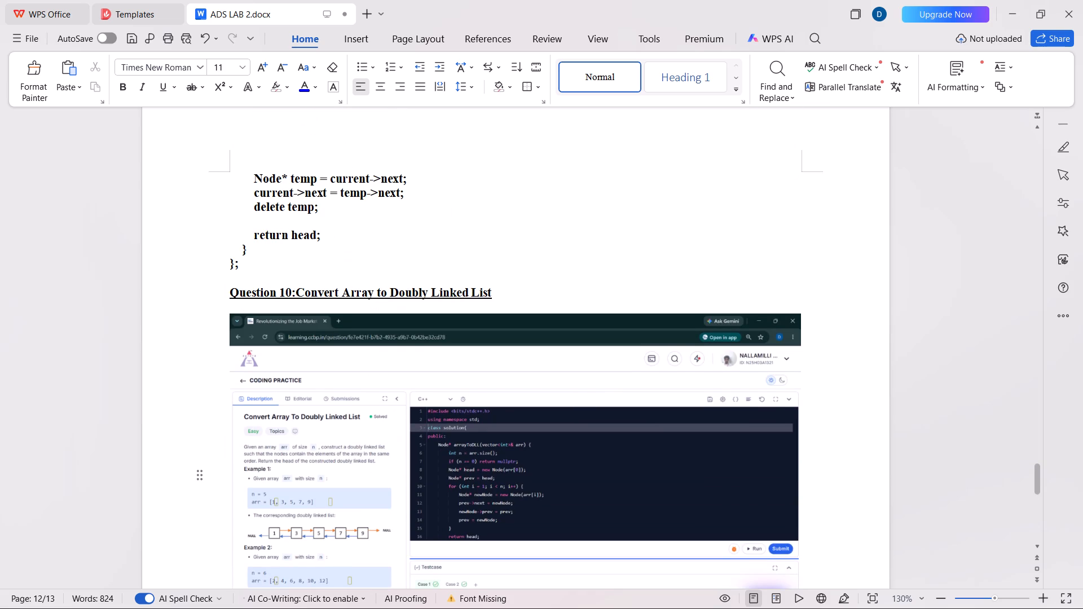
pyautogui.scroll(-8, 527, 490)
pyautogui.scroll(5, 527, 490)
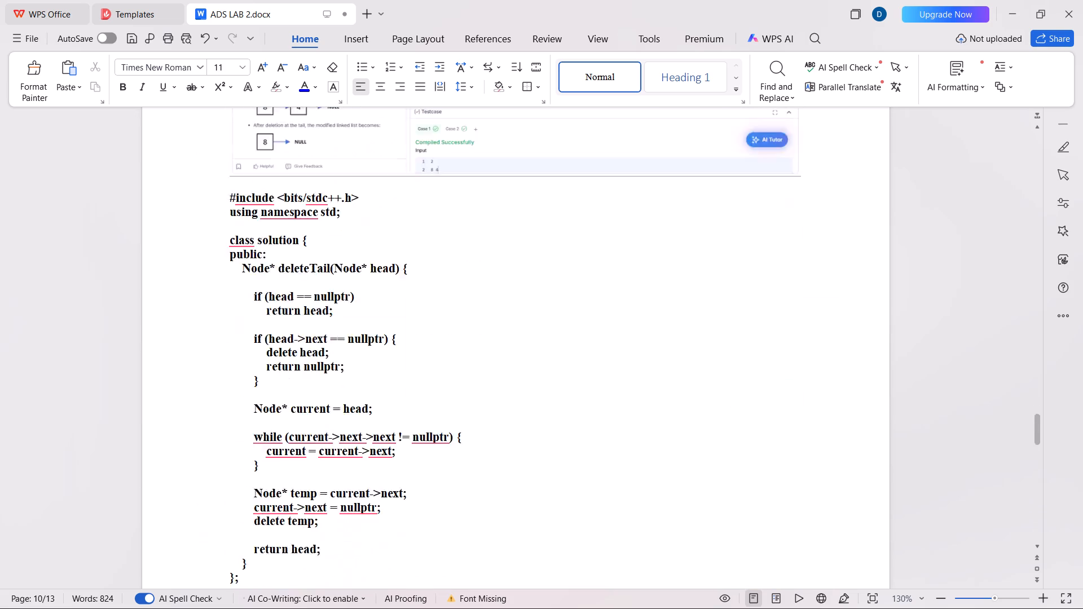
pyautogui.scroll(-4, 527, 490)
pyautogui.scroll(8, 527, 490)
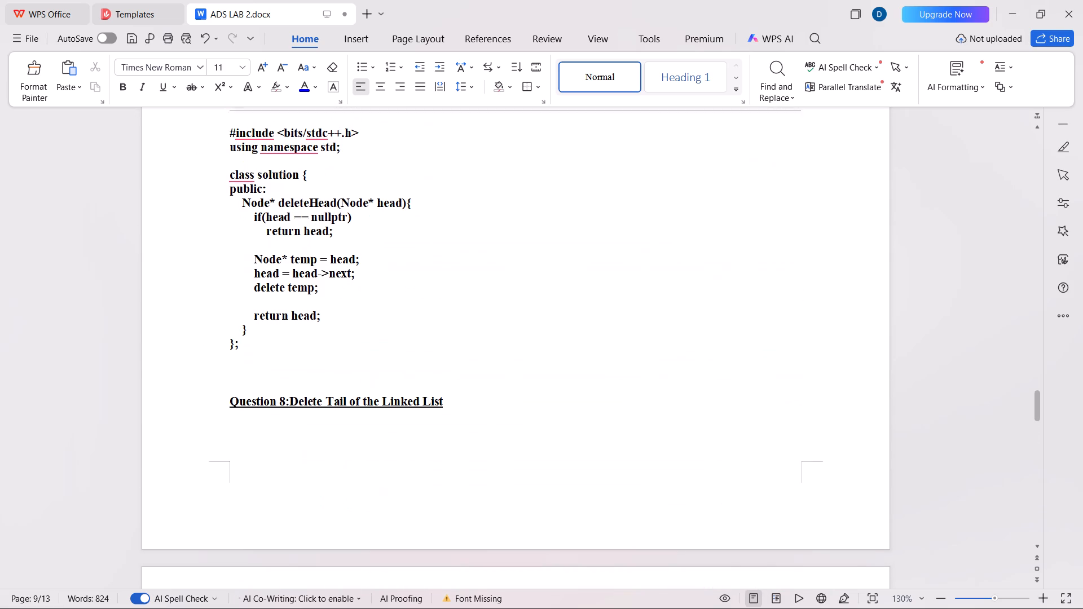
pyautogui.scroll(-14, 526, 562)
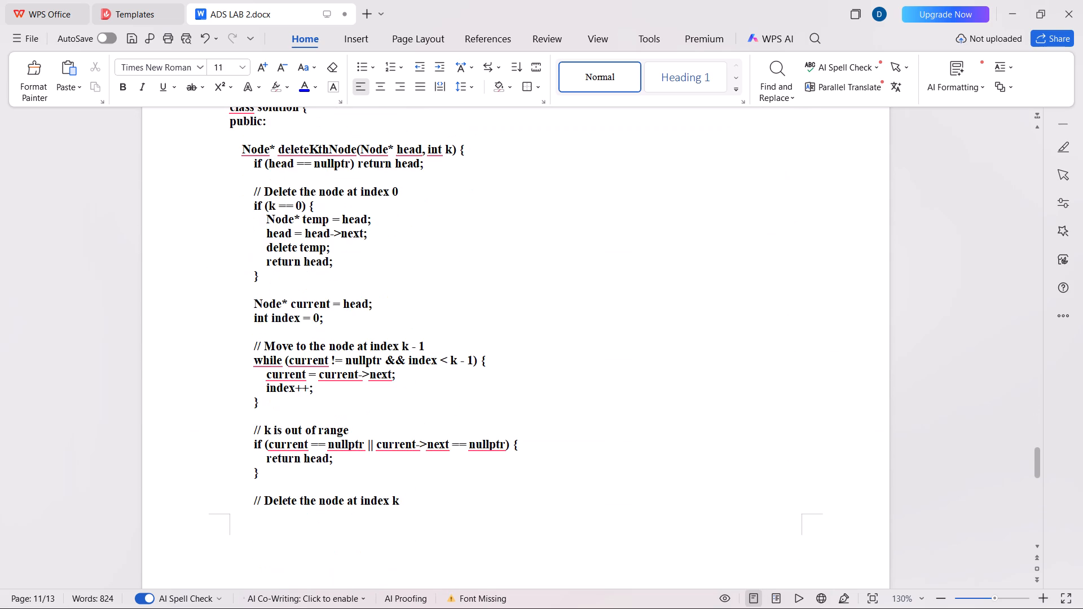
pyautogui.scroll(1, 448, 400)
pyautogui.scroll(-19, 448, 400)
pyautogui.scroll(5, 448, 400)
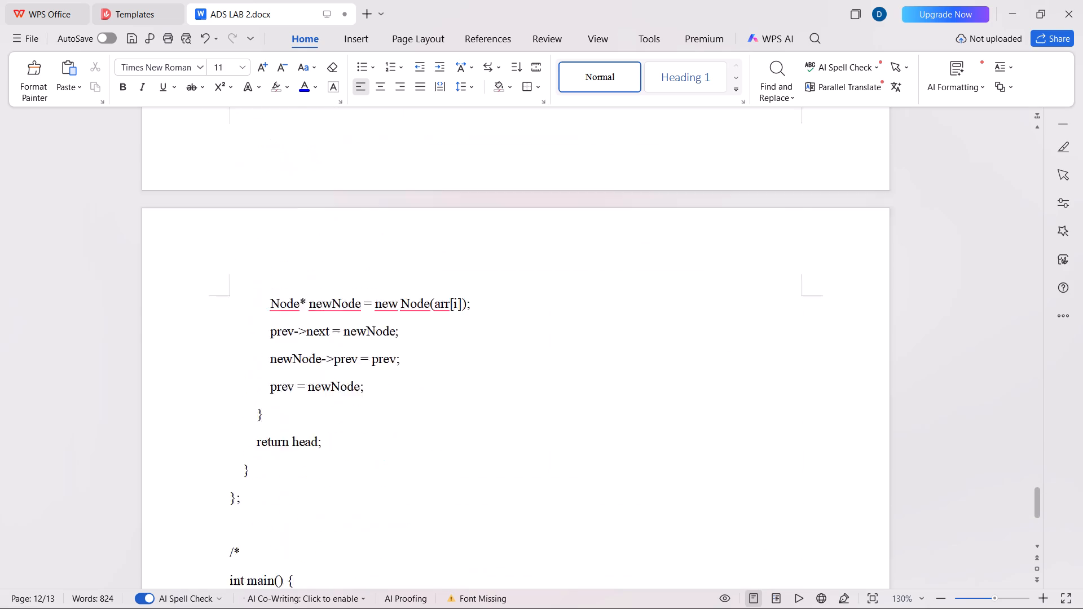
pyautogui.scroll(6, 448, 400)
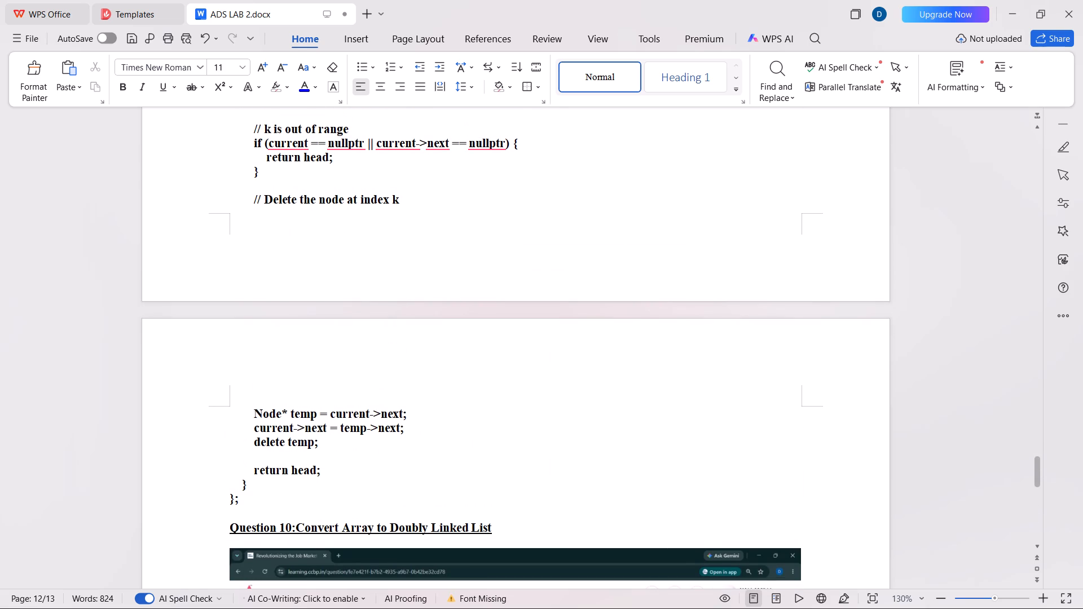
# Copy the heading "Question 10:Convert Array to Doubly Linked List".
pyautogui.moveTo(493, 527); pyautogui.dragTo(214, 534)
pyautogui.hotkey('ctrl', 'c')
# Delete the closing comment mark */ at the end of the Question 10 code on the last page.
pyautogui.scroll(-12, 214, 534)
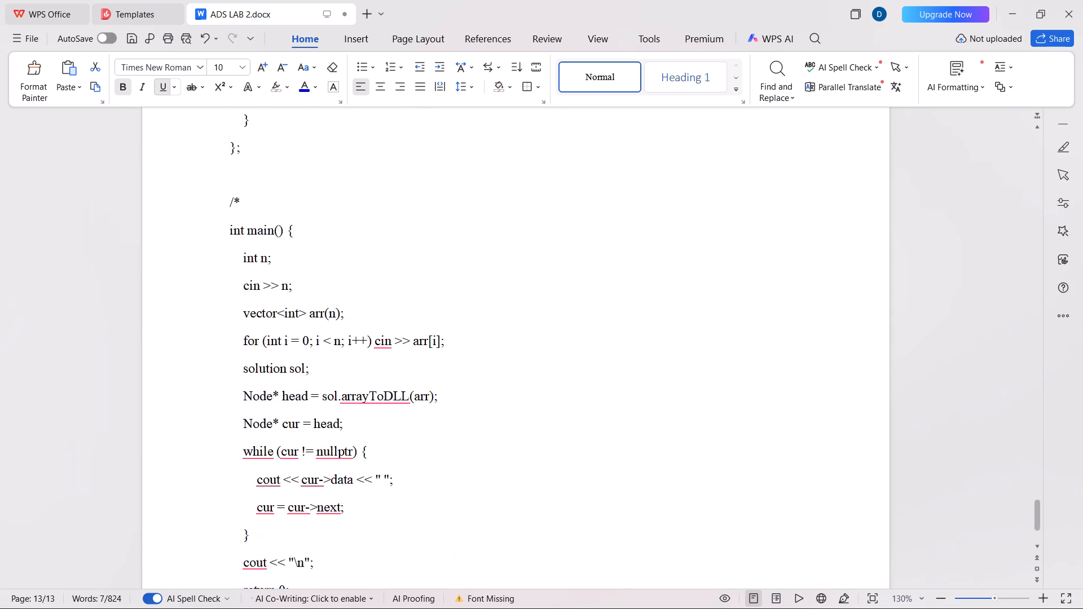
pyautogui.click(246, 398)
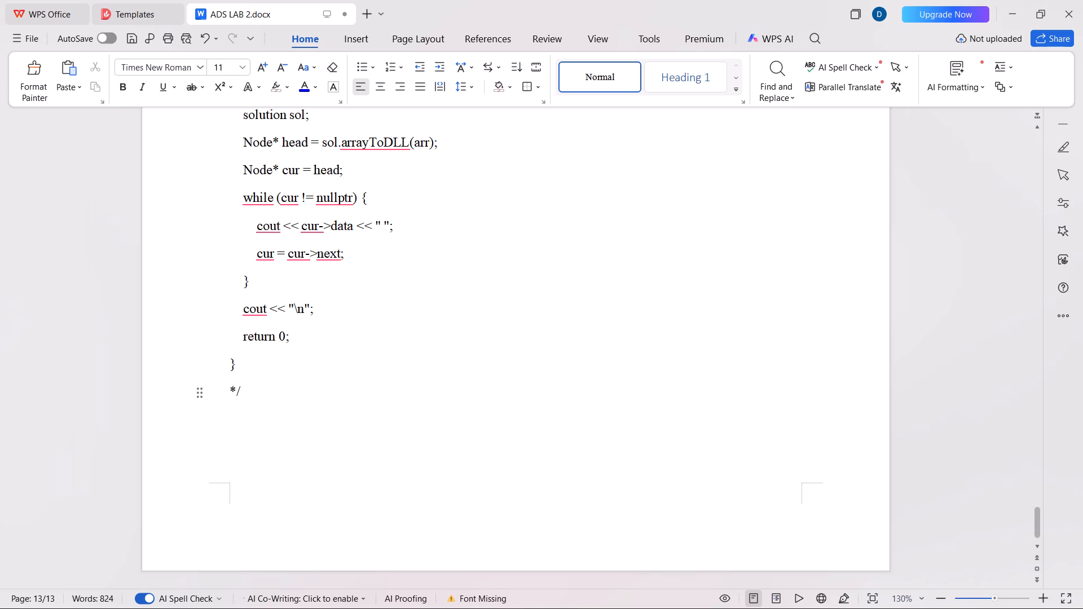
pyautogui.press('BackSpace')
pyautogui.press('BackSpace')
pyautogui.scroll(2, 246, 398)
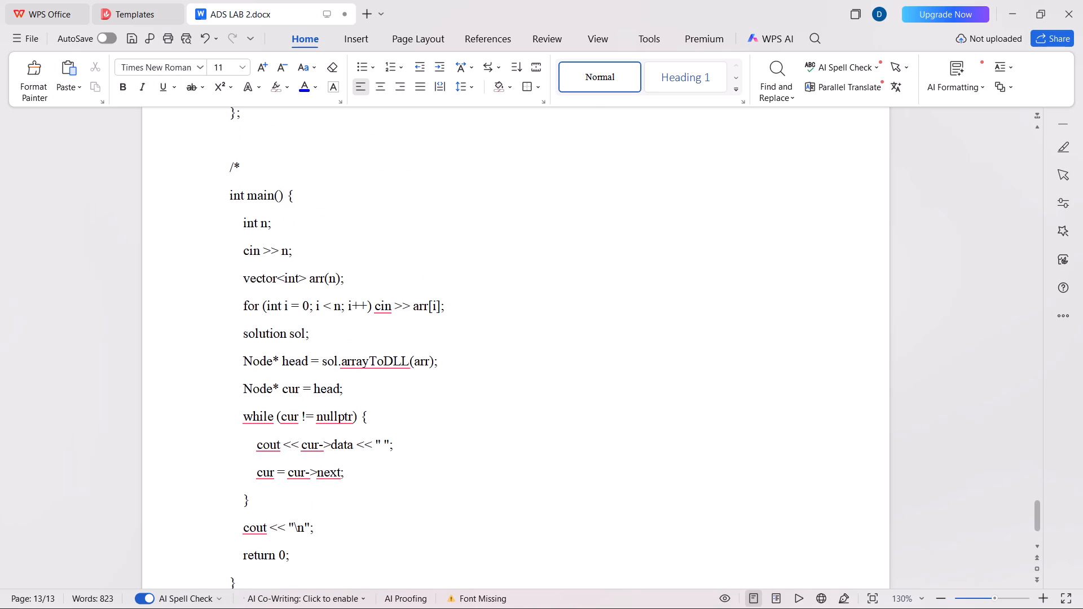
# Recheck the Question 10 code from its start on page 12 through its end on the last page.
pyautogui.scroll(1, 246, 398)
pyautogui.scroll(-1, 246, 398)
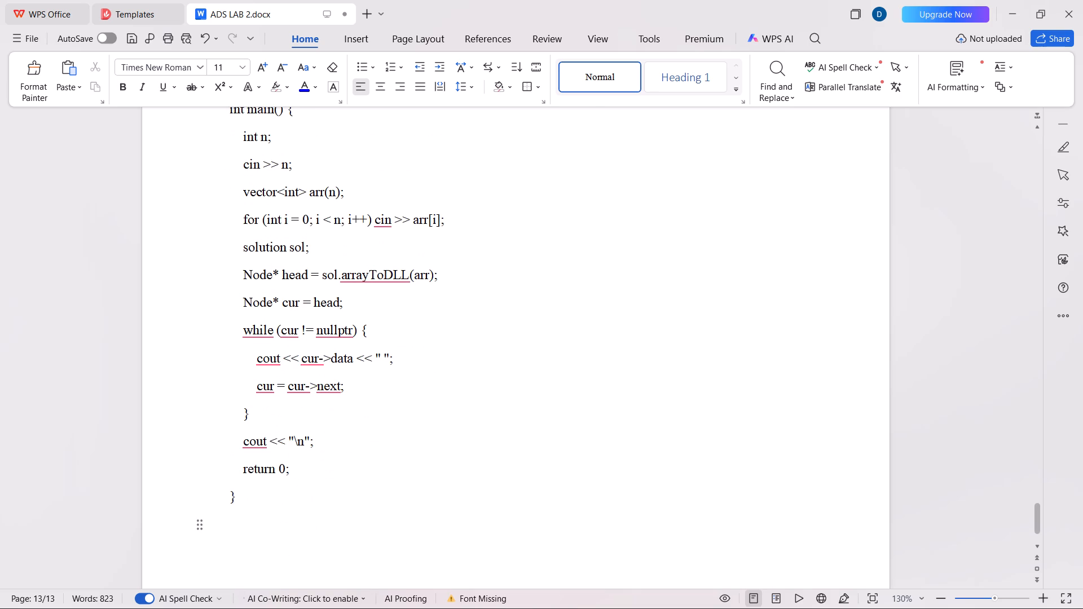
pyautogui.scroll(8, 246, 398)
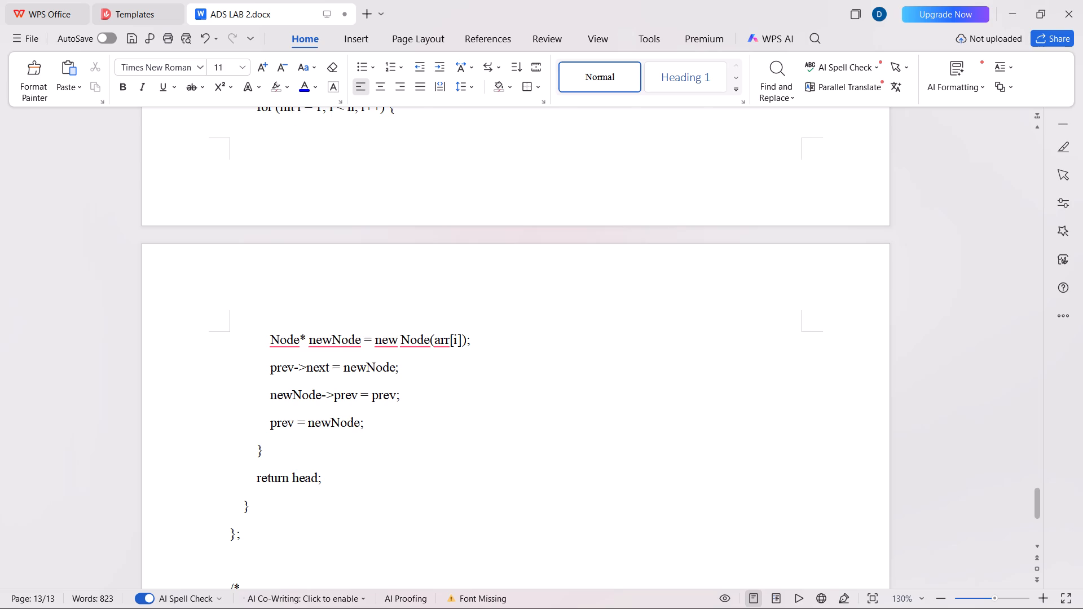
pyautogui.scroll(2, 246, 398)
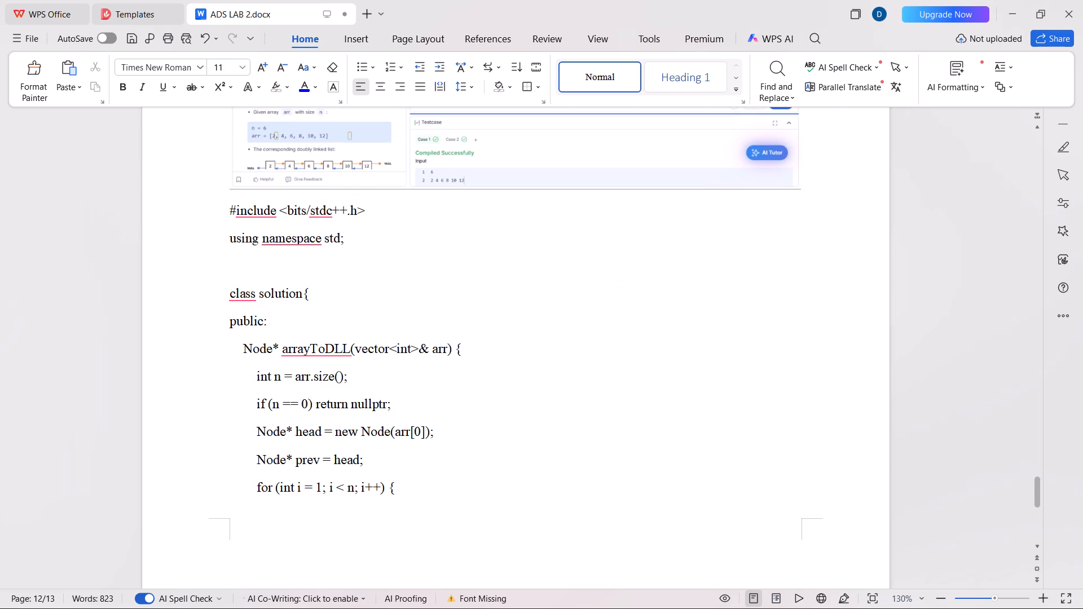
pyautogui.scroll(-5, 246, 398)
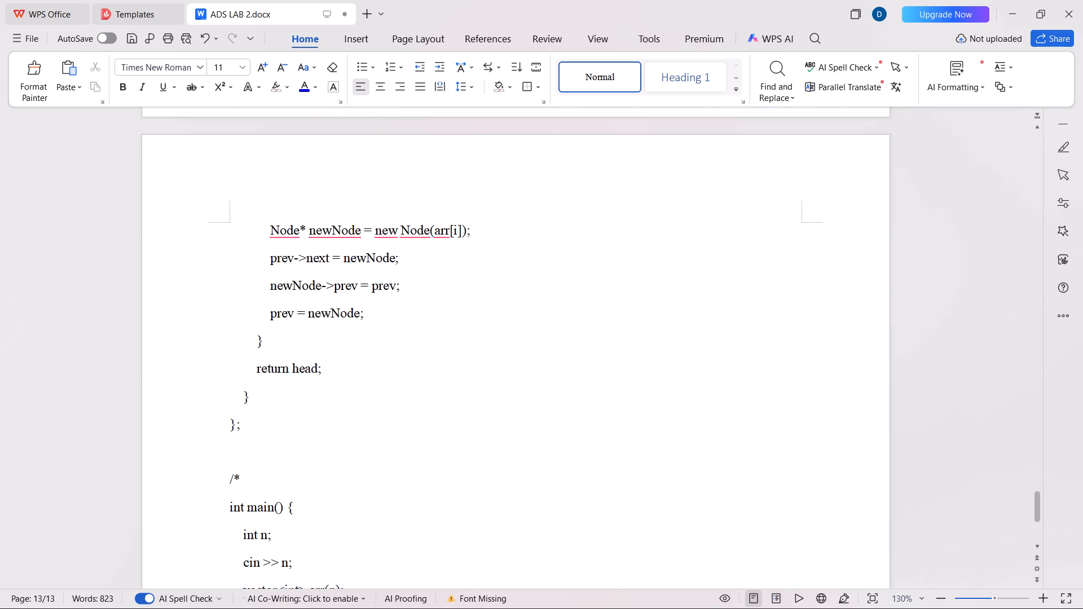
pyautogui.scroll(-4, 339, 514)
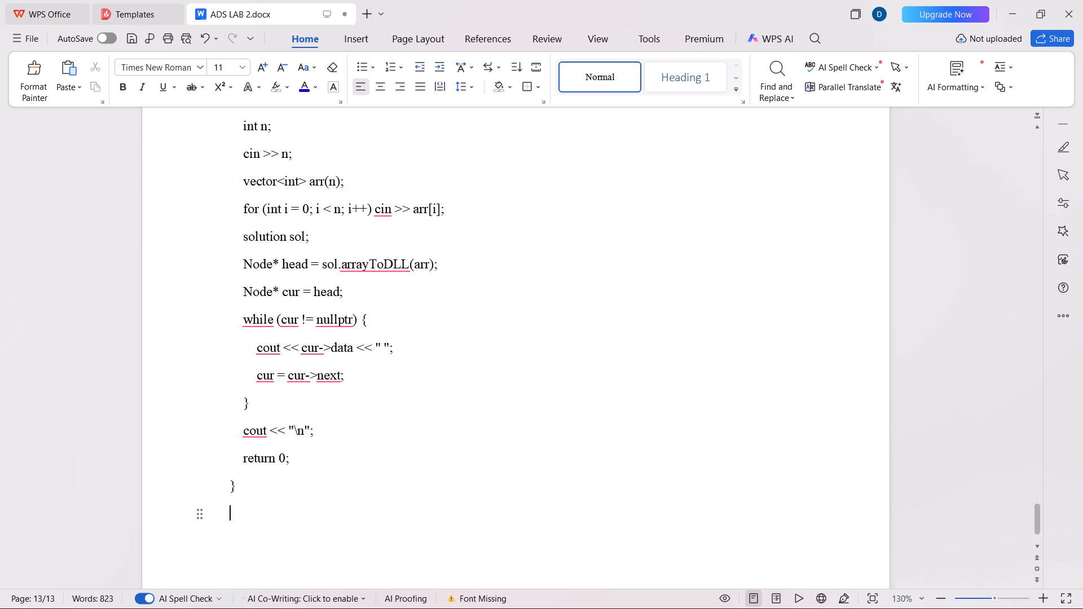
pyautogui.scroll(-2, 355, 533)
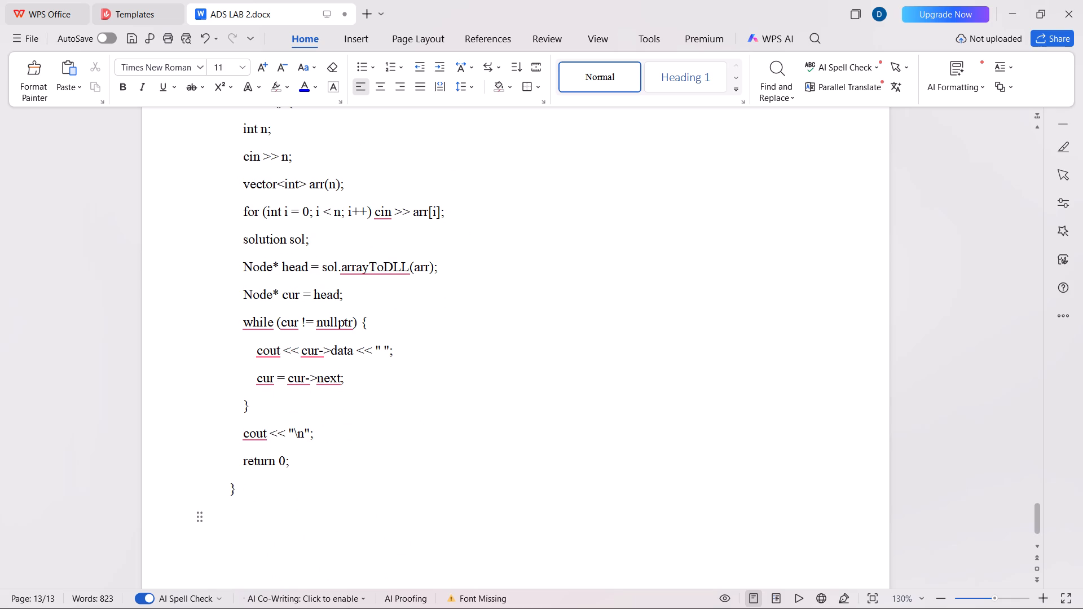
# Paste the copied heading below the Question 10 code and change its question number to 11.
pyautogui.hotkey('ctrl', 'v')
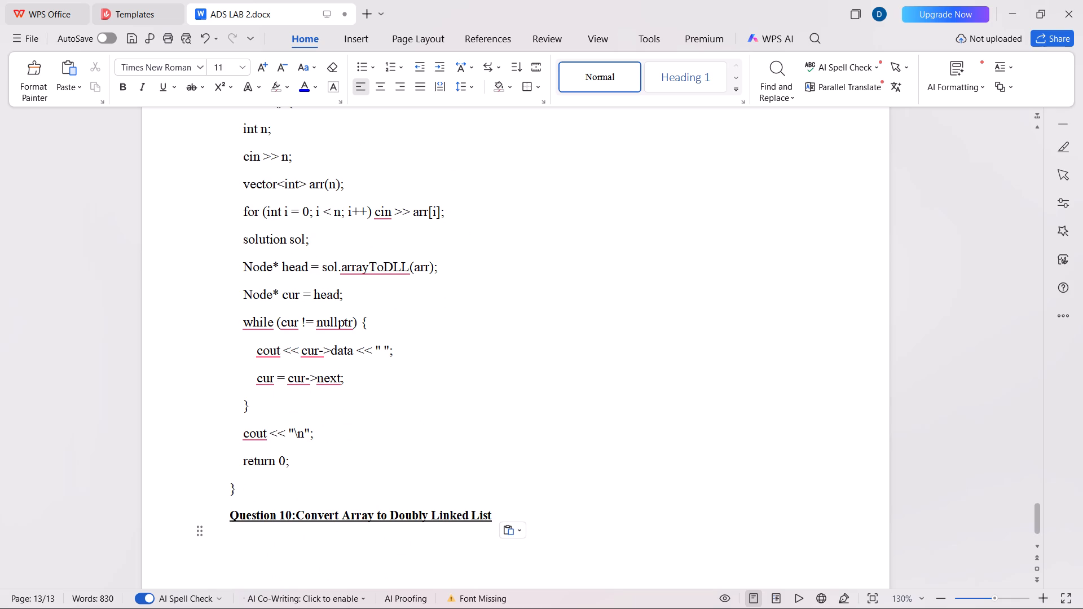
pyautogui.click(290, 514)
pyautogui.press('BackSpace')
pyautogui.press('BackSpace')
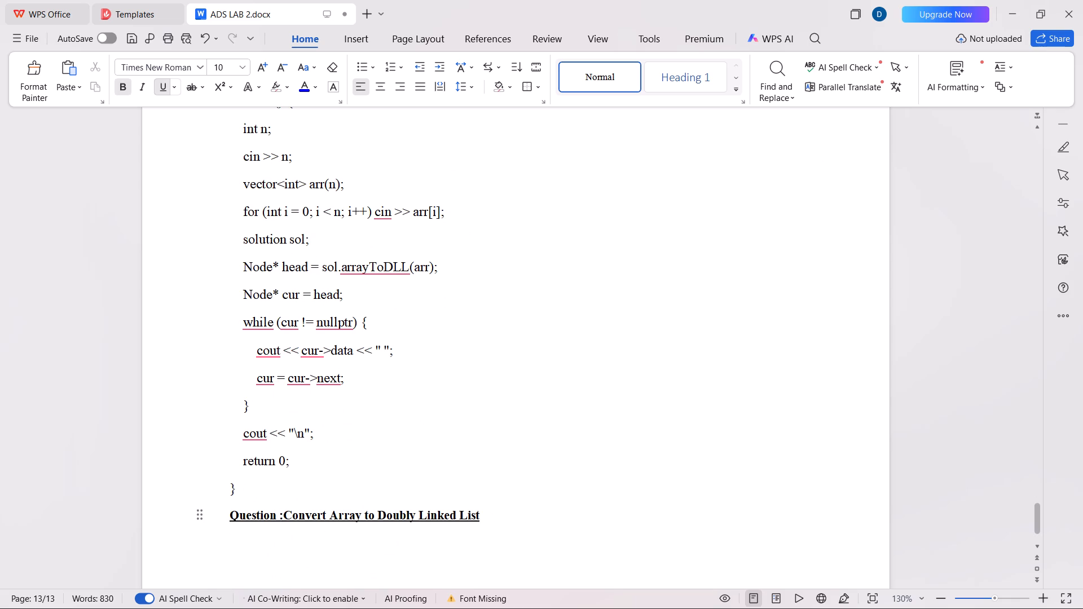
pyautogui.write('11')
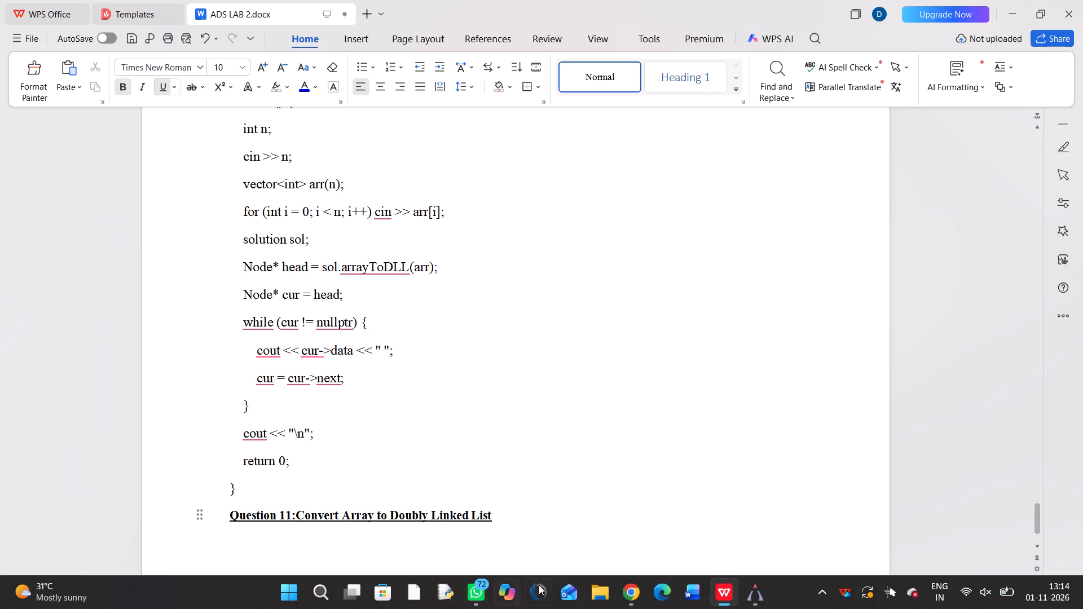
# Switch to Chrome and open the coding practice problem "Convert Doubly Linked List to Array".
pyautogui.click(620, 535)
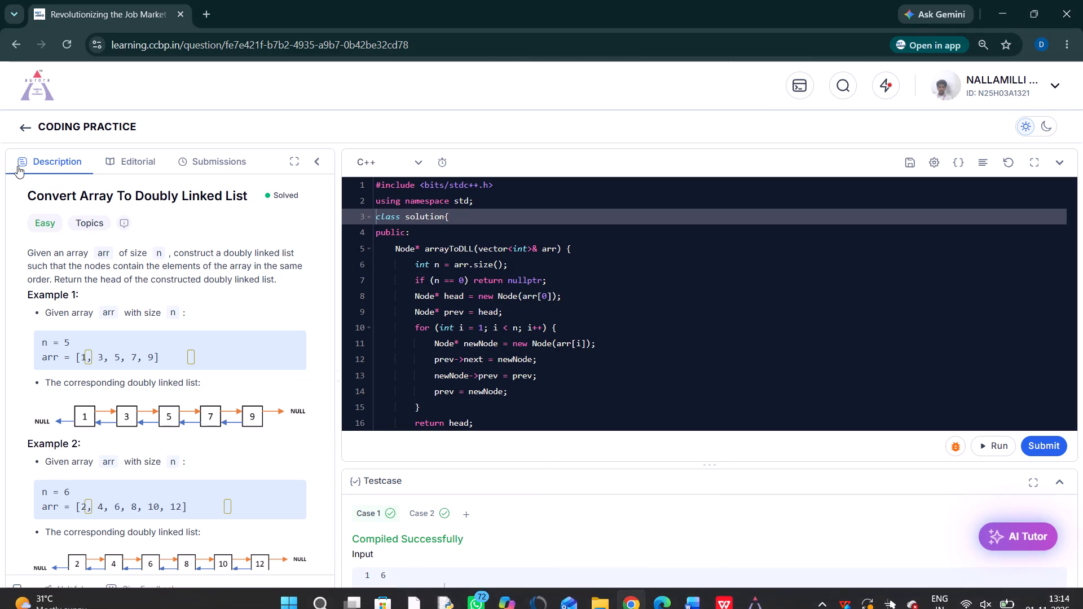
pyautogui.click(23, 122)
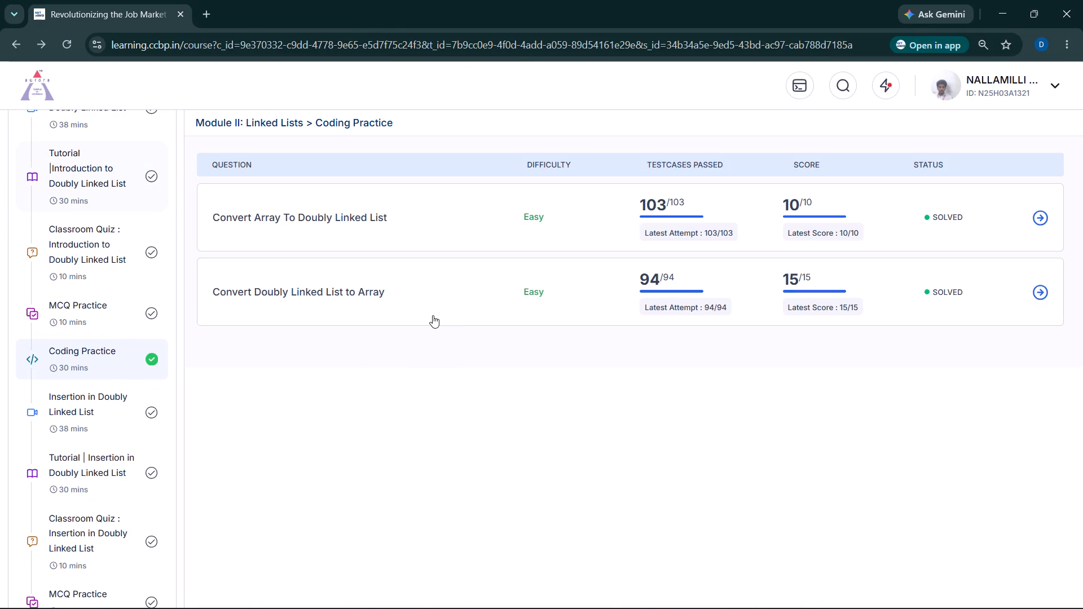
pyautogui.click(406, 299)
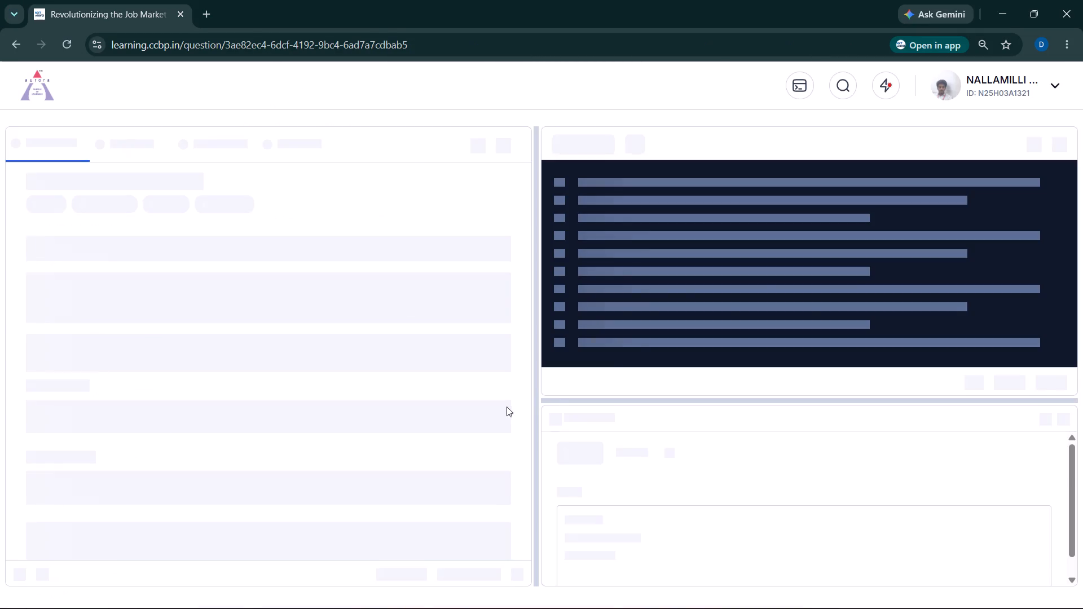
# Delete the commented-out code block that follows the solution class in the C++ editor.
pyautogui.scroll(-5, 533, 345)
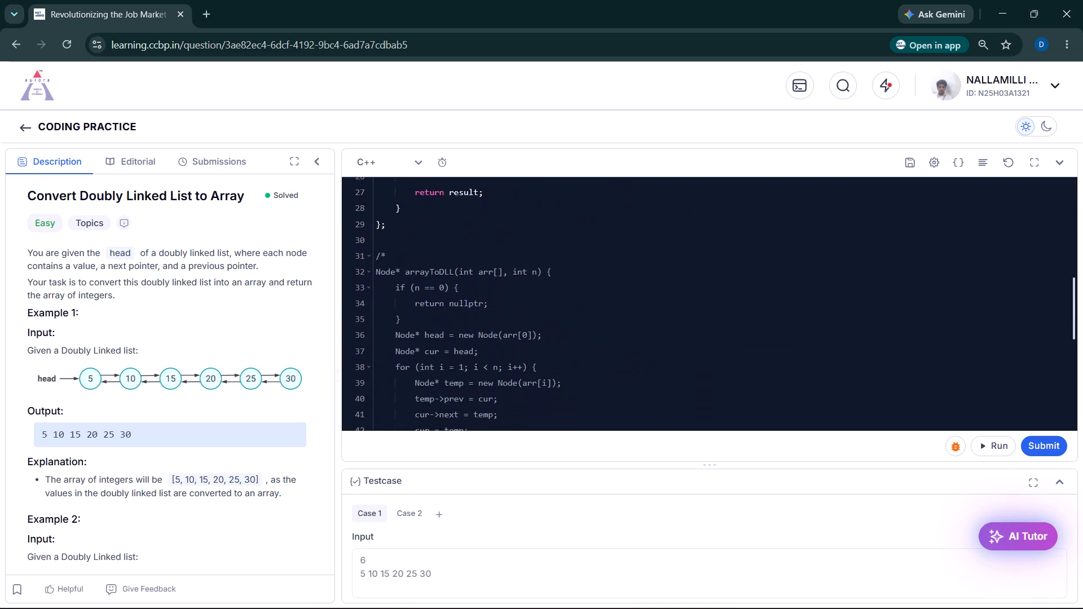
pyautogui.scroll(-5, 533, 345)
pyautogui.moveTo(402, 430); pyautogui.dragTo(357, 407)
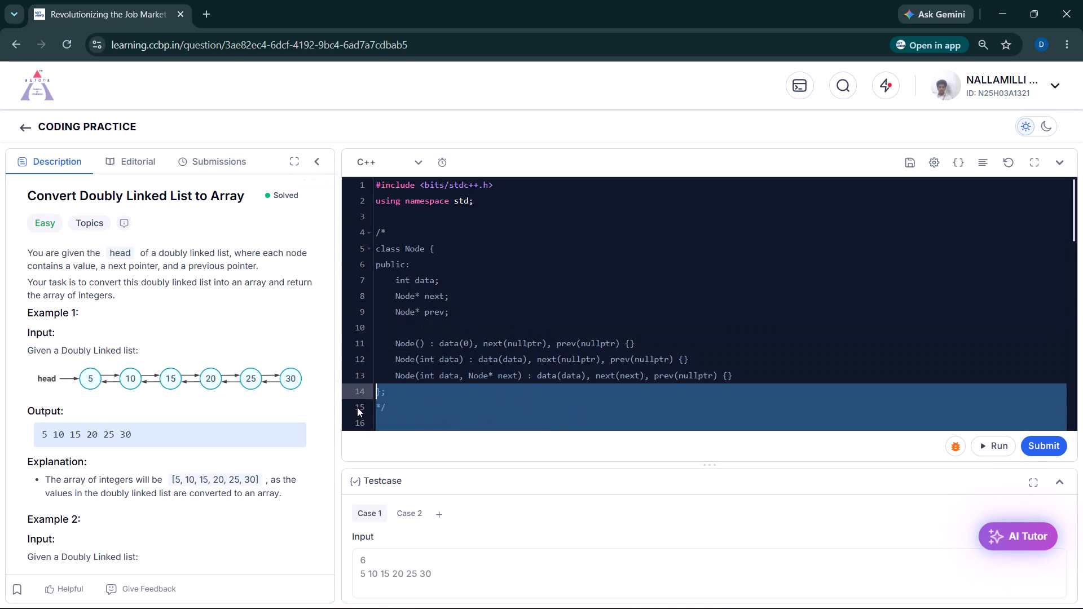
pyautogui.moveTo(357, 407); pyautogui.dragTo(385, 346)
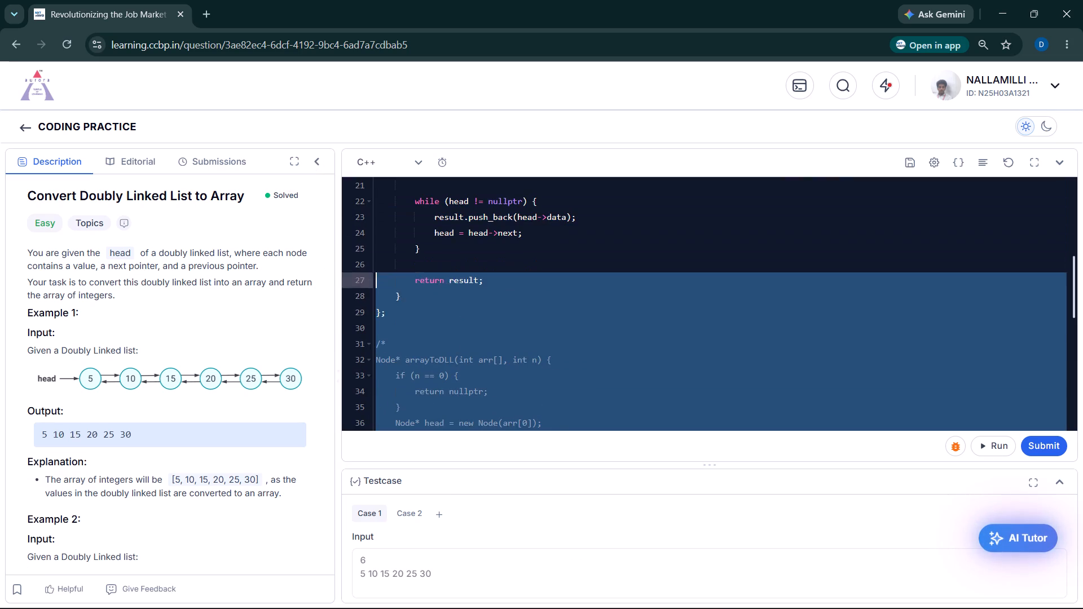
pyautogui.moveTo(385, 346); pyautogui.dragTo(373, 344)
pyautogui.press('BackSpace')
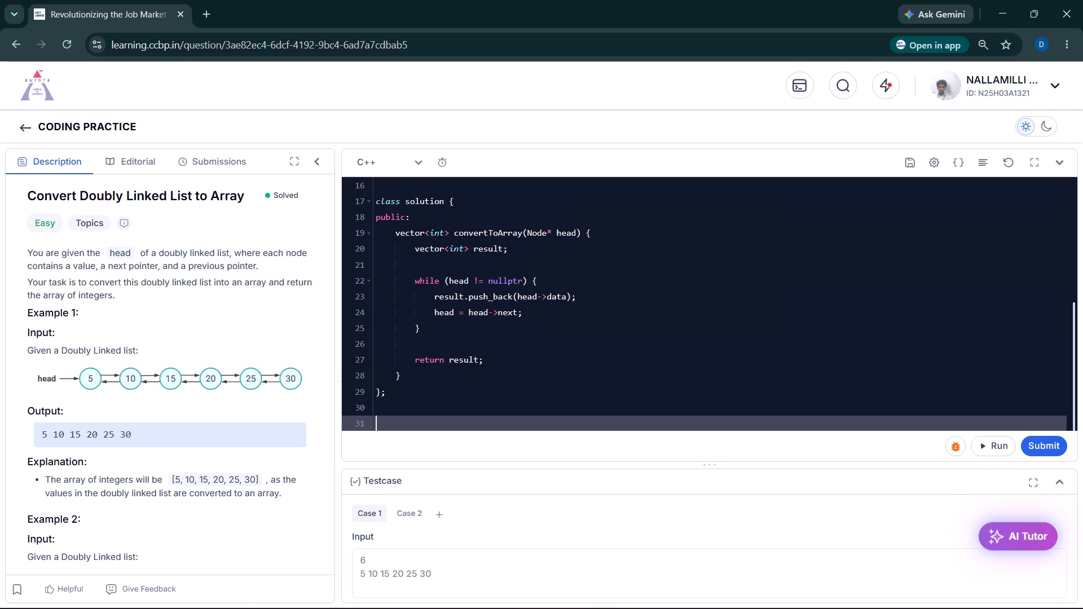
# Delete the commented-out Node class and the blank lines between using namespace std and class solution.
pyautogui.scroll(6, 456, 317)
pyautogui.moveTo(400, 419); pyautogui.dragTo(394, 416)
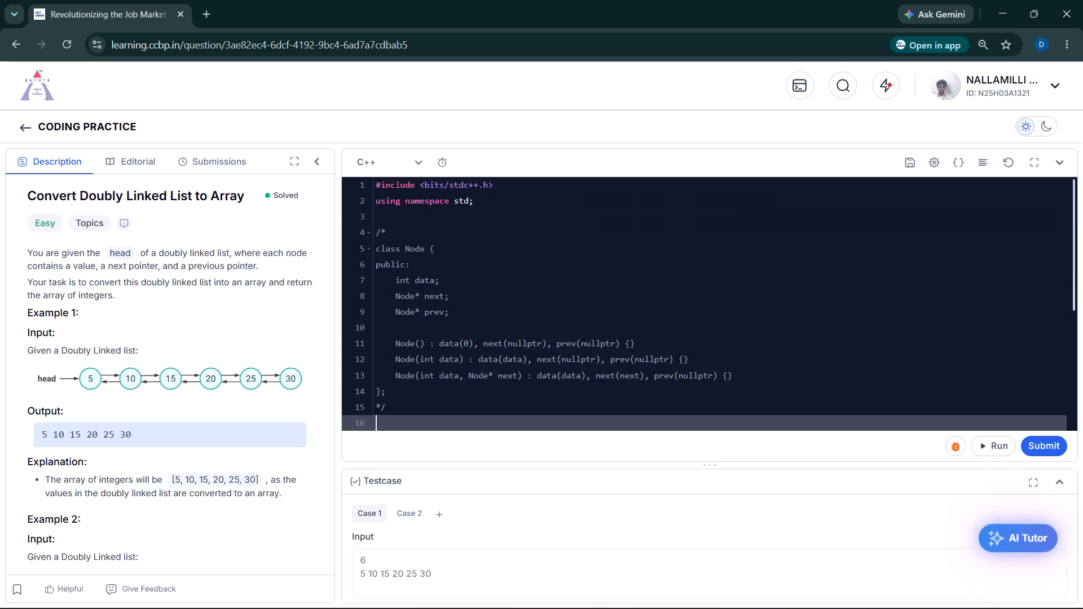
pyautogui.moveTo(394, 416); pyautogui.dragTo(345, 223)
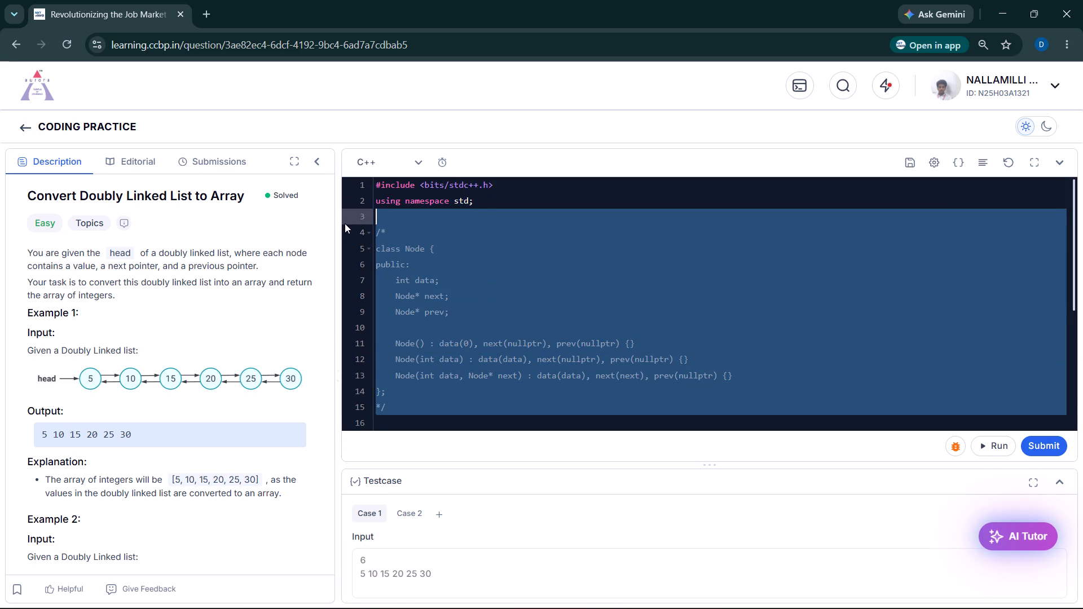
pyautogui.press('BackSpace')
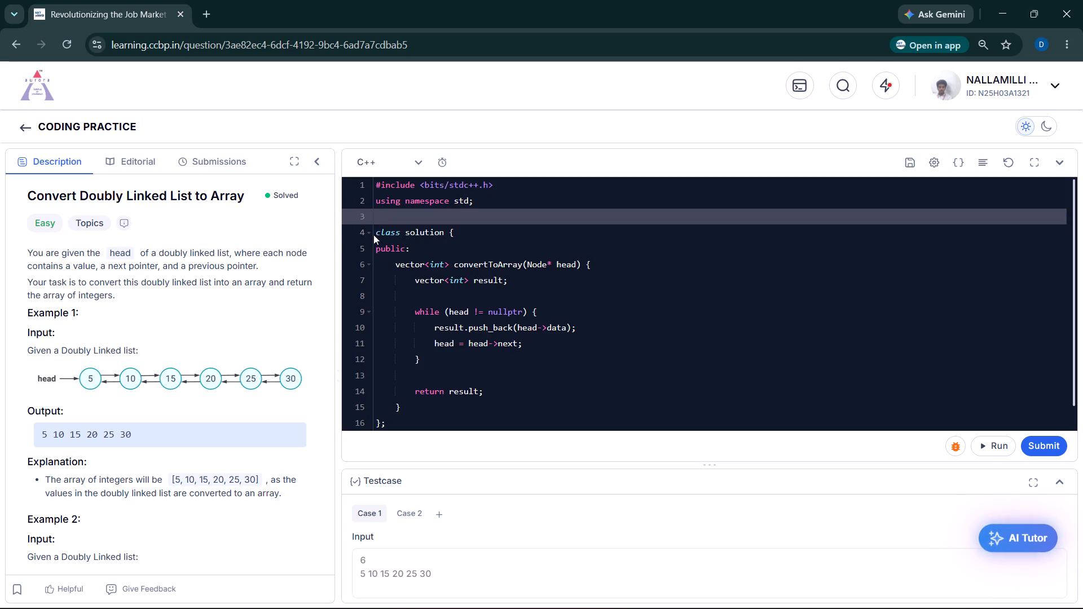
pyautogui.click(378, 232)
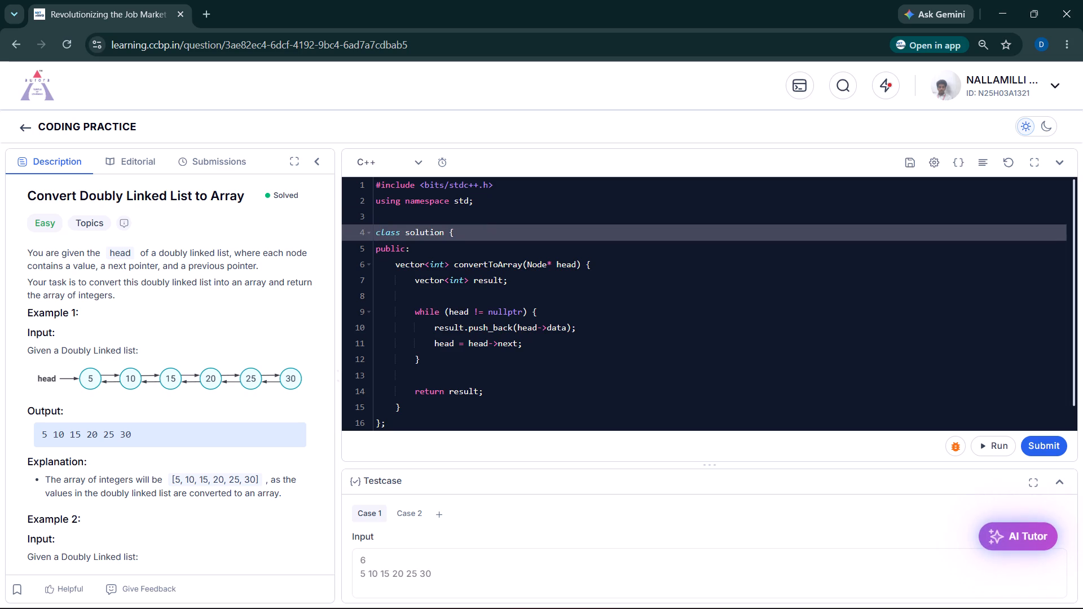
pyautogui.press('Left')
pyautogui.press('BackSpace')
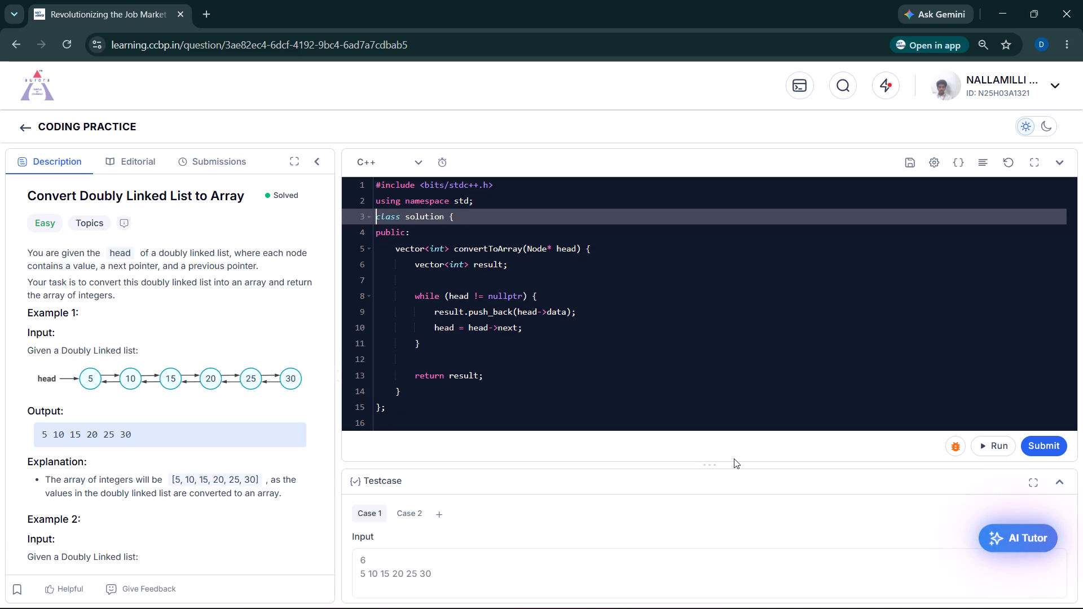
# Run the solution and resize the test case area to show the whole class together with the Case 1 input.
pyautogui.click(977, 448)
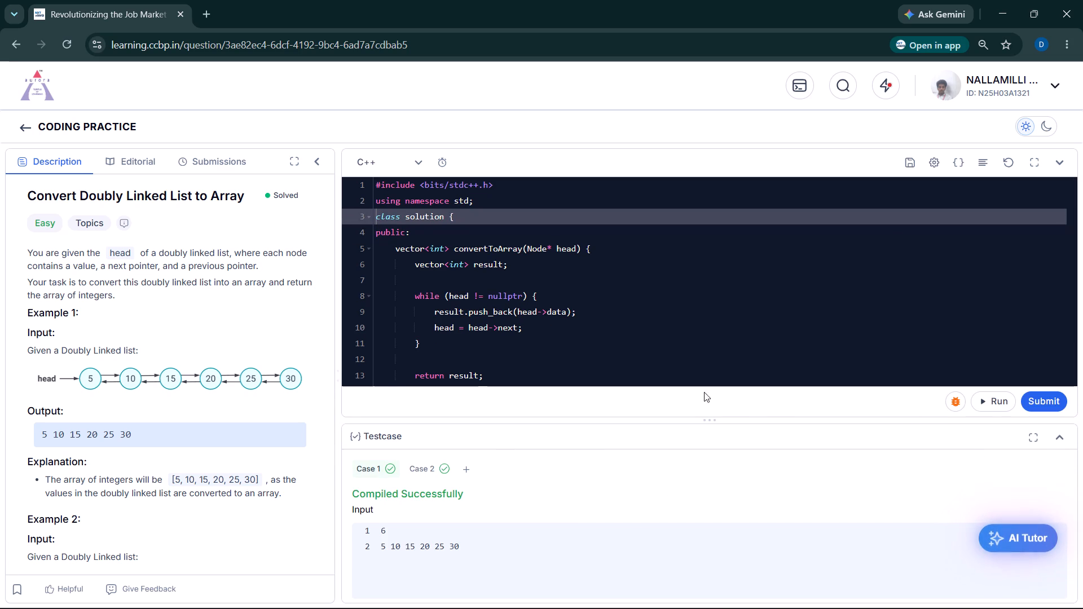
pyautogui.moveTo(712, 419); pyautogui.dragTo(704, 487)
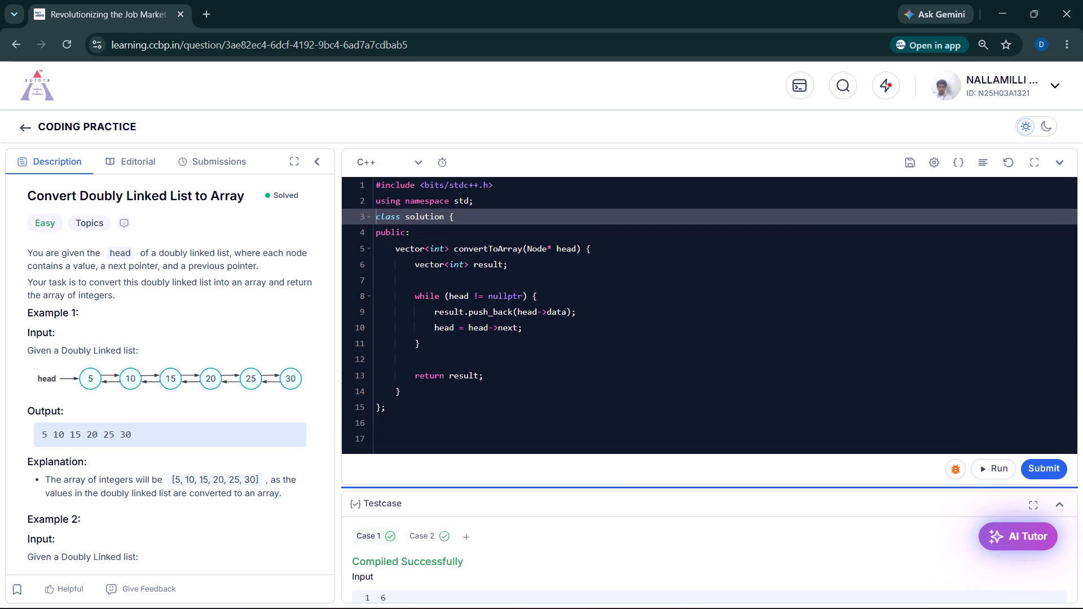
pyautogui.moveTo(704, 487); pyautogui.dragTo(704, 449)
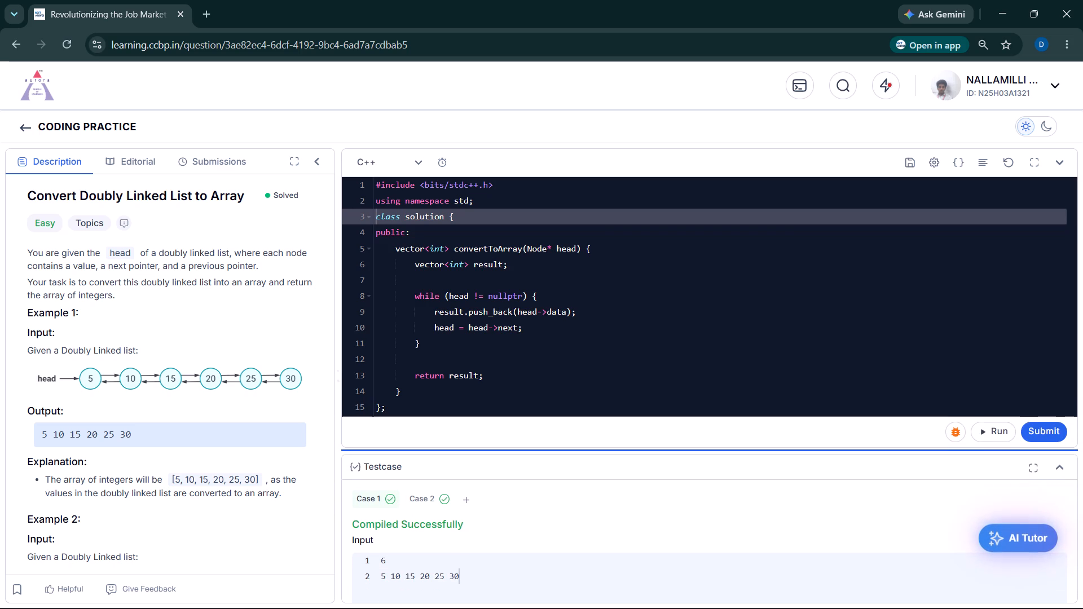
pyautogui.press('BackSpace')
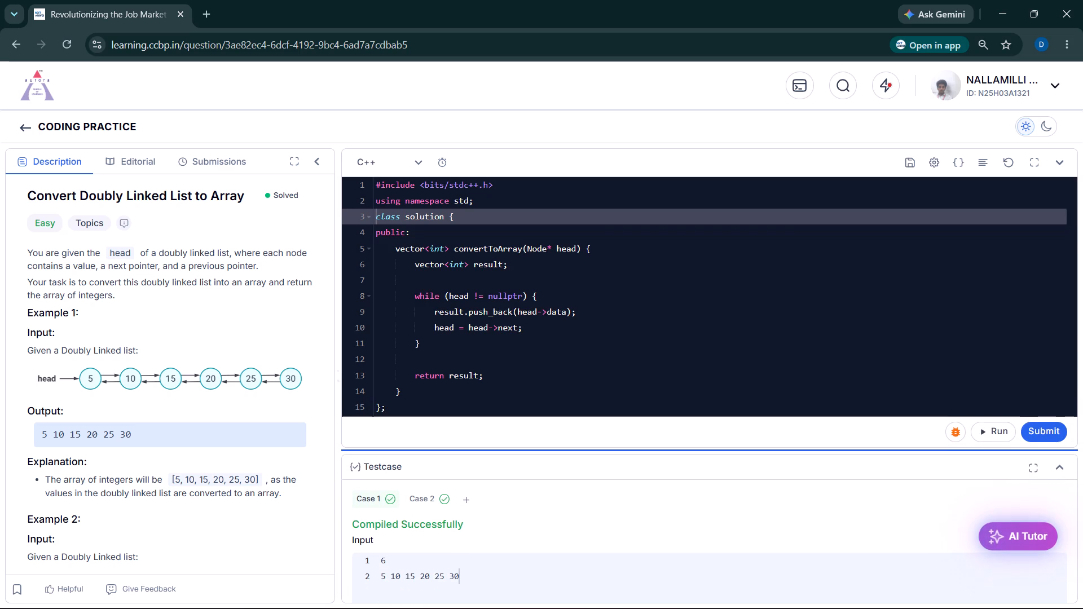
# Capture a full-screen screenshot of the tested solution and paste it into ADS LAB 2.docx below the Question 11 heading.
pyautogui.press('Print')
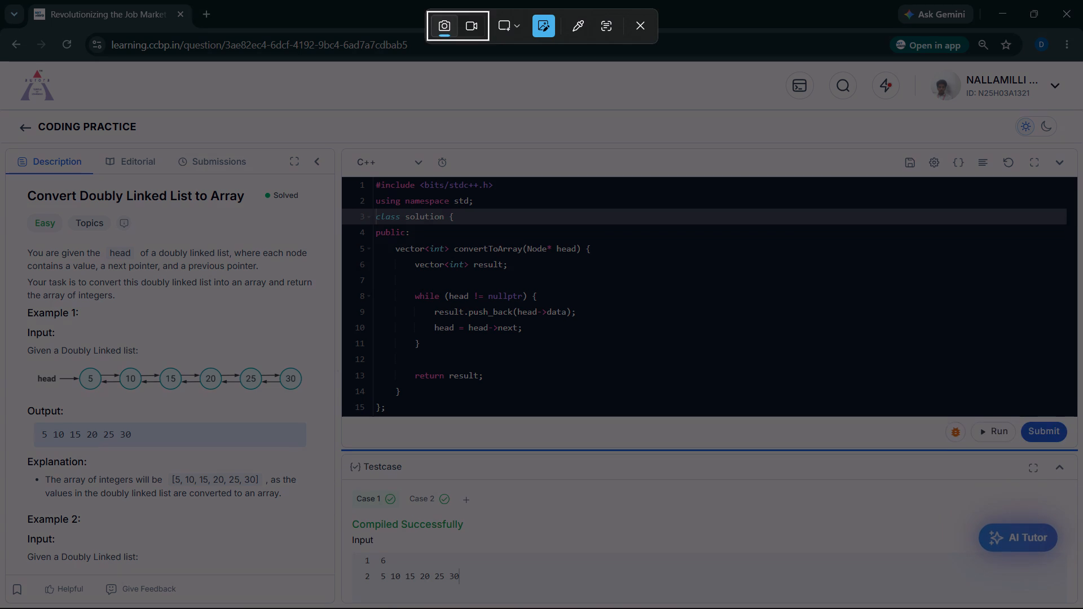
pyautogui.moveTo(0, 0); pyautogui.dragTo(1082, 608)
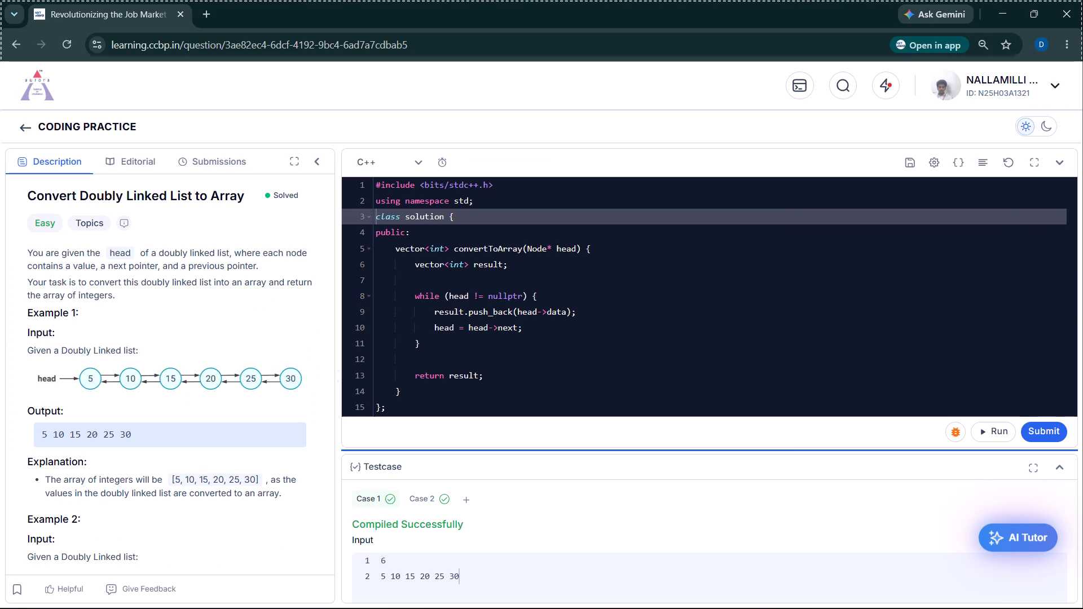
pyautogui.hotkey('ctrl', 'c')
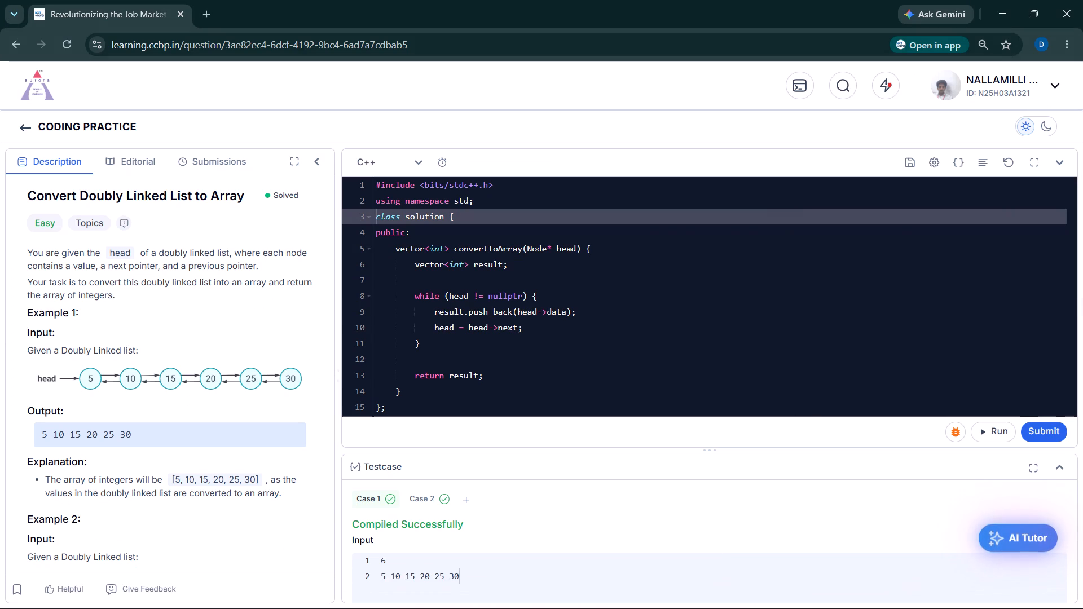
pyautogui.click(716, 535)
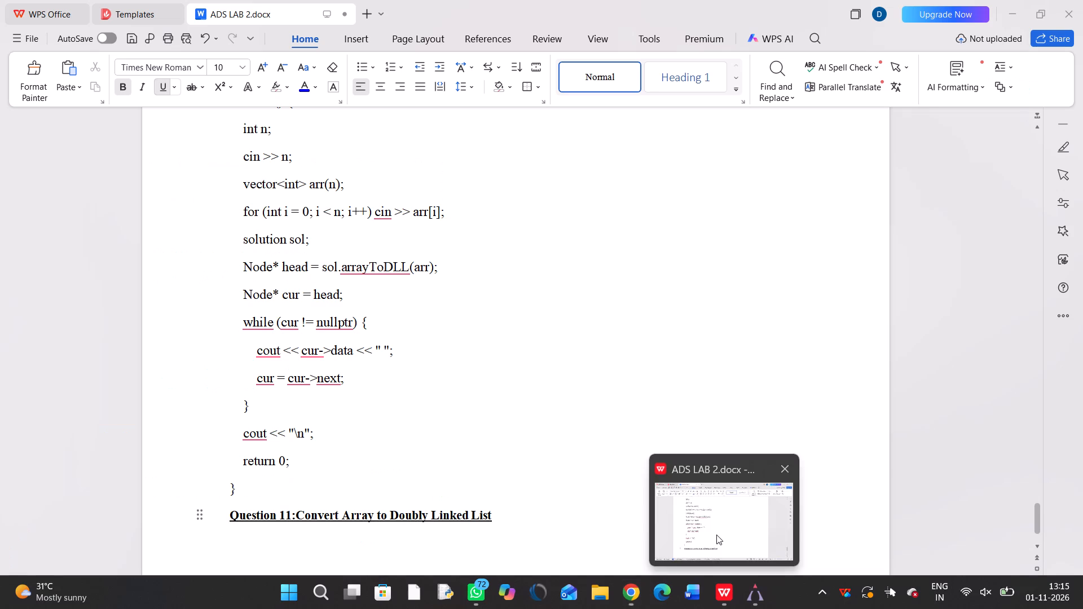
pyautogui.click(499, 518)
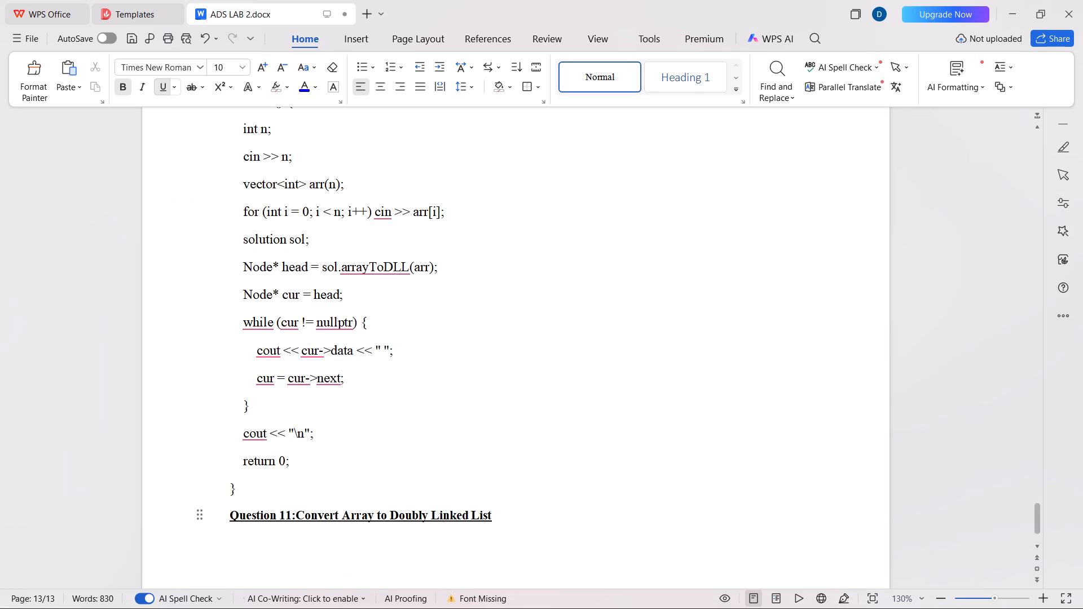
pyautogui.press('Return')
pyautogui.hotkey('ctrl', 'v')
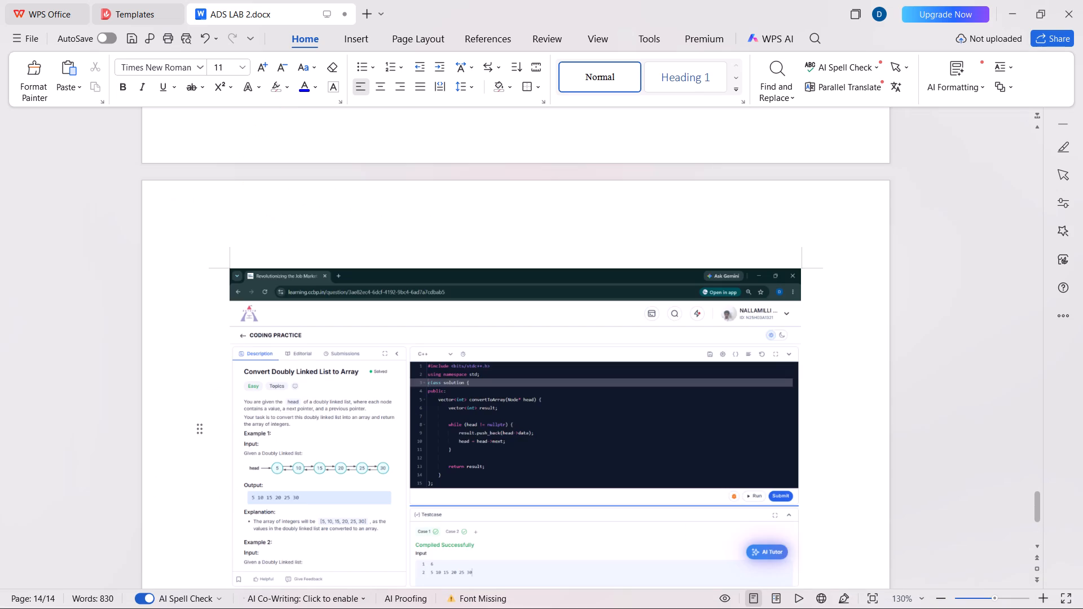
# Review the Question 10 section and the Question 11 heading and screenshot through the last page.
pyautogui.scroll(5, 473, 436)
pyautogui.scroll(-1, 473, 436)
pyautogui.scroll(3, 473, 436)
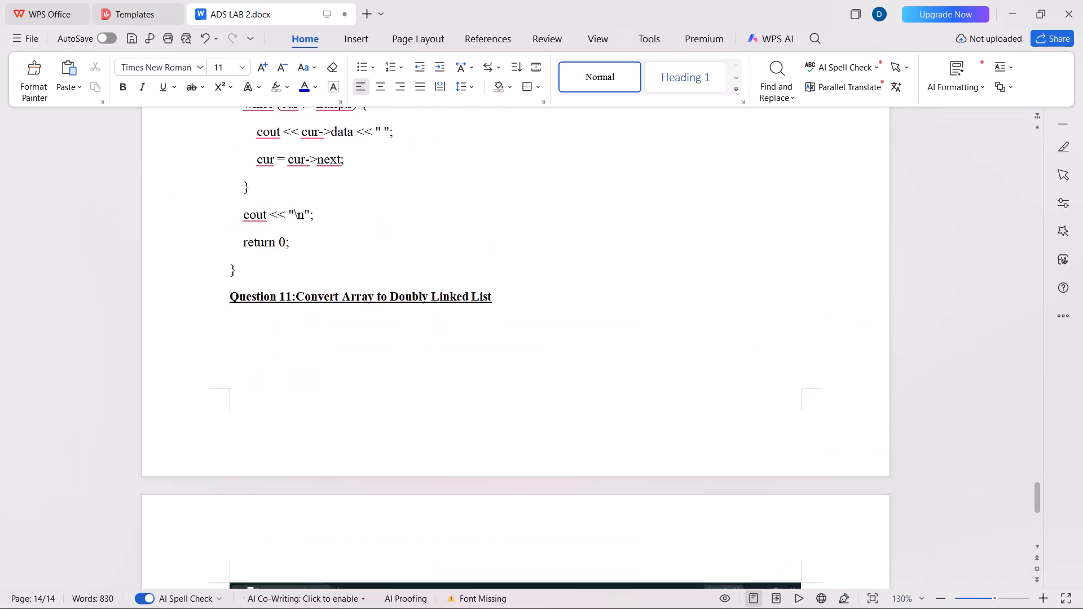
pyautogui.scroll(10, 473, 436)
pyautogui.scroll(-1, 473, 436)
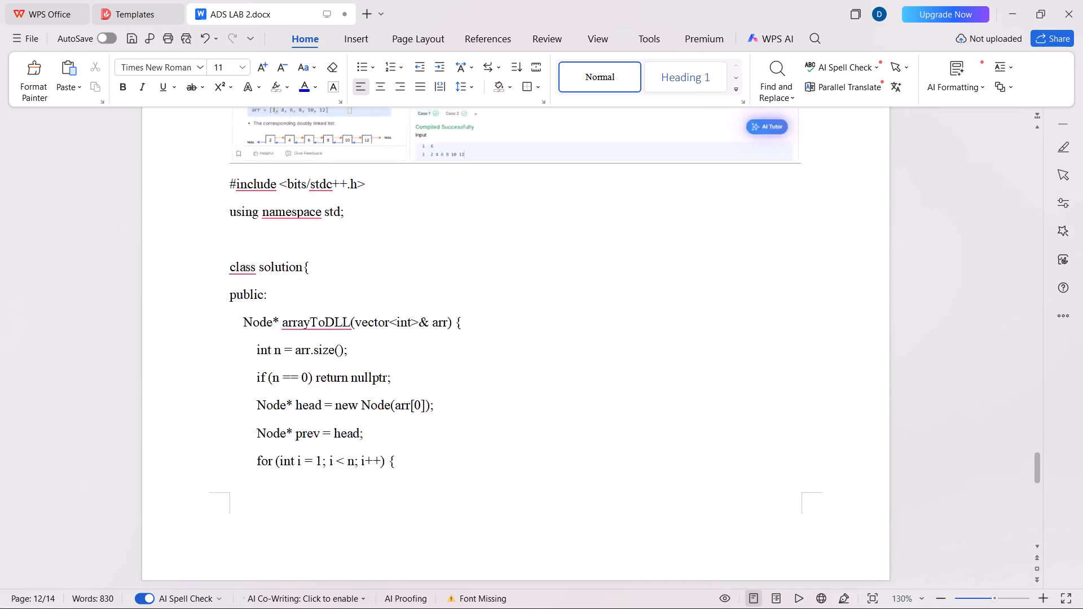
pyautogui.scroll(-2, 473, 436)
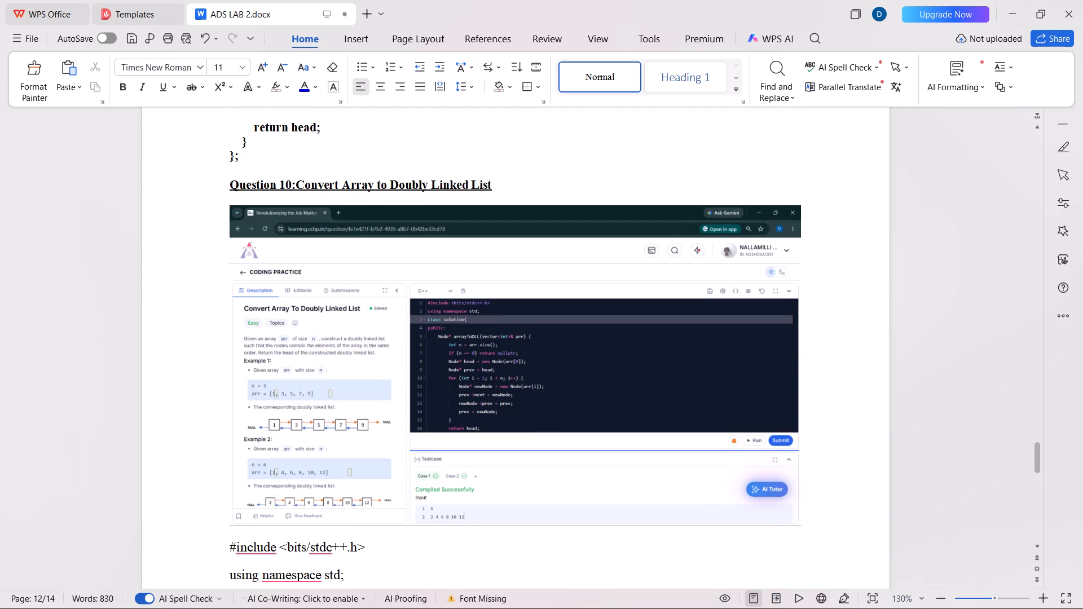
pyautogui.scroll(-8, 473, 436)
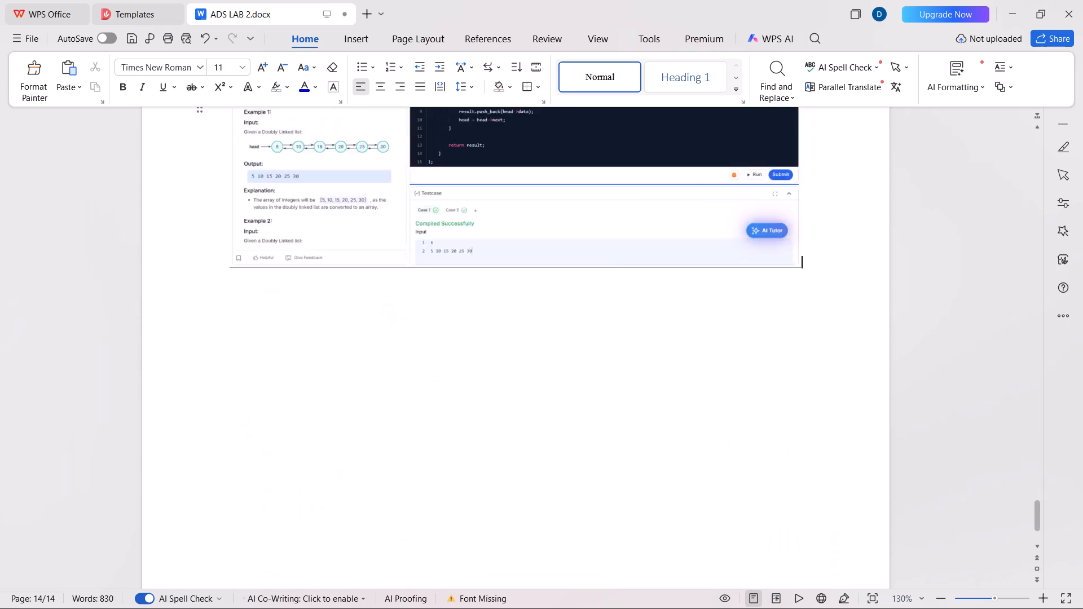
# Replace the title in the Question 11 heading with "Convert Doubly Linked List to Array", copied from the problem's editorial in Chrome.
pyautogui.scroll(-1, 473, 436)
pyautogui.scroll(9, 473, 436)
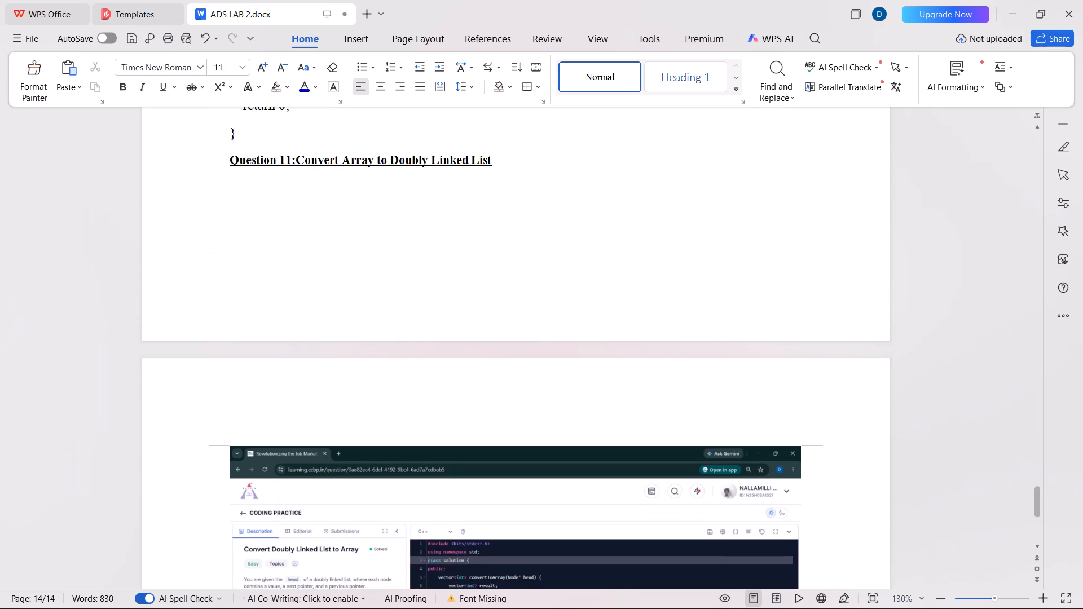
pyautogui.scroll(1, 473, 436)
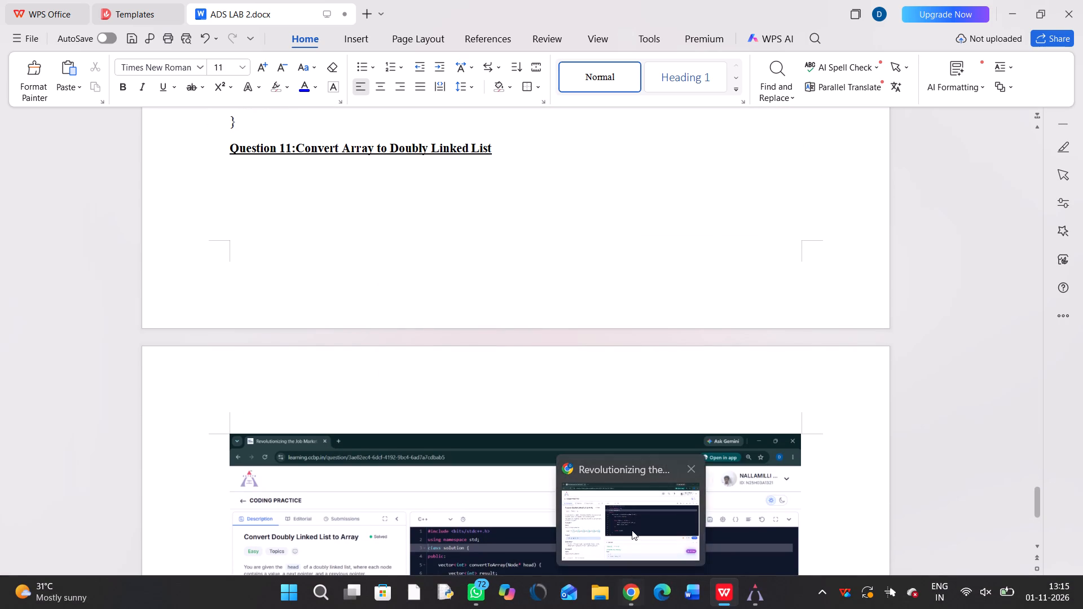
pyautogui.click(632, 530)
pyautogui.click(219, 170)
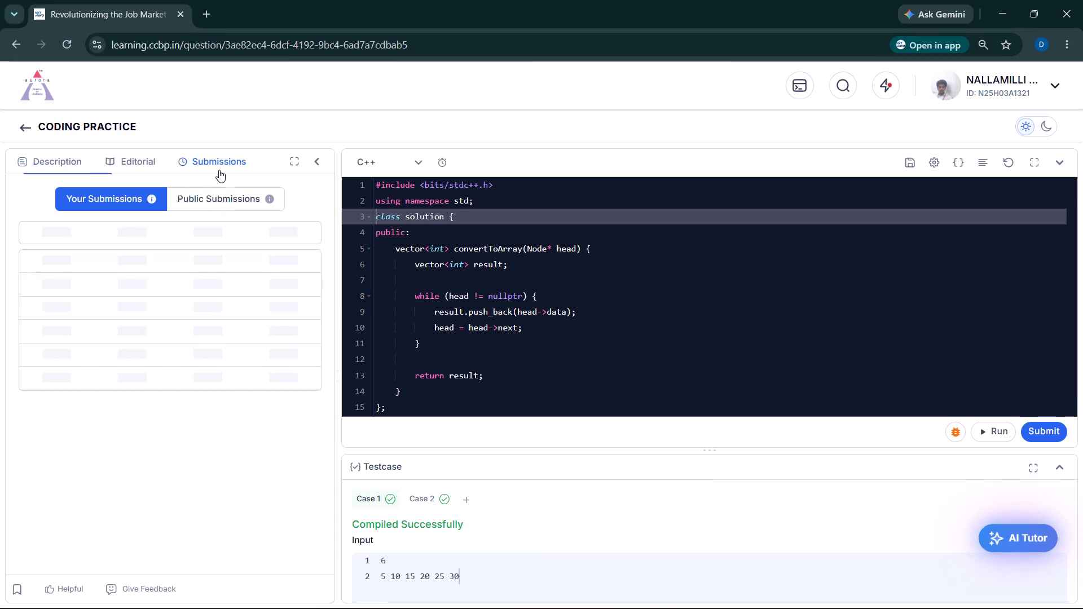
pyautogui.click(127, 166)
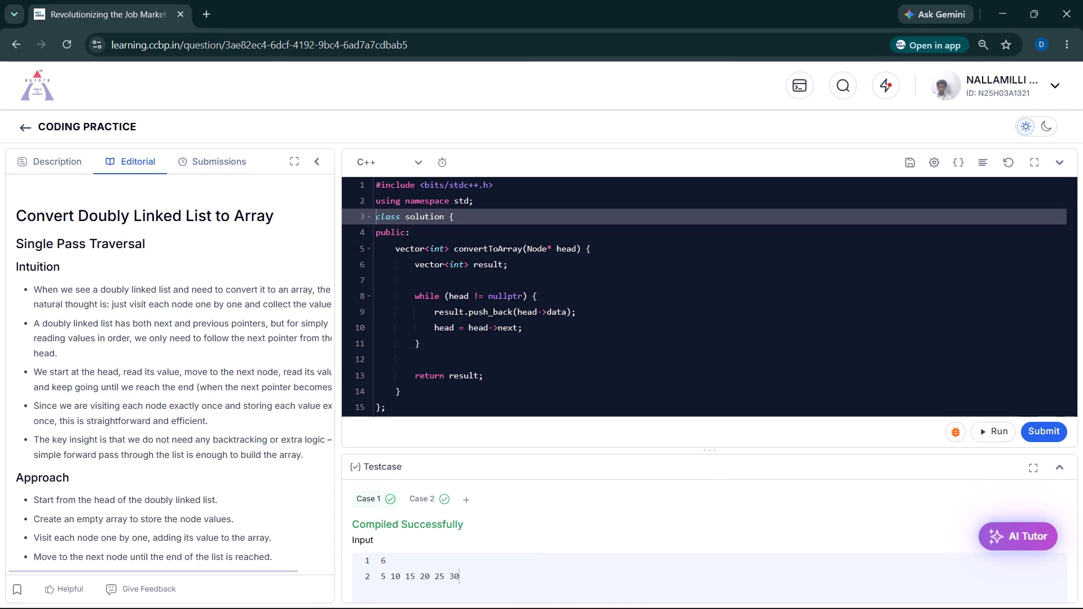
pyautogui.moveTo(277, 214); pyautogui.dragTo(134, 197)
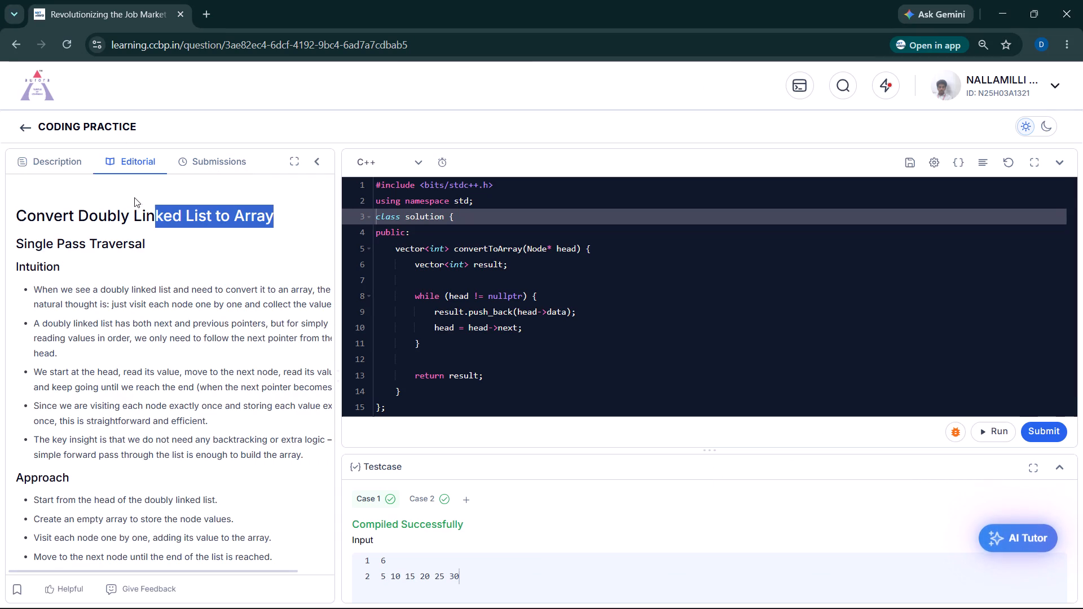
pyautogui.moveTo(134, 197); pyautogui.dragTo(17, 203)
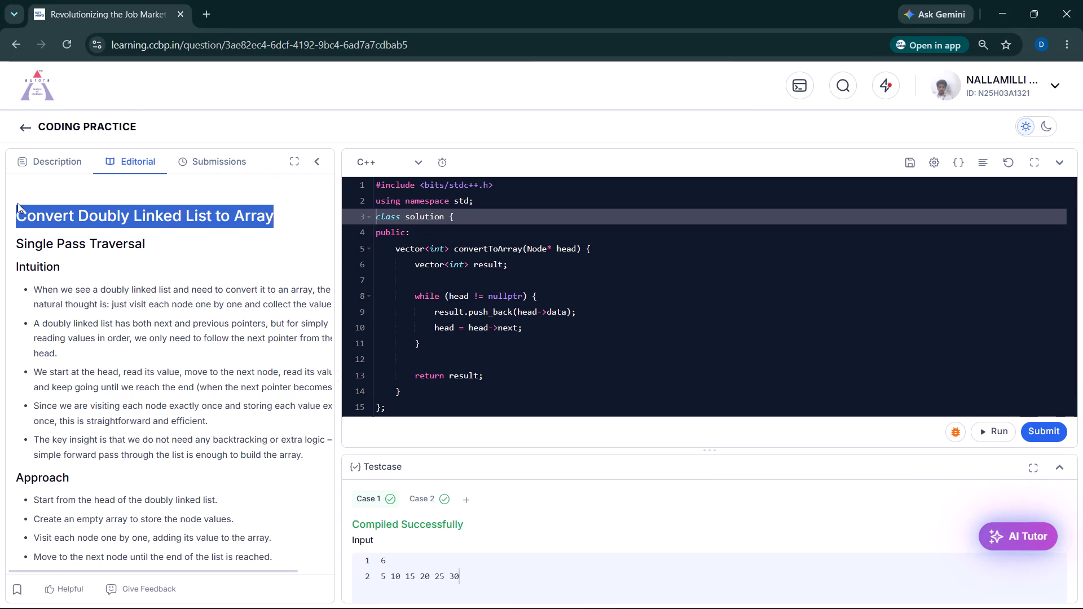
pyautogui.hotkey('ctrl', 'c')
pyautogui.hotkey('ctrl', 'c')
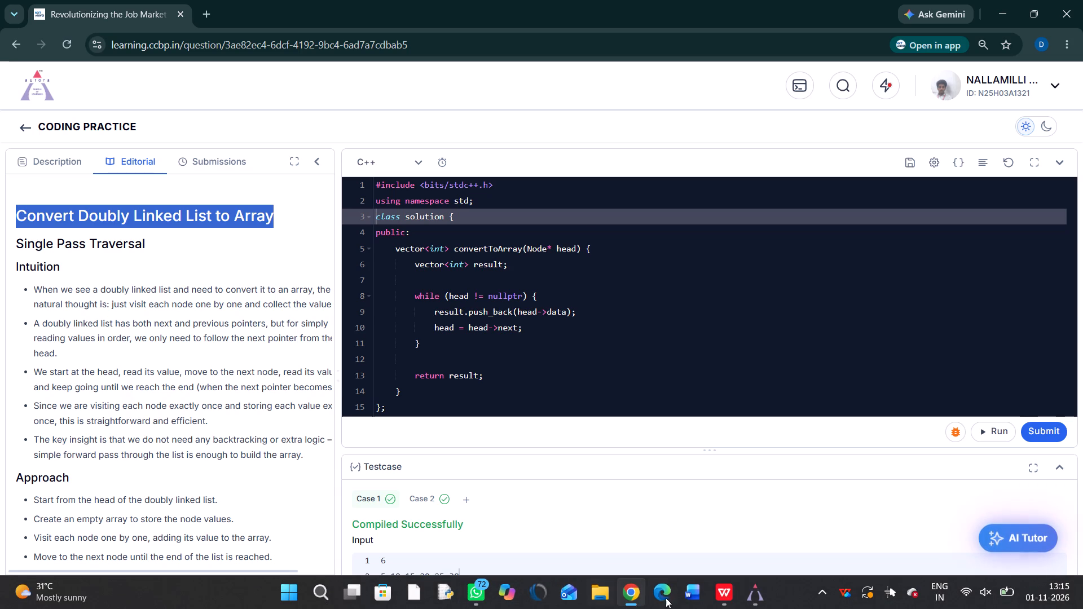
pyautogui.click(716, 526)
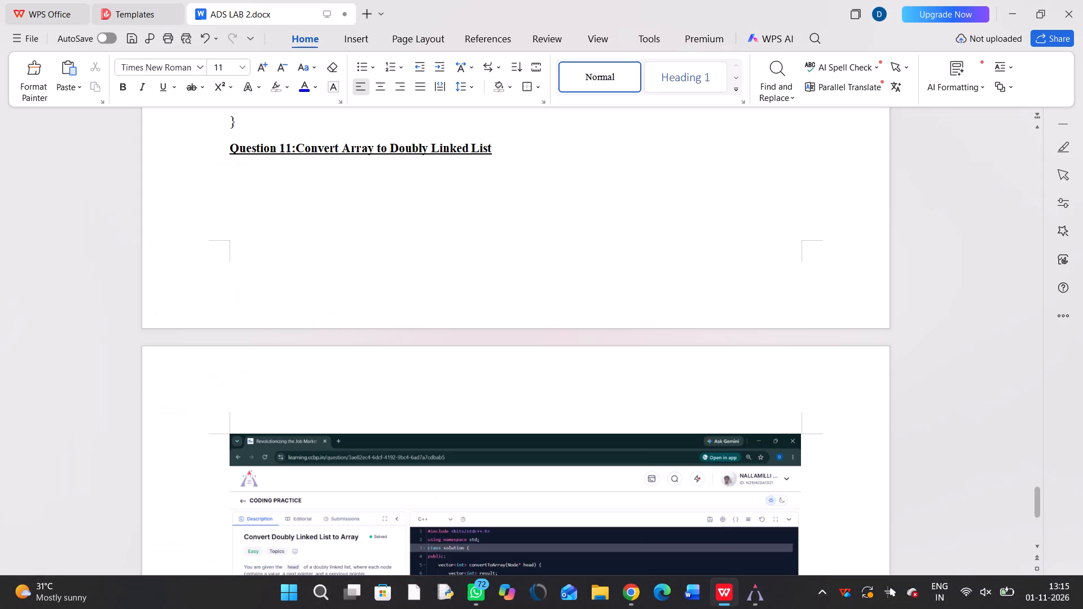
pyautogui.moveTo(493, 155); pyautogui.dragTo(391, 145)
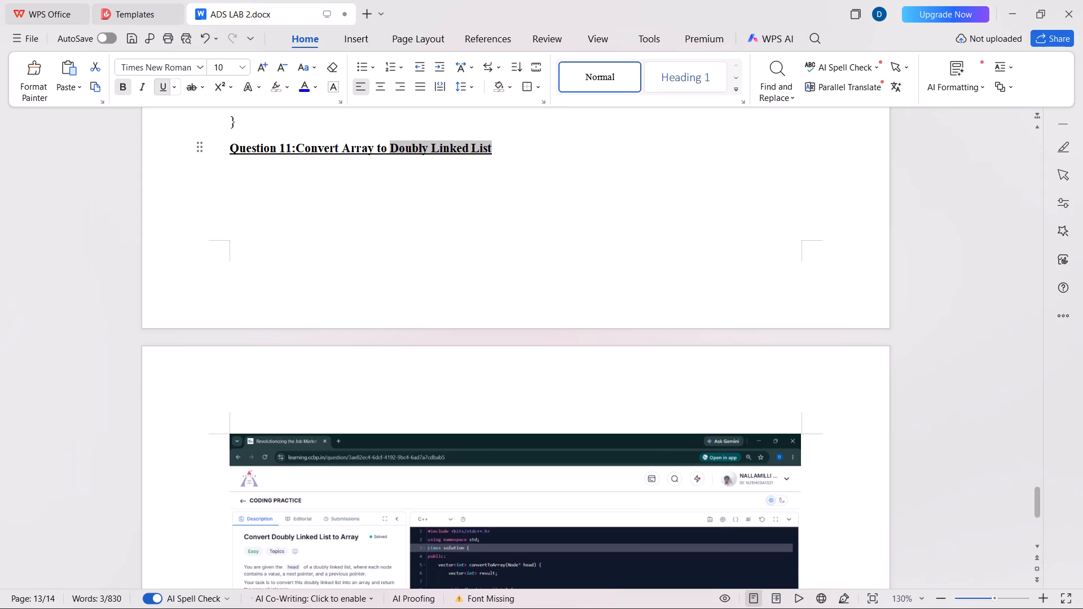
pyautogui.moveTo(391, 145); pyautogui.dragTo(298, 144)
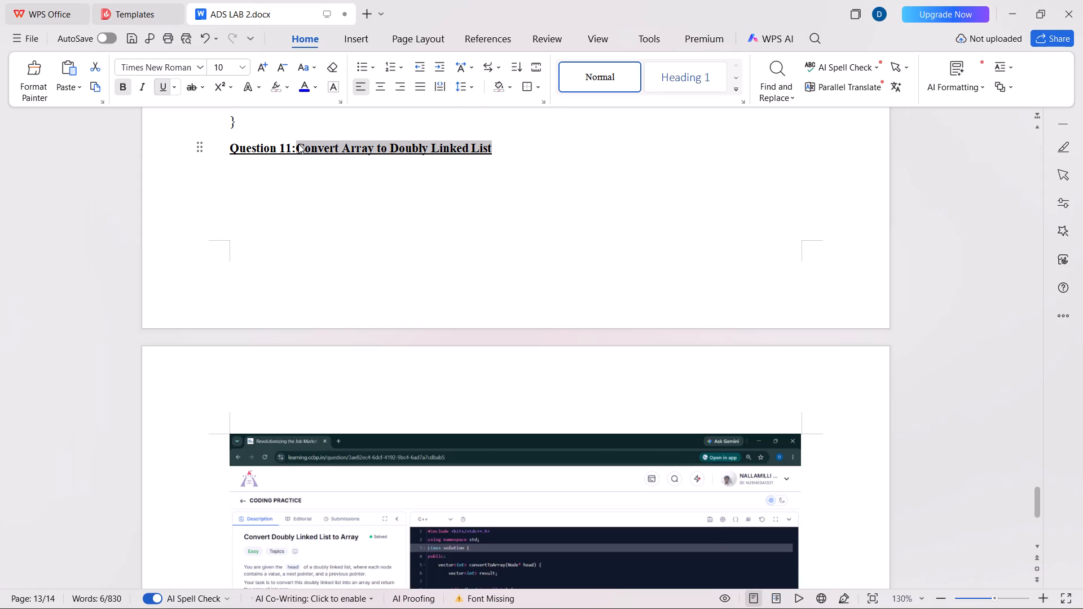
pyautogui.hotkey('ctrl', 'v')
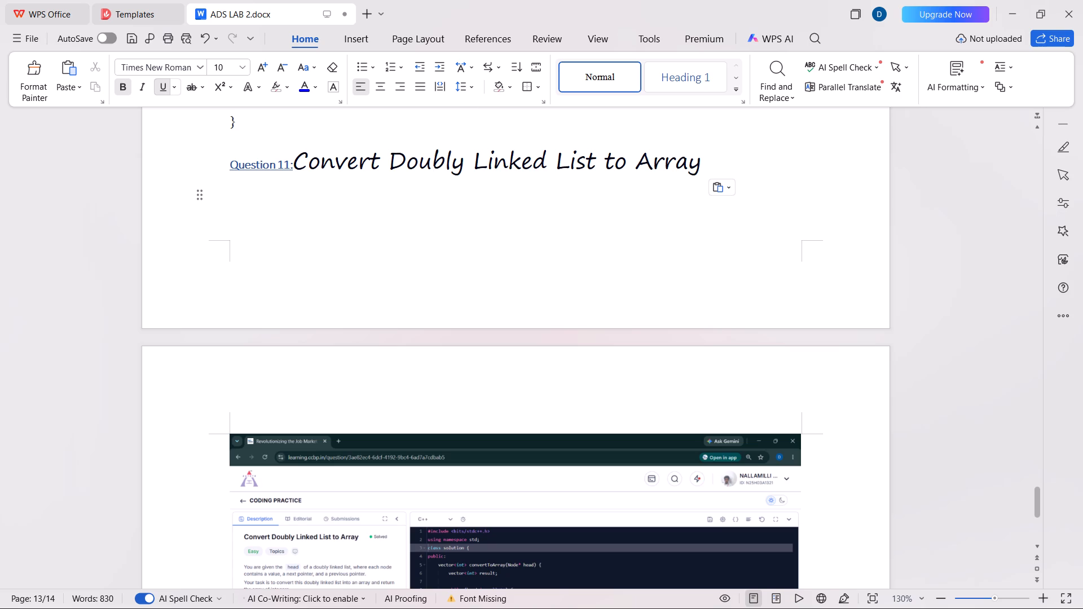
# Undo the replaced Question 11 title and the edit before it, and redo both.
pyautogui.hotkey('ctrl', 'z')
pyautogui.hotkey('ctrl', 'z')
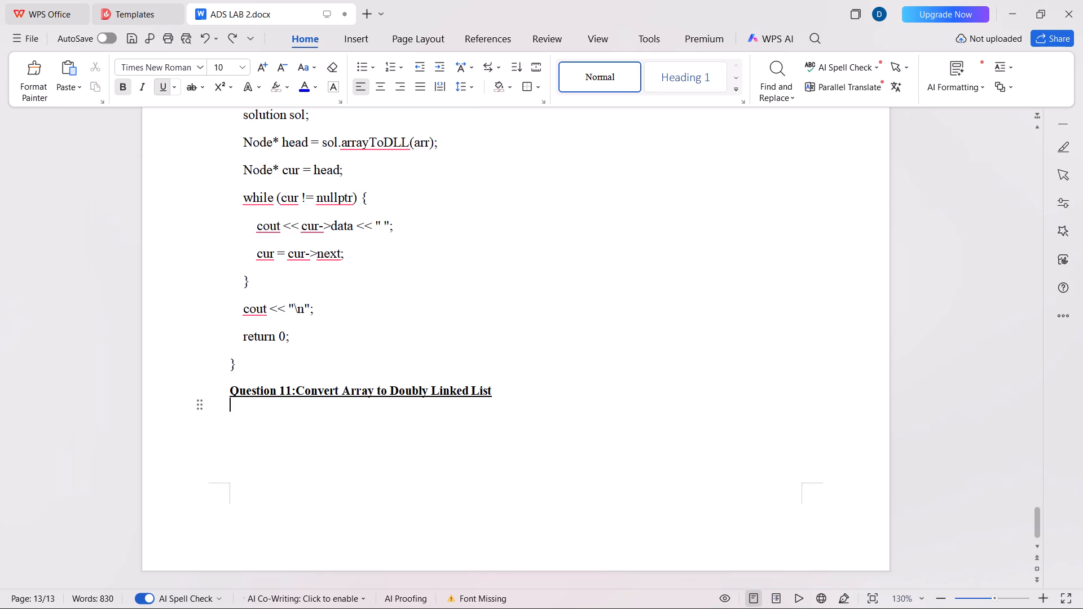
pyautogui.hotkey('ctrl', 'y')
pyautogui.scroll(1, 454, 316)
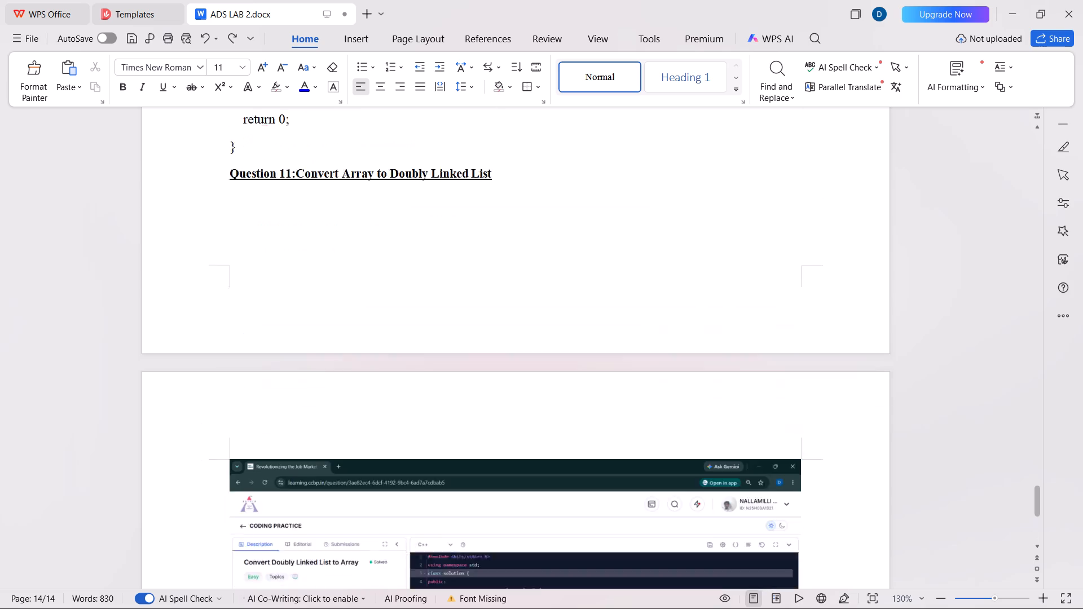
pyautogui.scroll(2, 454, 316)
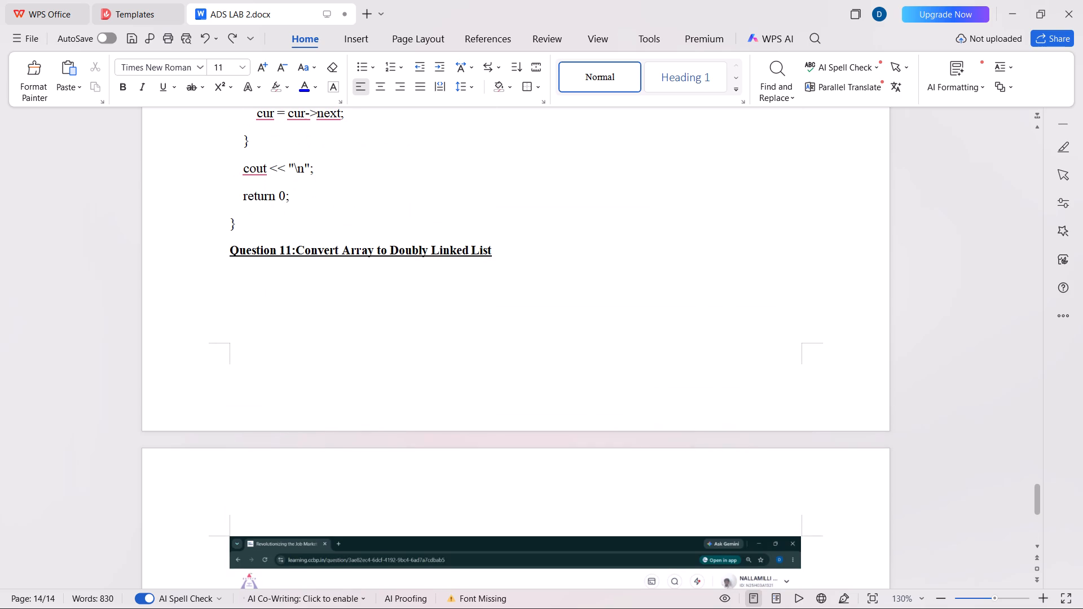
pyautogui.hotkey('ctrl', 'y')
# Format the whole Question 11 heading in Bahnschrift, size 11, with black text.
pyautogui.moveTo(700, 264); pyautogui.dragTo(494, 288)
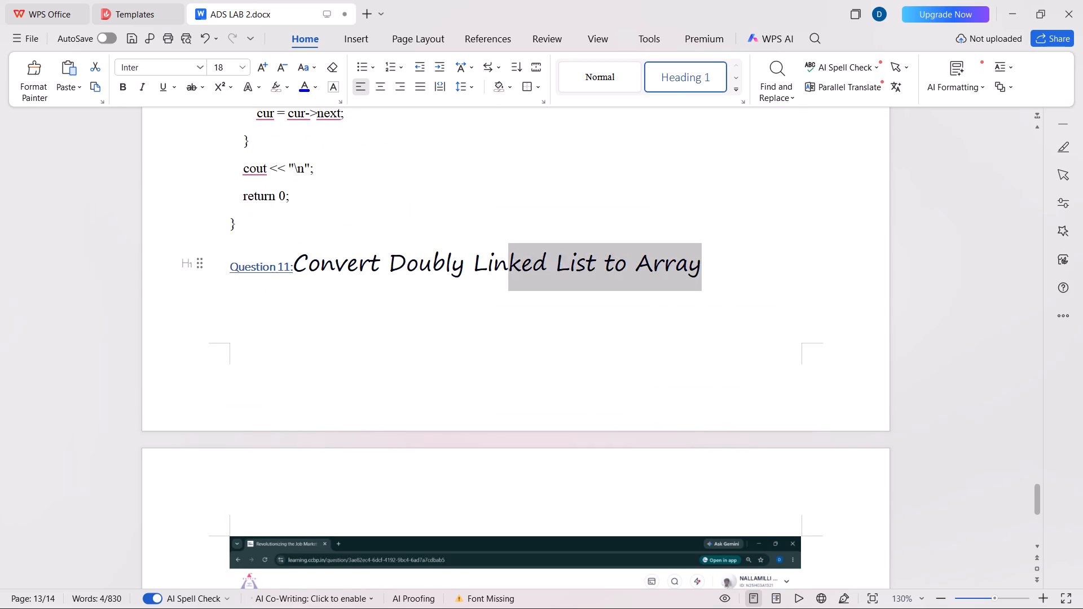
pyautogui.moveTo(494, 288); pyautogui.dragTo(216, 281)
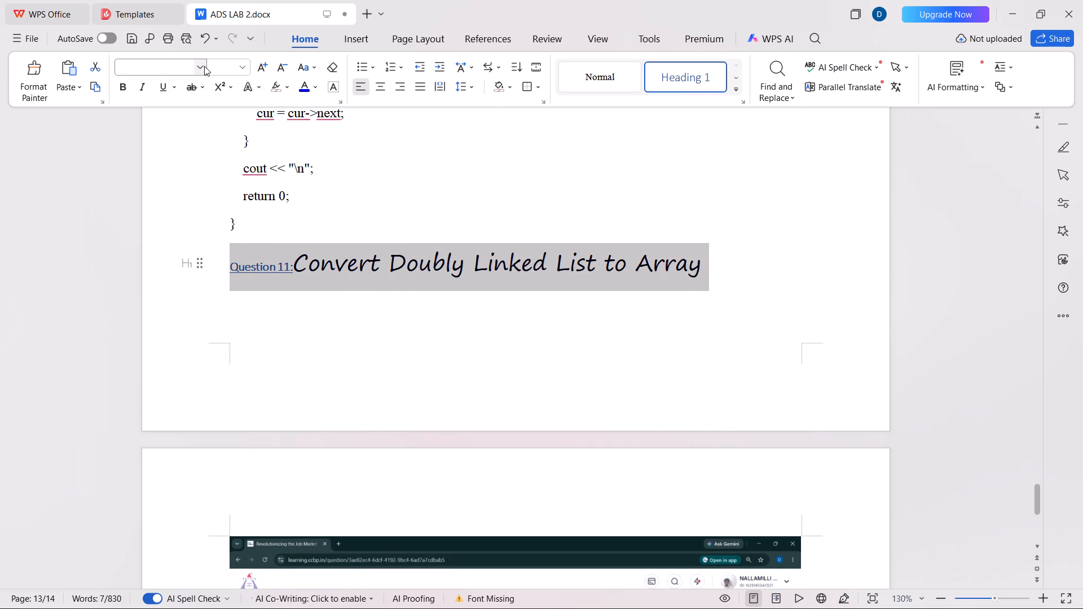
pyautogui.click(204, 67)
pyautogui.scroll(-1, 206, 353)
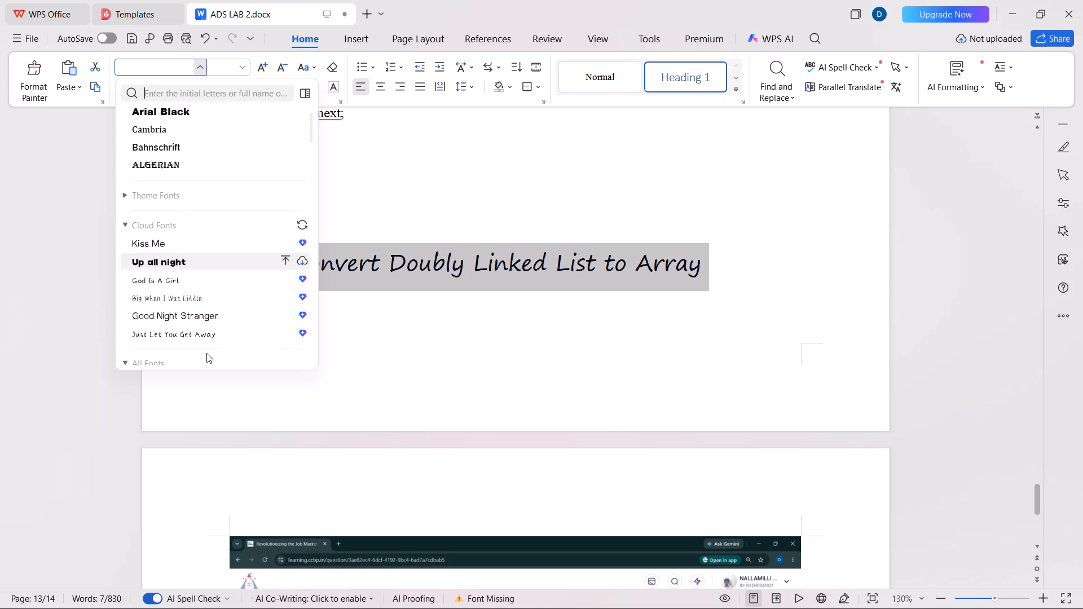
pyautogui.scroll(-2, 206, 353)
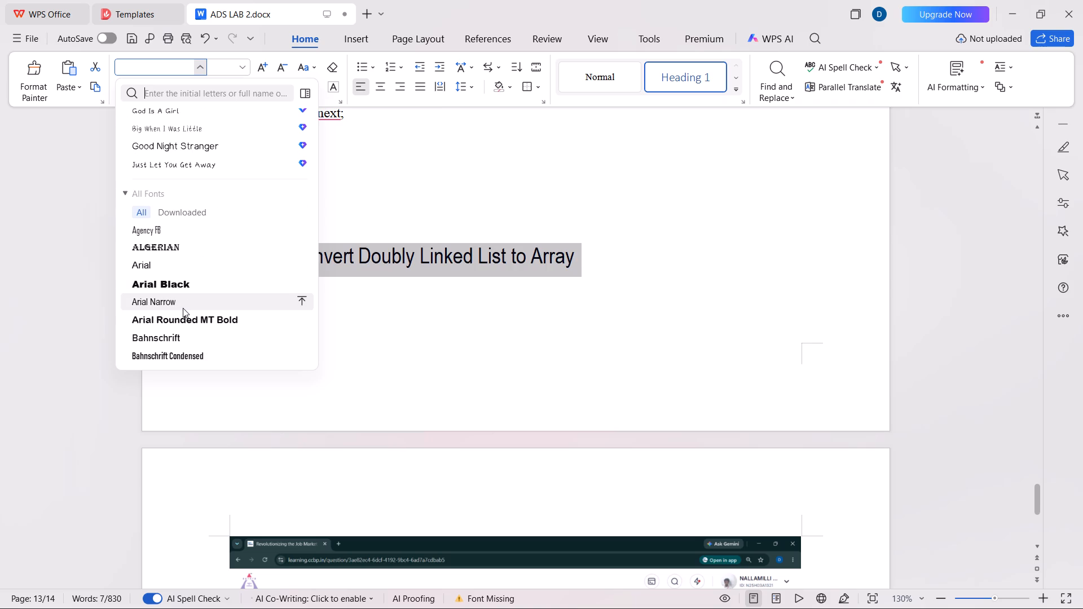
pyautogui.click(197, 343)
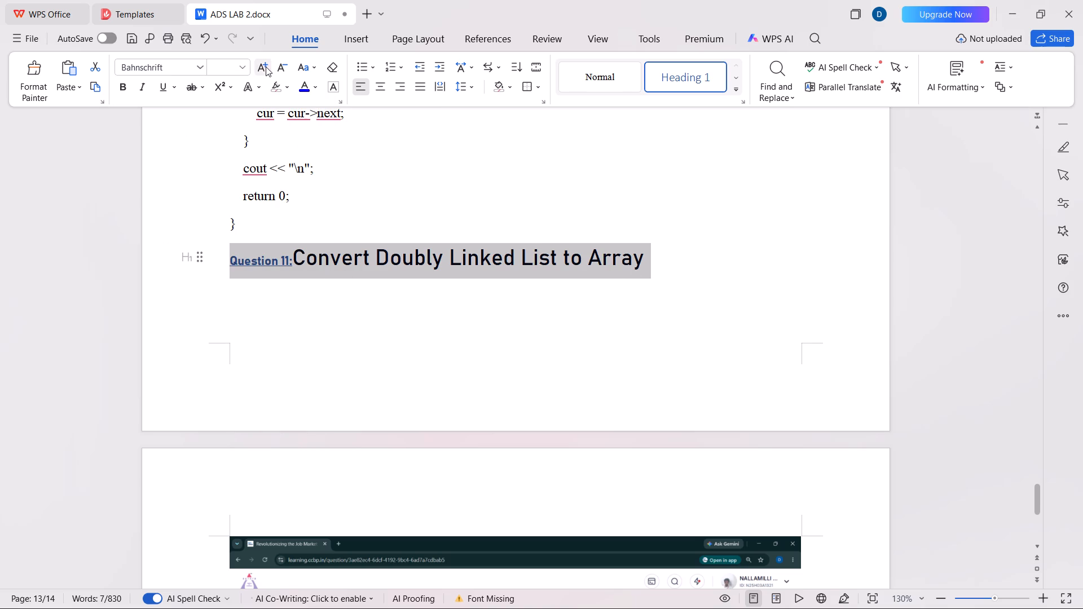
pyautogui.click(248, 65)
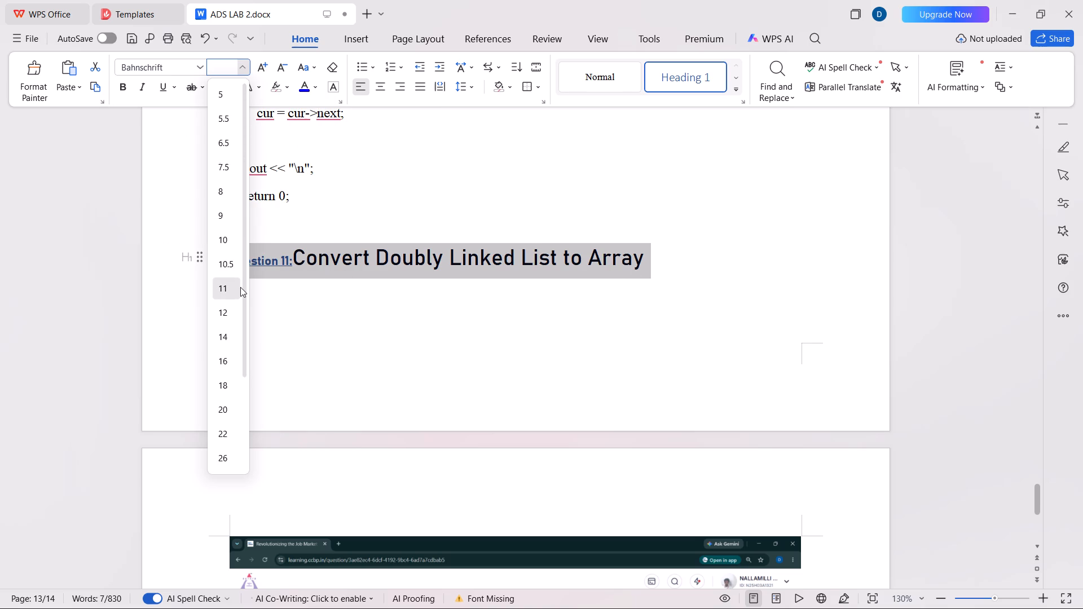
pyautogui.click(240, 287)
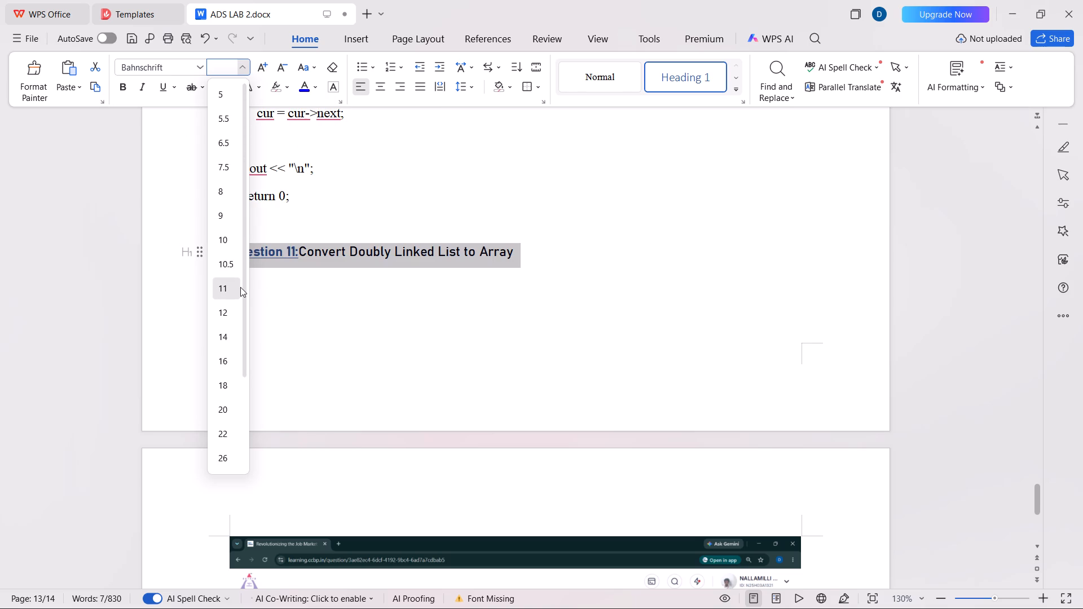
pyautogui.click(235, 287)
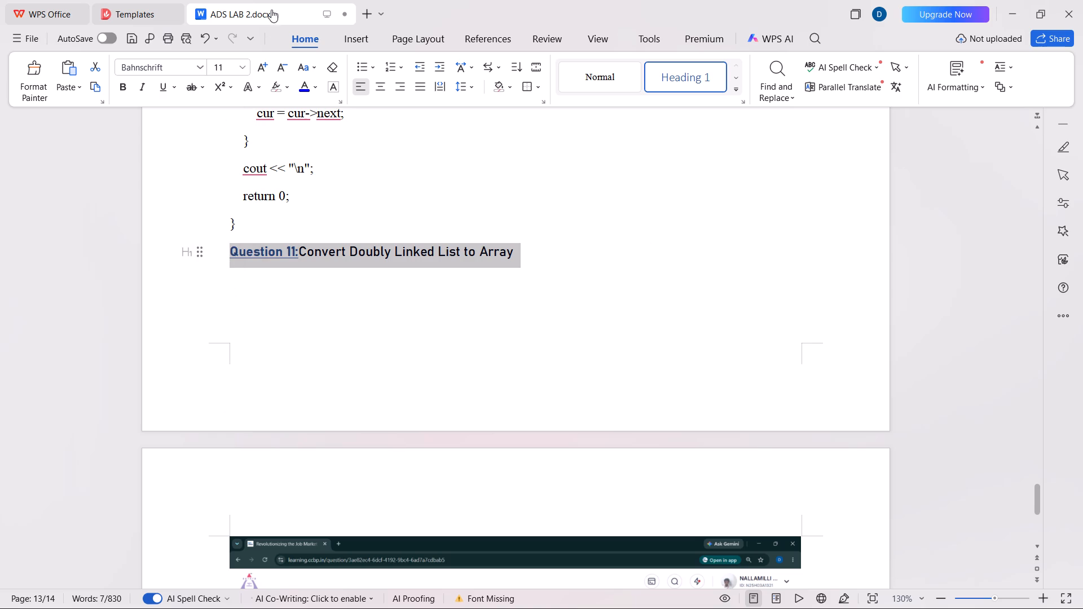
pyautogui.click(314, 89)
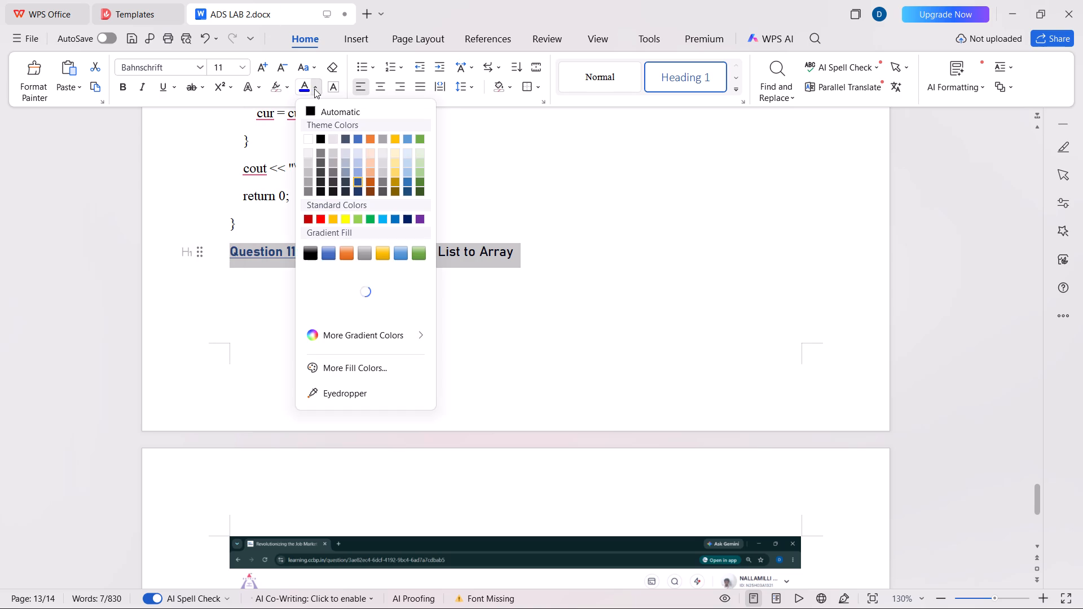
pyautogui.click(323, 138)
pyautogui.click(402, 329)
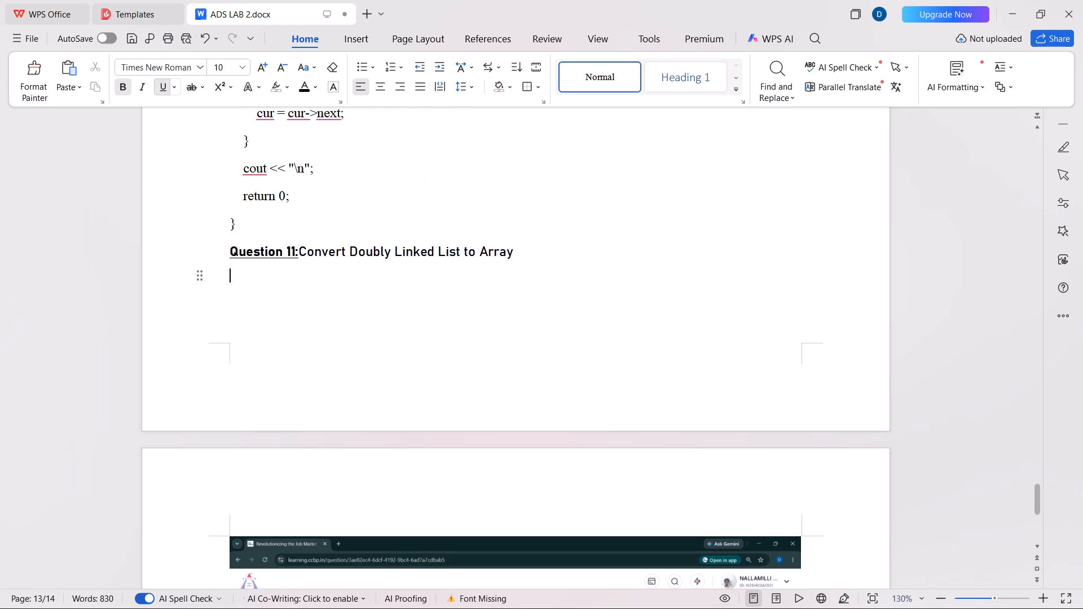
# Make the whole Question 11 heading bold.
pyautogui.scroll(-3, 491, 350)
pyautogui.scroll(1, 491, 350)
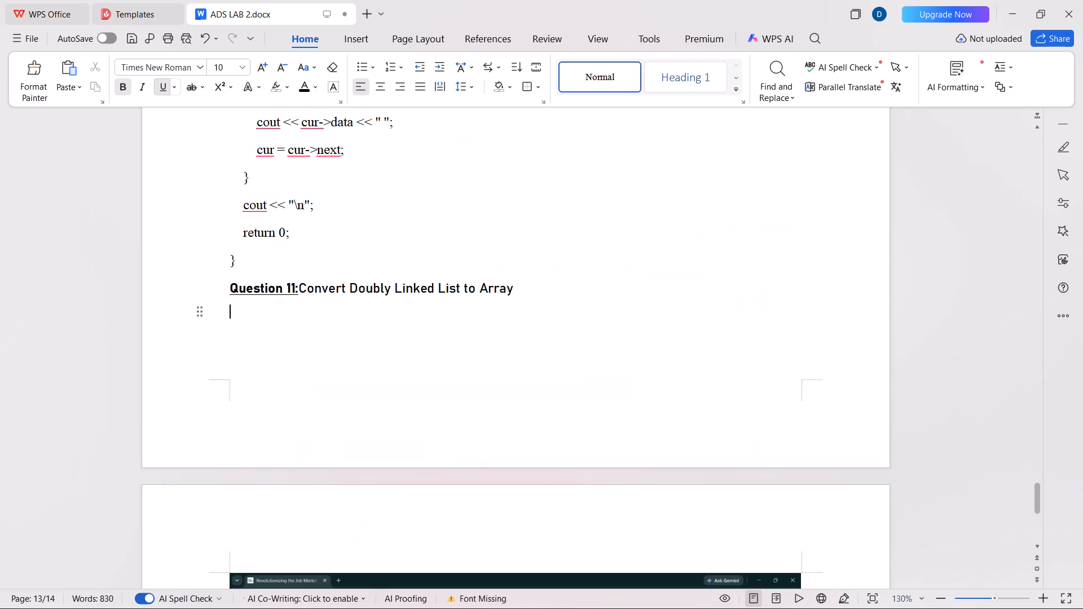
pyautogui.scroll(1, 491, 350)
pyautogui.moveTo(527, 301); pyautogui.dragTo(439, 294)
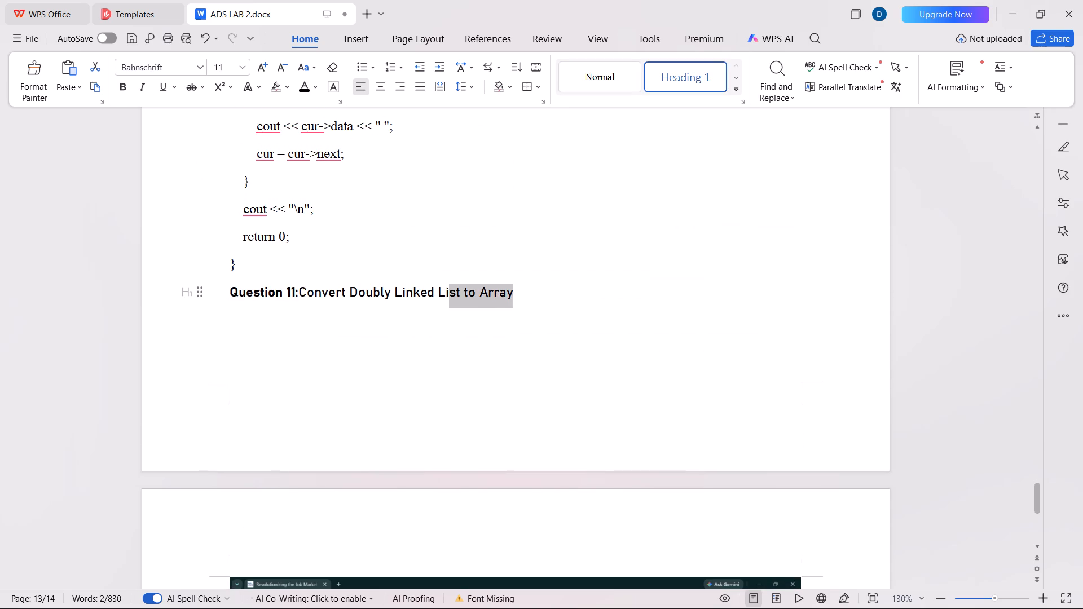
pyautogui.moveTo(439, 294); pyautogui.dragTo(217, 304)
pyautogui.hotkey('ctrl', 'b')
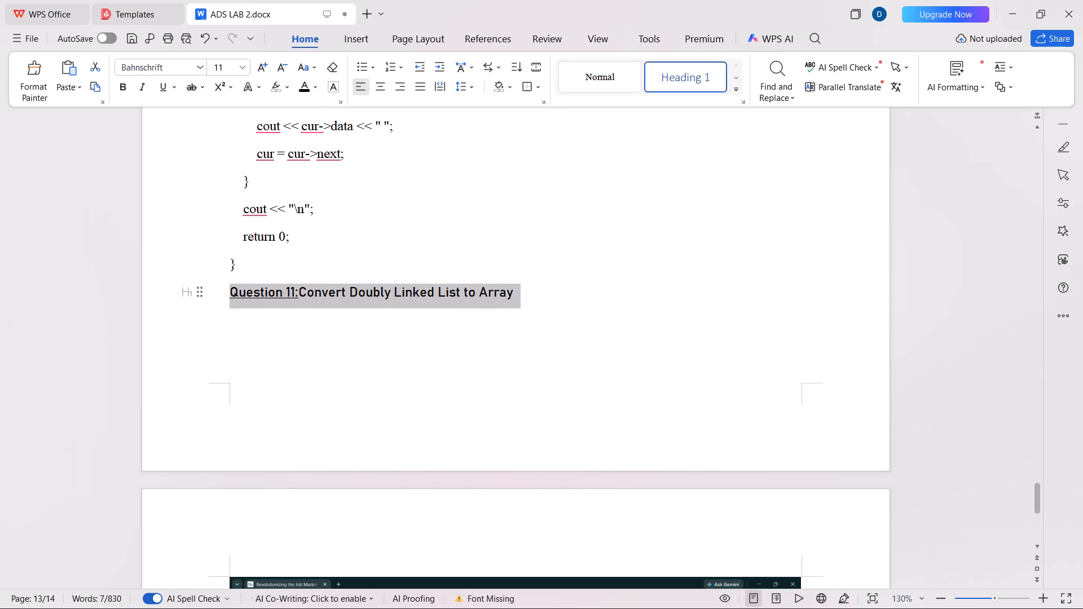
pyautogui.hotkey('ctrl', 'b')
pyautogui.click(339, 435)
# Review the Question 11 heading, the screenshot below it and the Question 10 code above it.
pyautogui.scroll(-1, 402, 499)
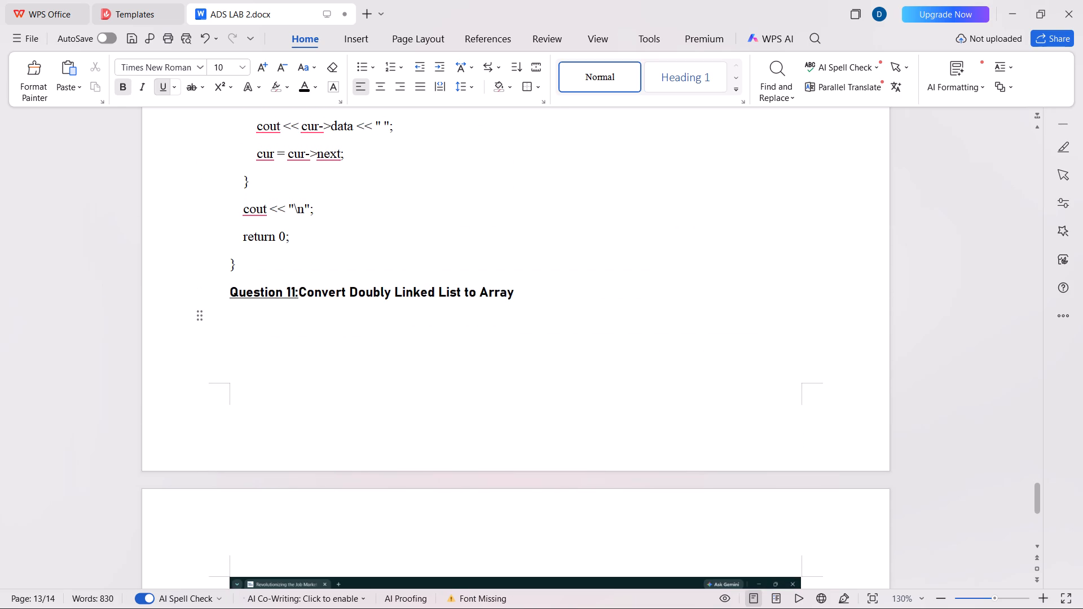
pyautogui.scroll(-5, 402, 499)
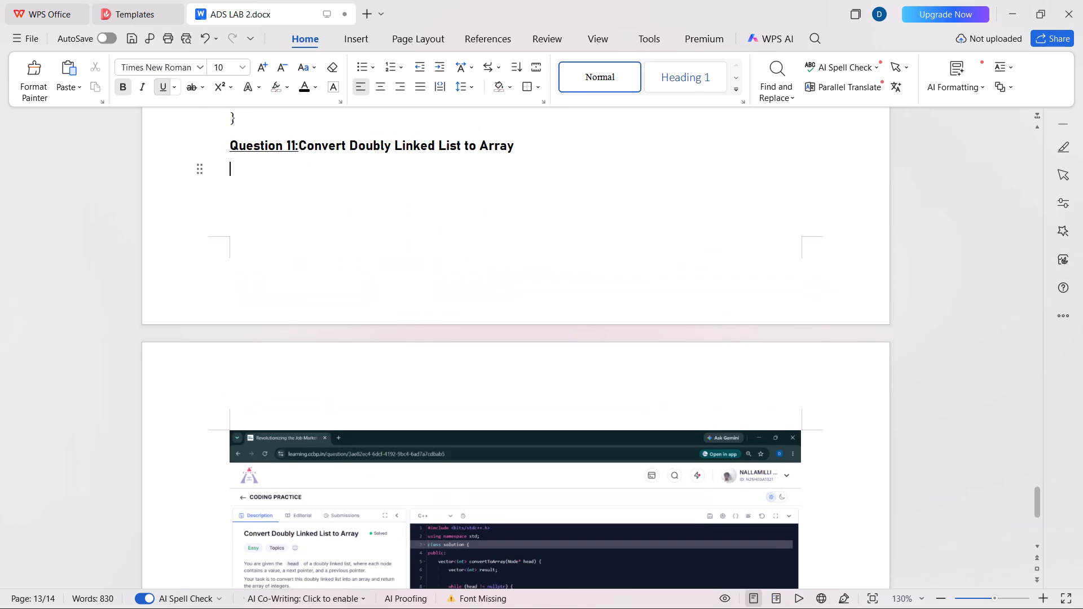
pyautogui.scroll(-4, 402, 499)
pyautogui.scroll(4, 402, 499)
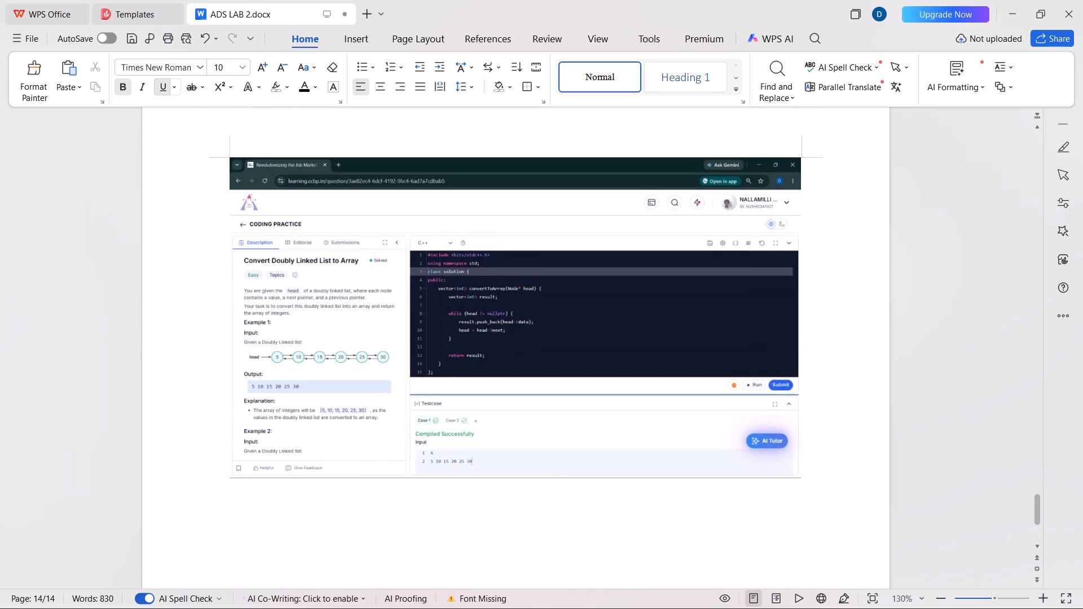
pyautogui.scroll(3, 402, 499)
pyautogui.scroll(-5, 402, 499)
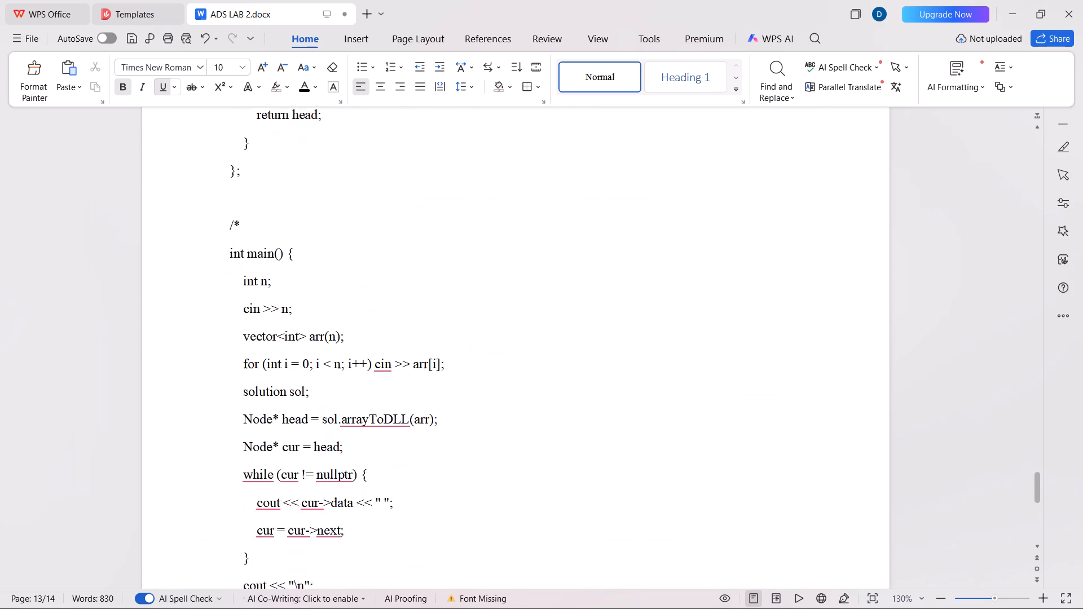
pyautogui.scroll(-2, 402, 499)
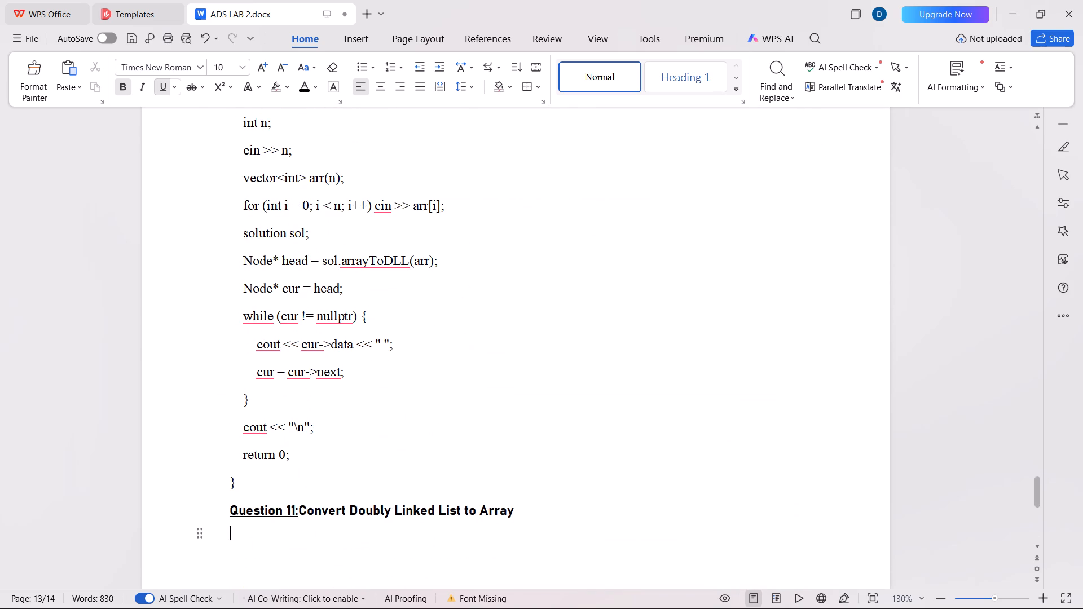
# Copy the whole formatted Question 11 heading.
pyautogui.moveTo(514, 509); pyautogui.dragTo(227, 509)
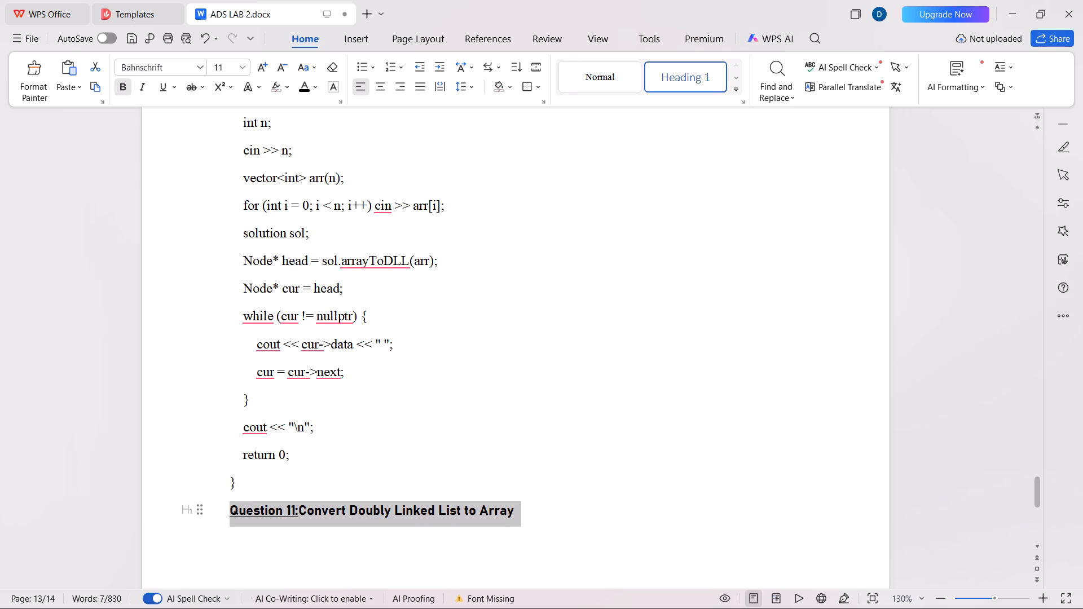
pyautogui.moveTo(227, 509); pyautogui.dragTo(226, 509)
pyautogui.hotkey('ctrl', 'c')
# Copy the full C++ solution for Convert Doubly Linked List to Array from Chrome and paste it below the Question 11 screenshot in the WPS report.
pyautogui.scroll(-5, 226, 509)
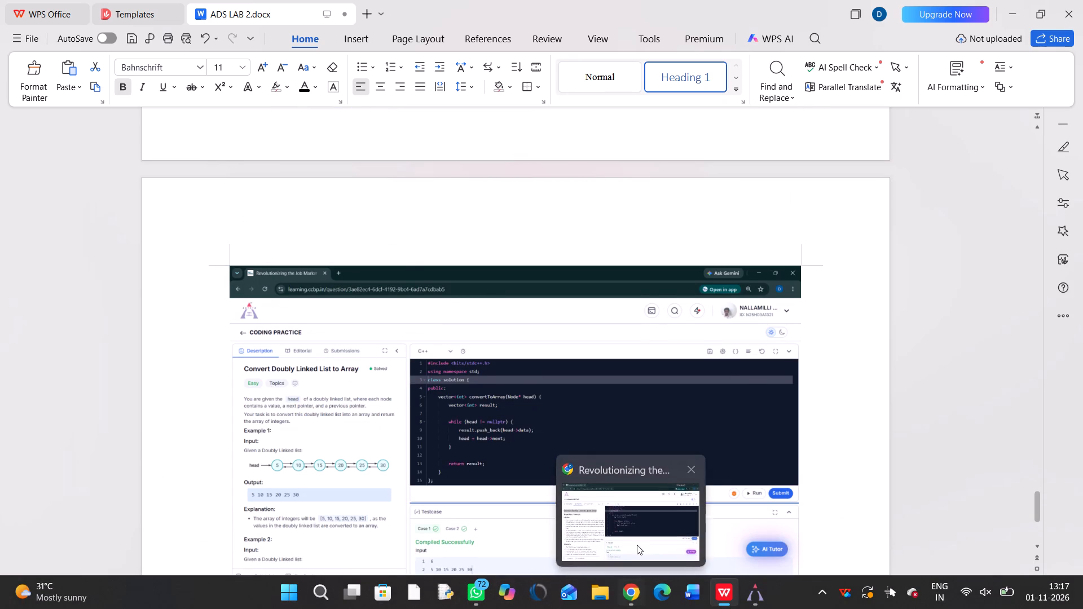
pyautogui.click(637, 545)
pyautogui.click(549, 382)
pyautogui.hotkey('ctrl', 'a')
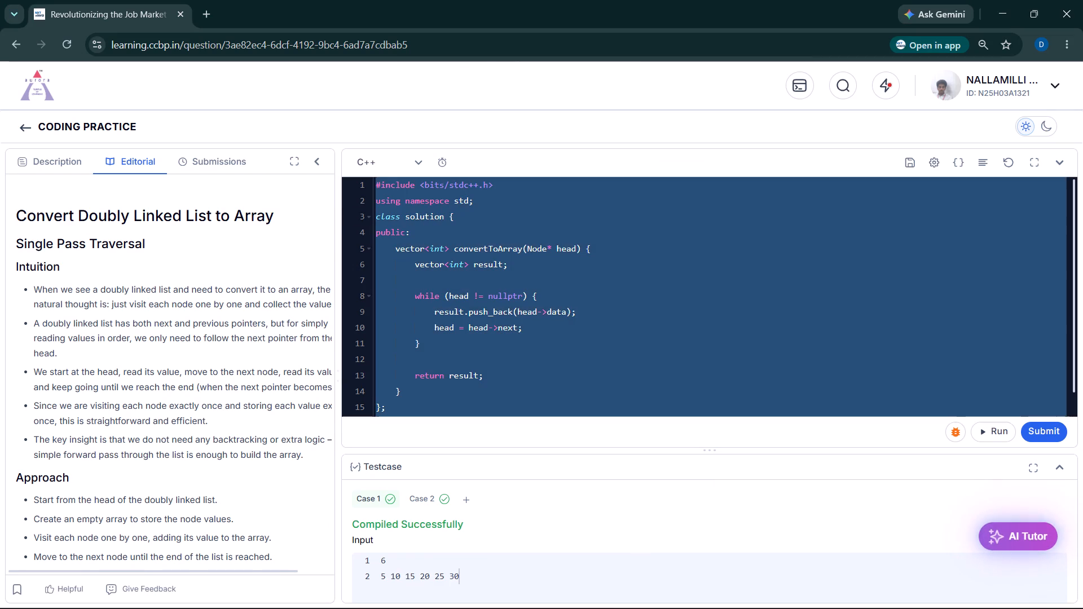
pyautogui.hotkey('ctrl', 'c')
pyautogui.hotkey('ctrl', 'c')
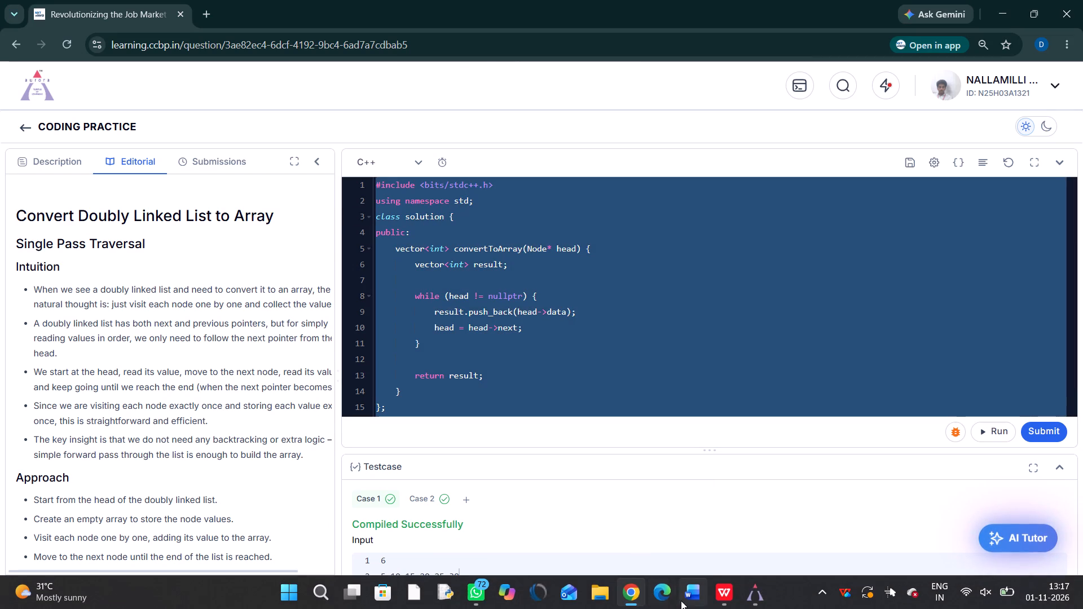
pyautogui.click(710, 554)
pyautogui.scroll(-2, 511, 427)
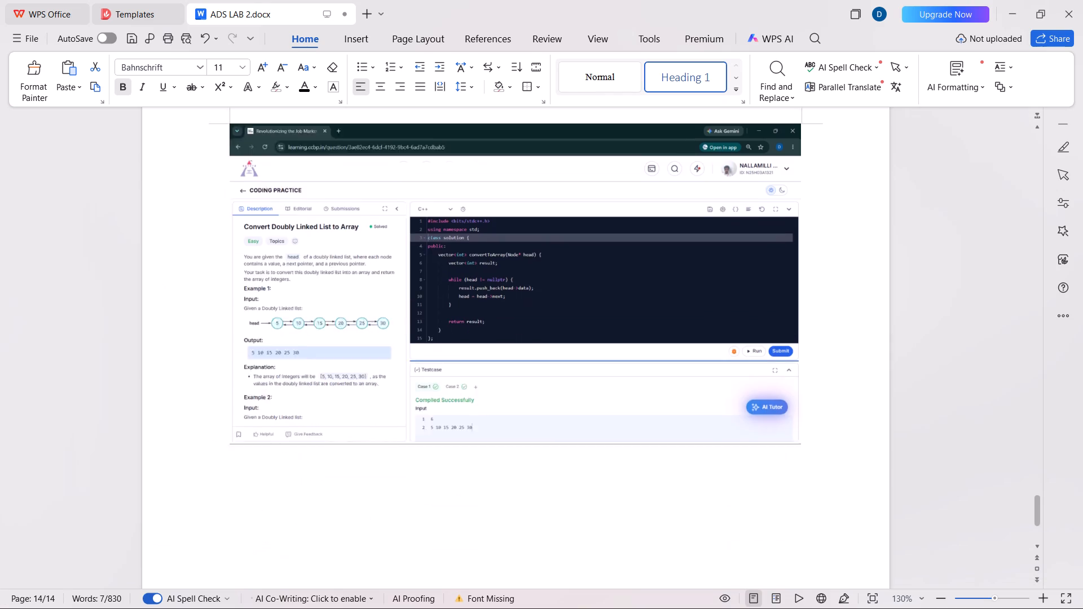
pyautogui.click(815, 347)
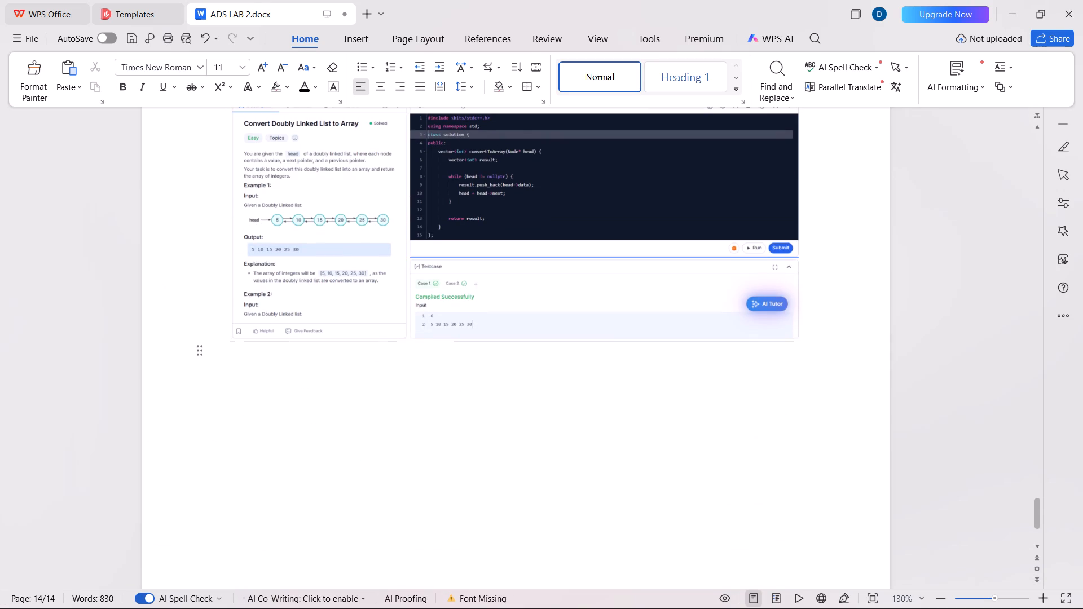
pyautogui.hotkey('ctrl', 'v')
pyautogui.scroll(4, 815, 347)
pyautogui.scroll(-1, 815, 347)
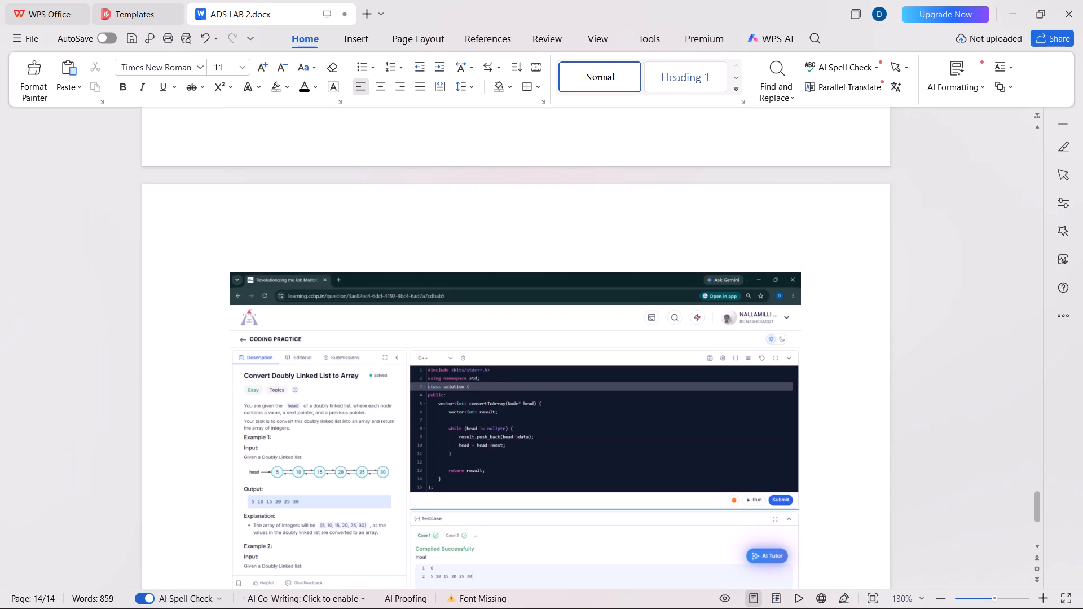
pyautogui.scroll(-2, 815, 347)
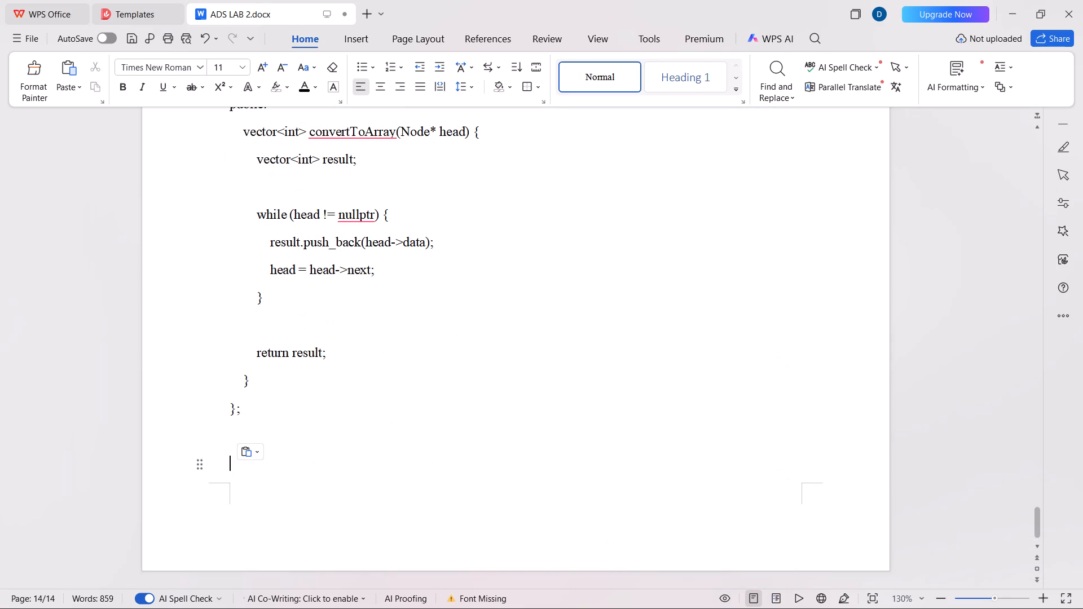
# Paste the Question 11 heading from the clipboard history below the pasted code, keeping a single copy and deleting the duplicate.
pyautogui.press('super+v')
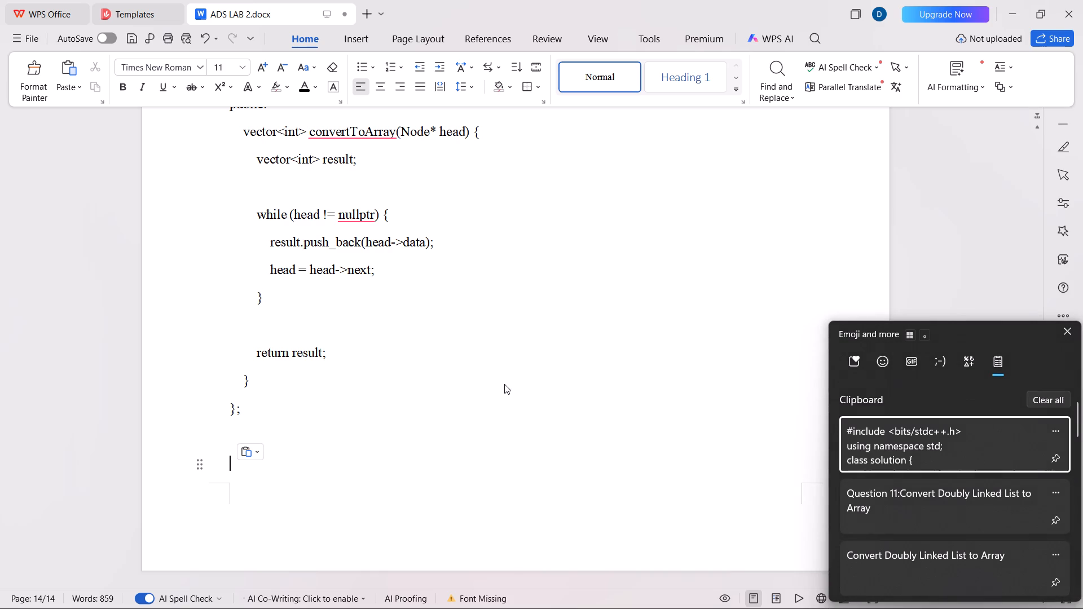
pyautogui.click(913, 507)
pyautogui.hotkey('ctrl', 'v')
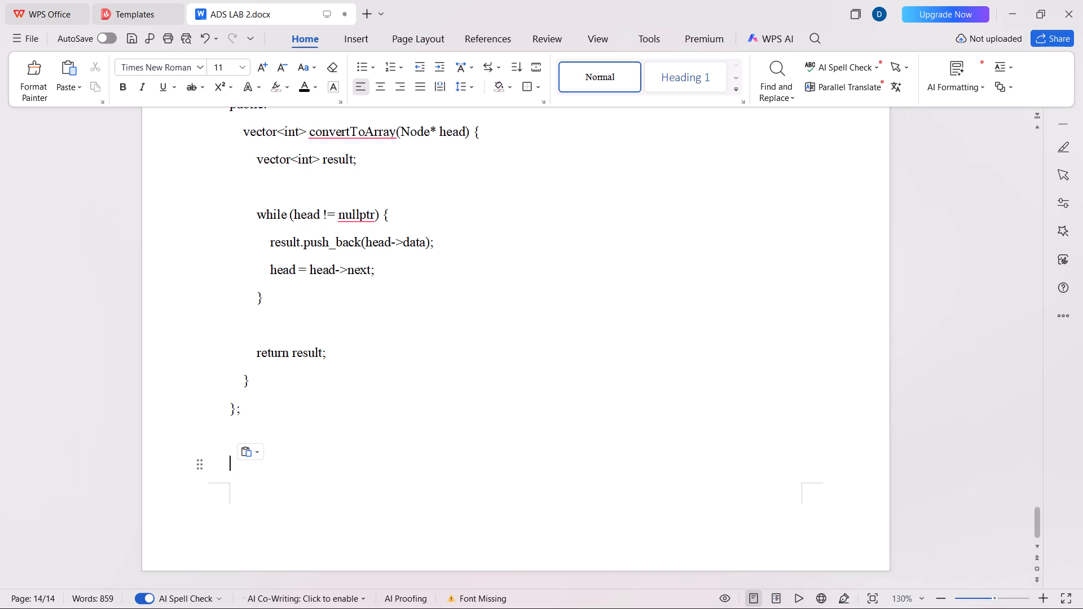
pyautogui.press('super+v')
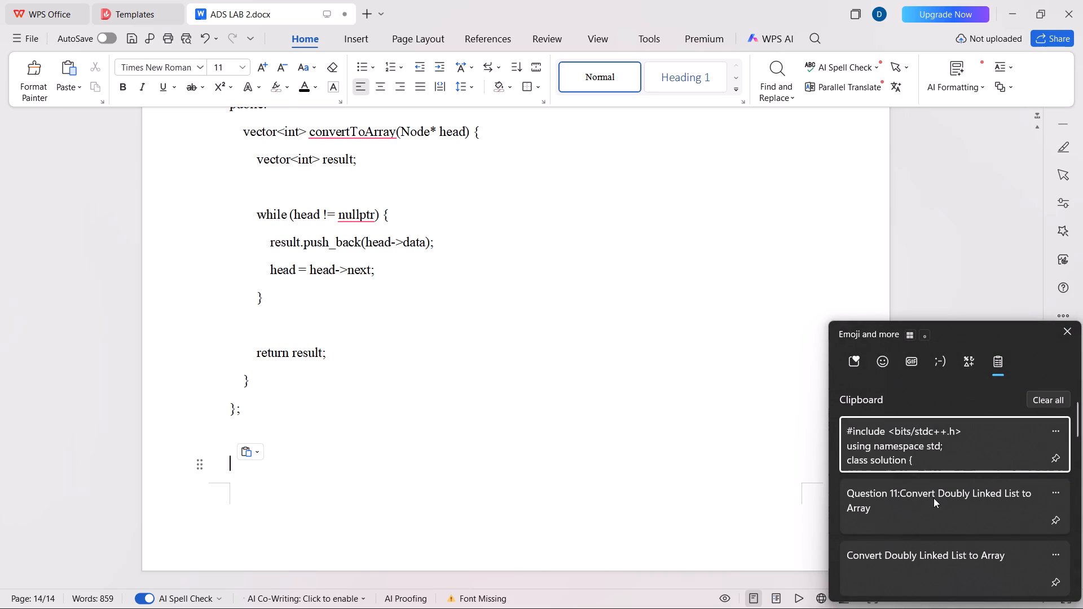
pyautogui.doubleClick(934, 498)
pyautogui.hotkey('ctrl', 'v')
pyautogui.hotkey('ctrl', 'v')
pyautogui.scroll(-7, 583, 447)
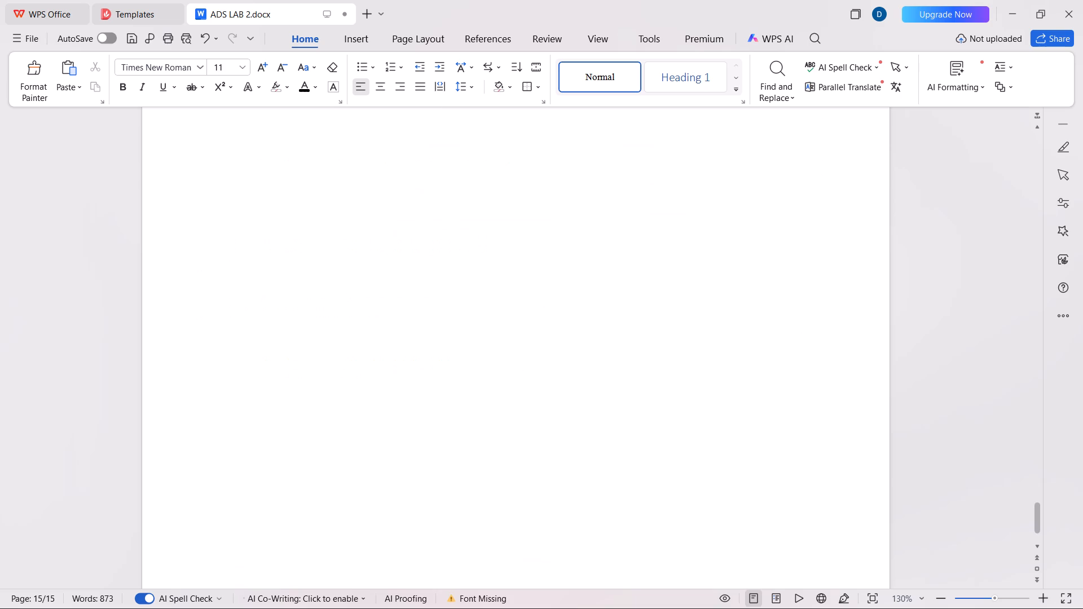
pyautogui.scroll(2, 583, 447)
pyautogui.scroll(-1, 583, 447)
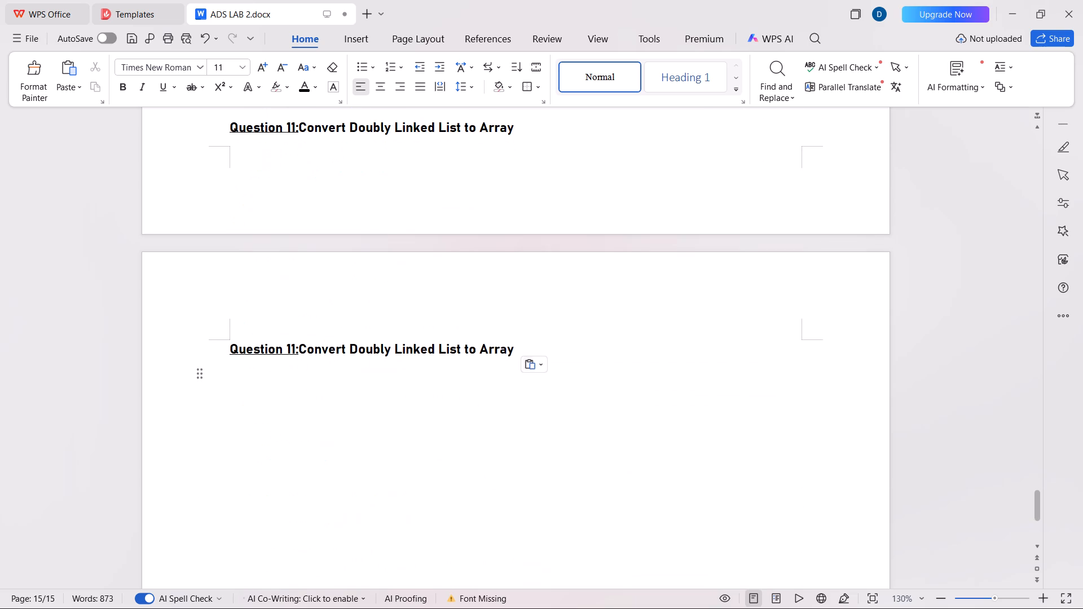
pyautogui.moveTo(517, 345); pyautogui.dragTo(227, 328)
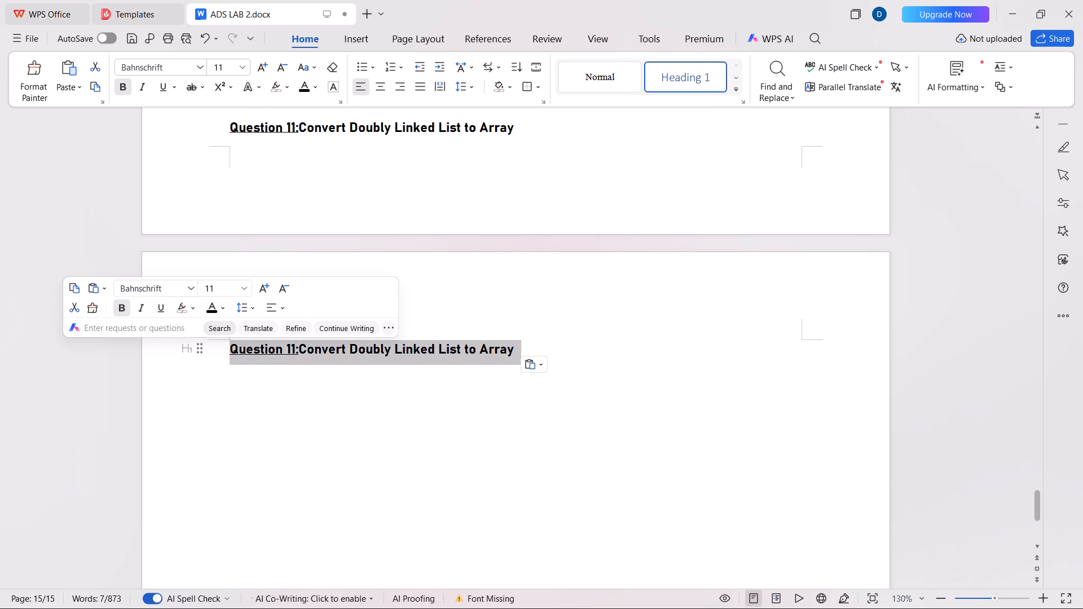
pyautogui.press('BackSpace')
# Renumber the pasted heading below the code as Question 12.
pyautogui.scroll(1, 227, 328)
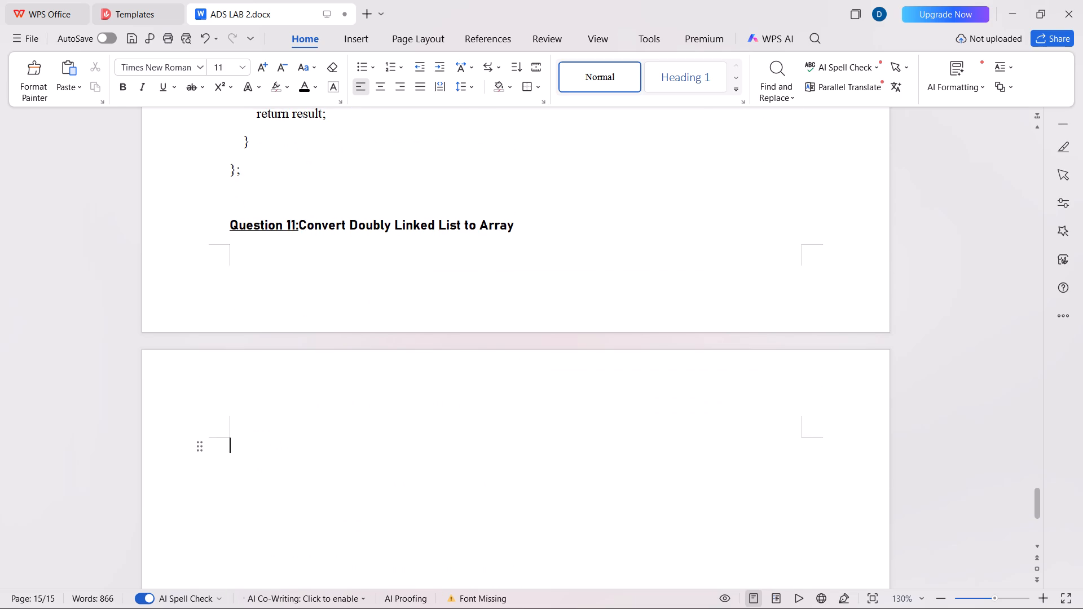
pyautogui.click(293, 229)
pyautogui.press('Right')
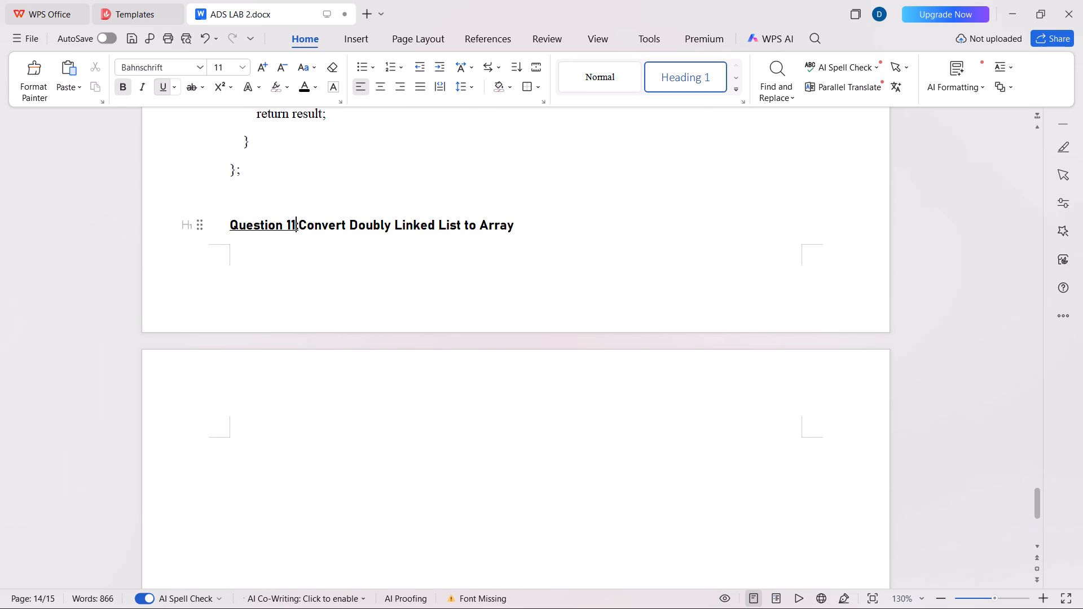
pyautogui.press('BackSpace')
pyautogui.press('2')
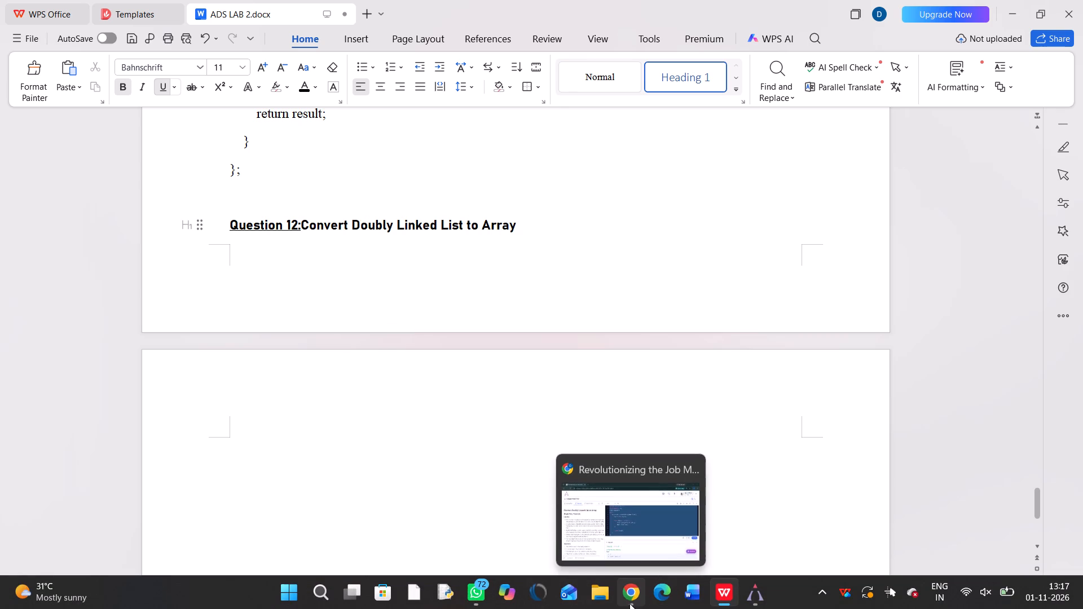
# Switch to Chrome and open the Insertion At Head - Doubly Linked List problem from the Coding Practice following Insertion in Doubly Linked List.
pyautogui.click(617, 539)
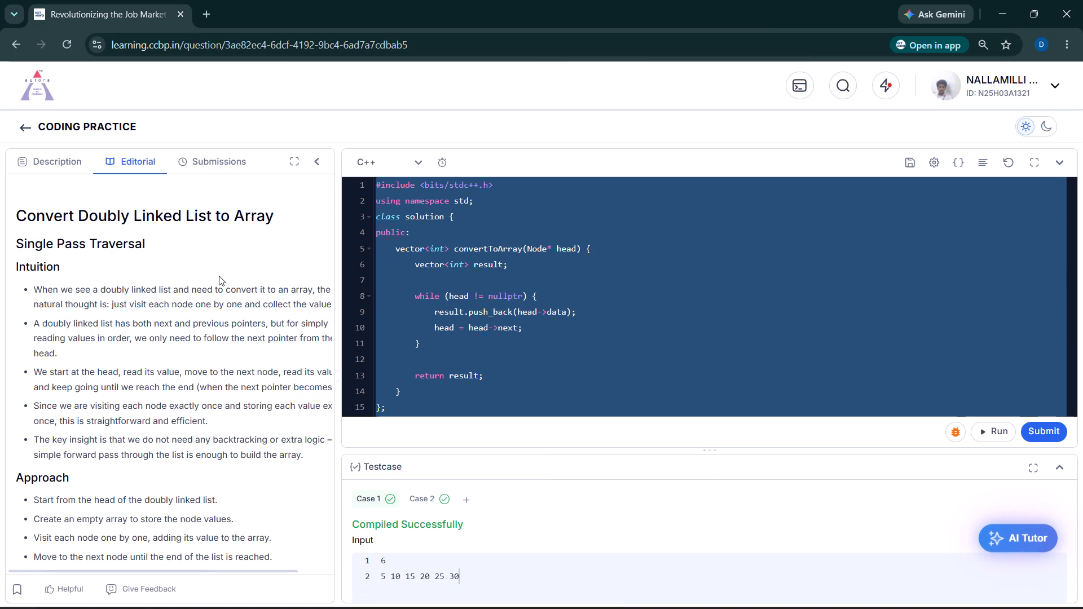
pyautogui.click(24, 125)
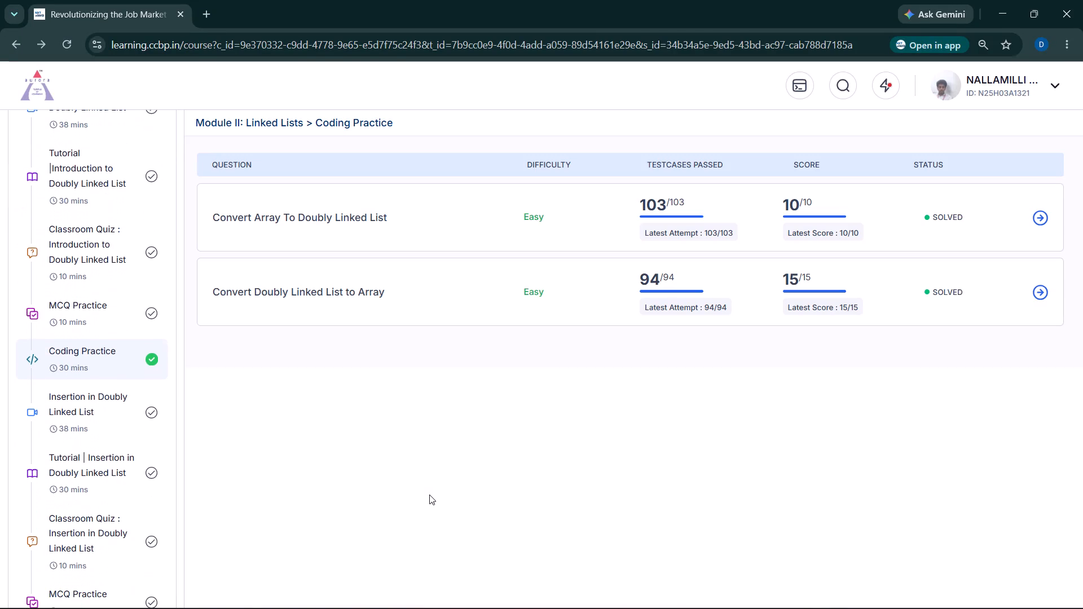
pyautogui.scroll(-2, 50, 416)
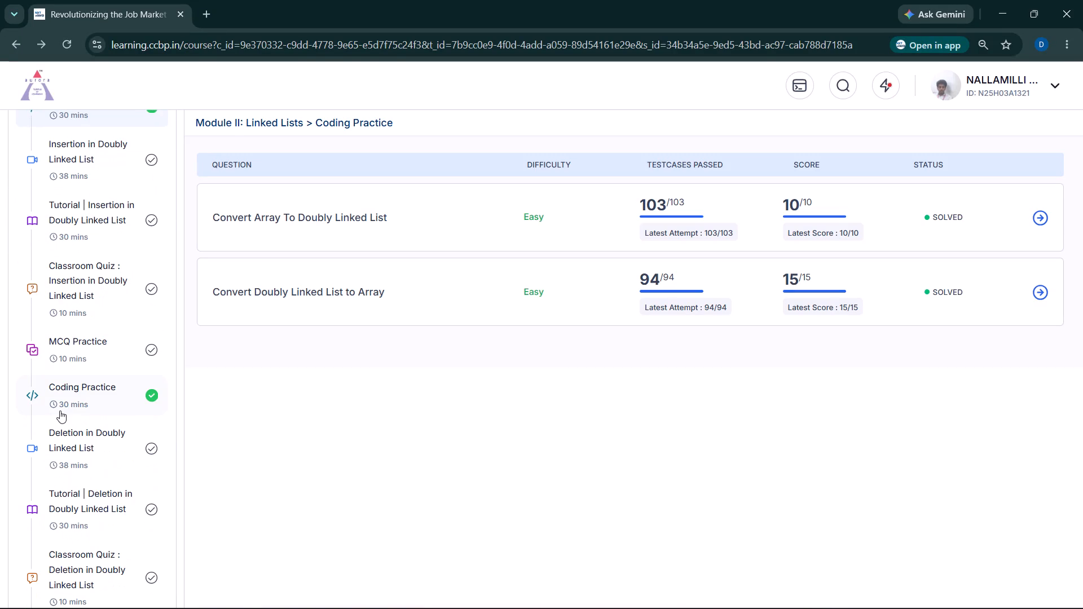
pyautogui.click(60, 411)
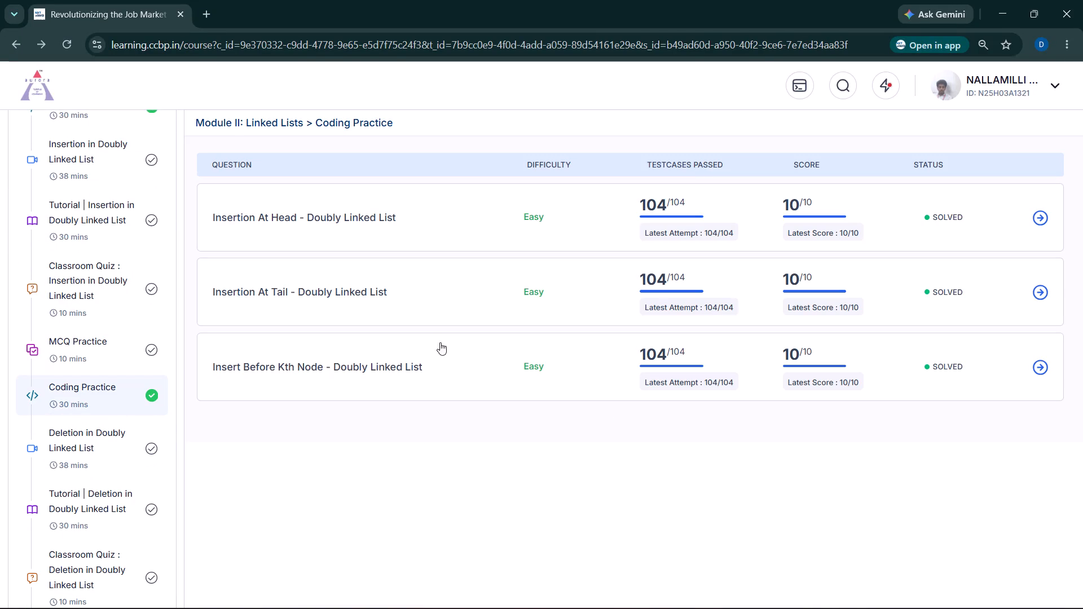
pyautogui.click(428, 235)
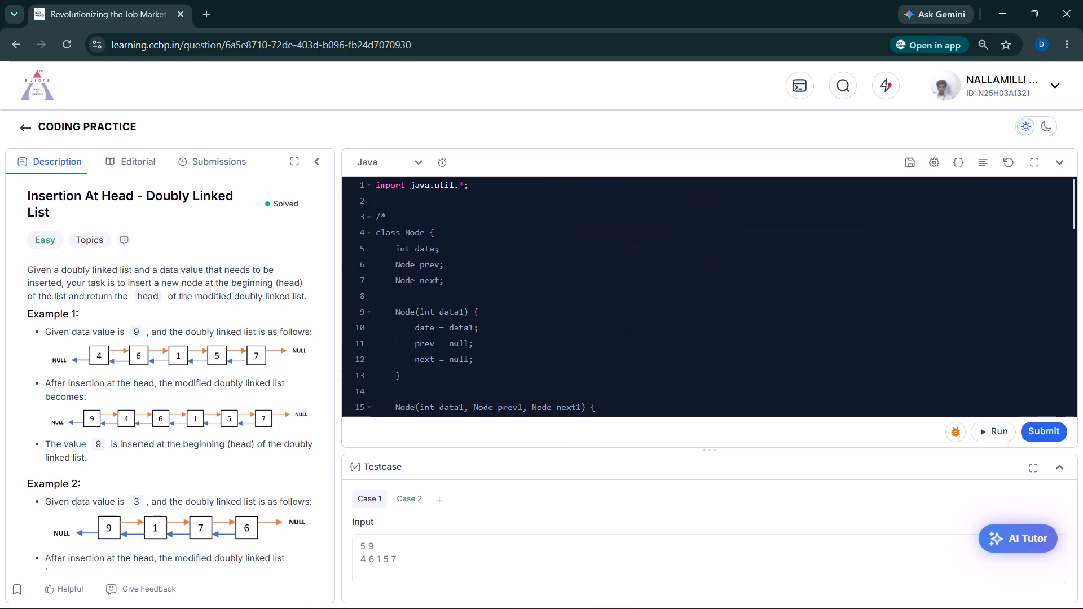
# Delete the commented-out code before and after the Java Solution class, keeping the import line and the insertionAtHead solution.
pyautogui.scroll(-9, 483, 355)
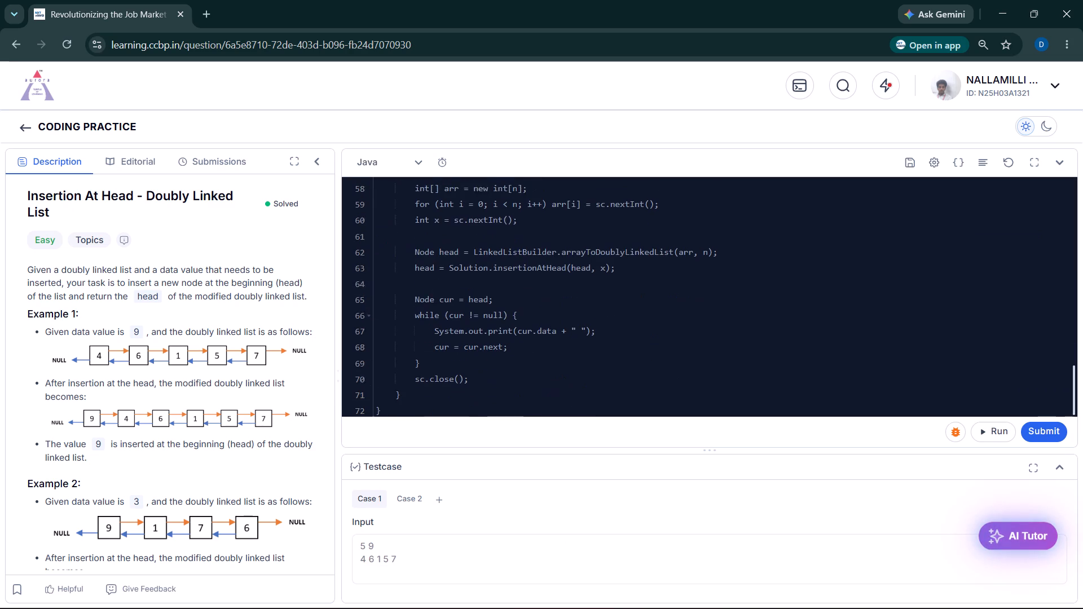
pyautogui.scroll(-2, 483, 355)
pyautogui.moveTo(402, 405); pyautogui.dragTo(335, 318)
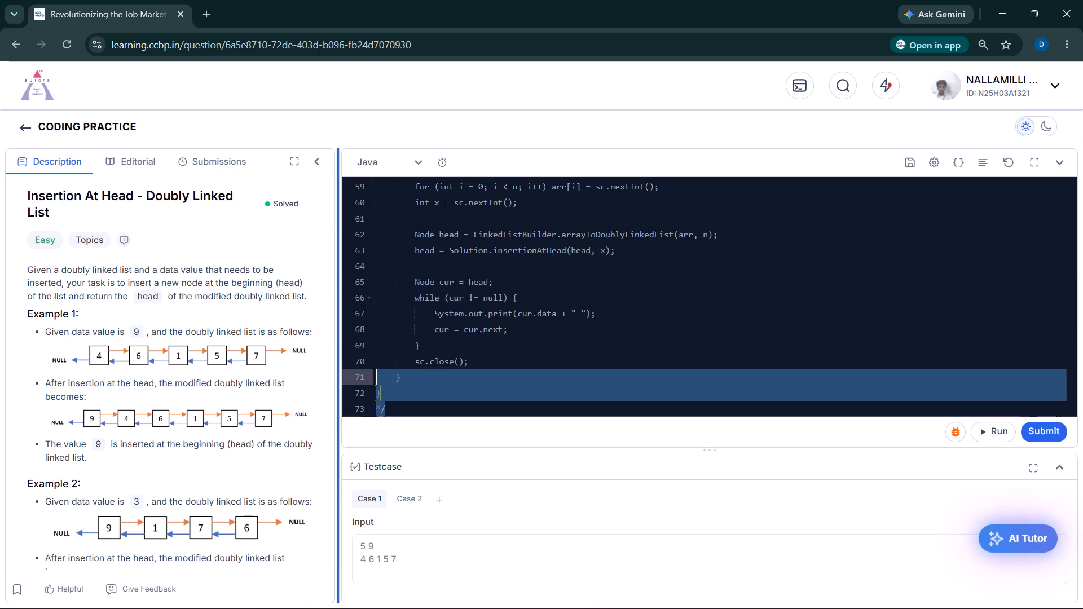
pyautogui.moveTo(335, 318); pyautogui.dragTo(375, 347)
pyautogui.press('BackSpace')
pyautogui.scroll(4, 375, 347)
pyautogui.scroll(-1, 463, 372)
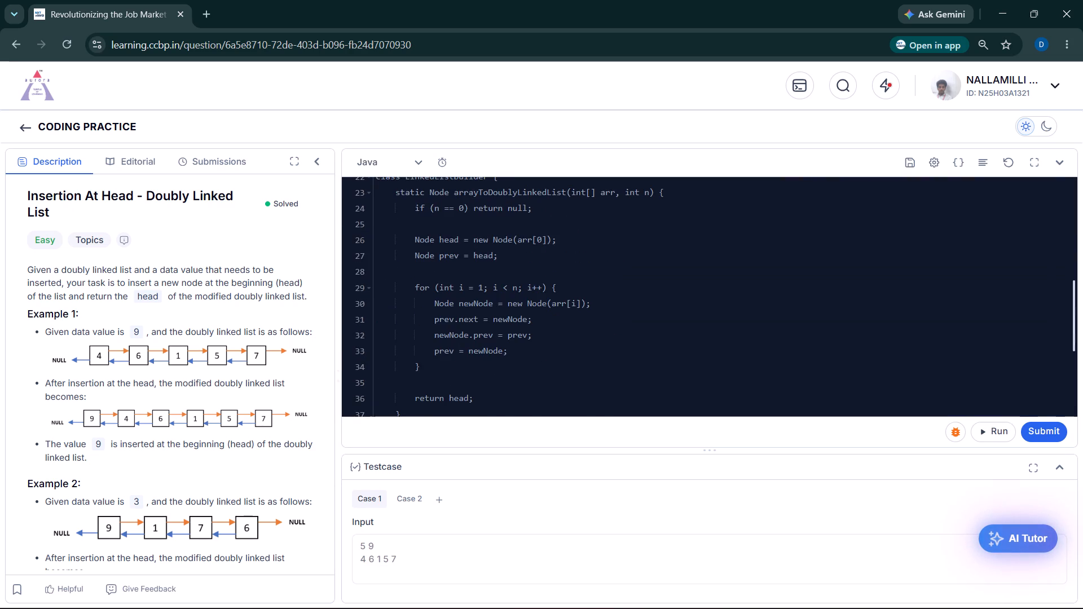
pyautogui.scroll(-1, 463, 372)
pyautogui.moveTo(411, 374); pyautogui.dragTo(327, 272)
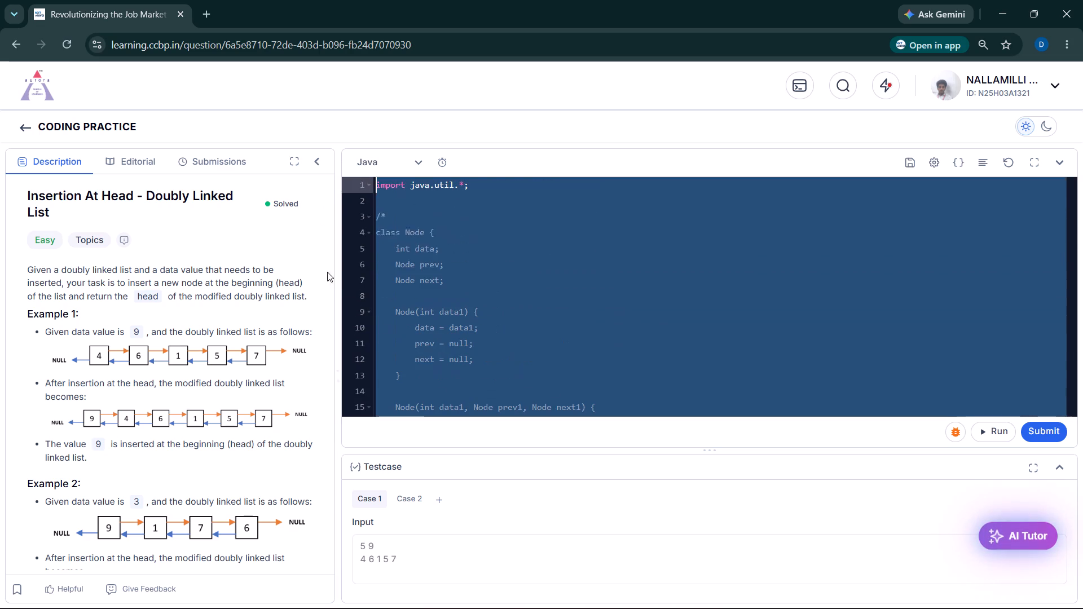
pyautogui.moveTo(327, 272); pyautogui.dragTo(325, 204)
pyautogui.press('BackSpace')
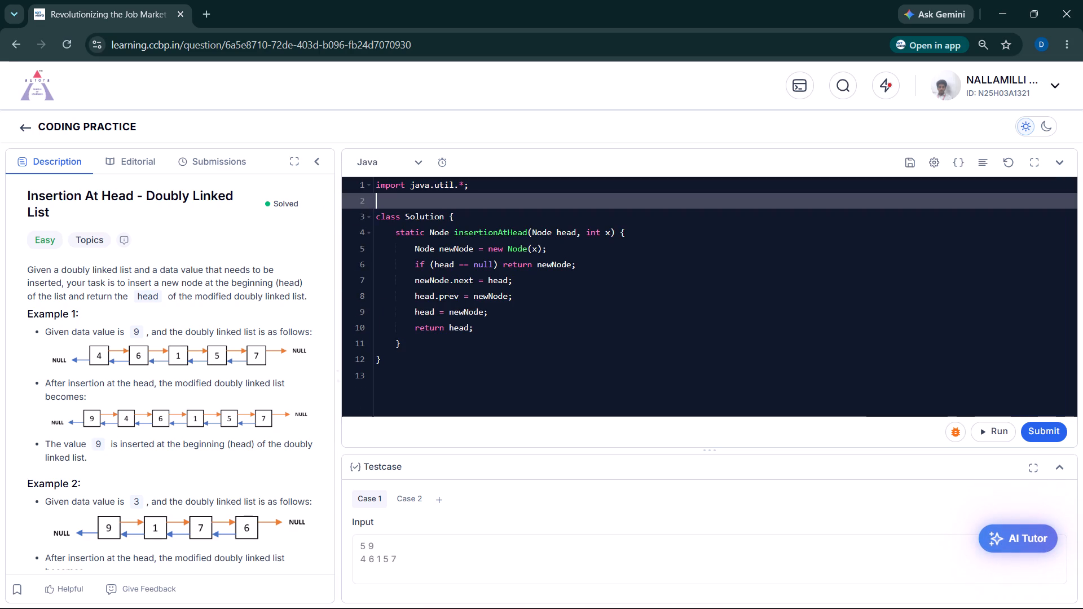
# Run the insertionAtHead solution against the sample testcases and copy a full-screen screenshot of the page.
pyautogui.click(445, 390)
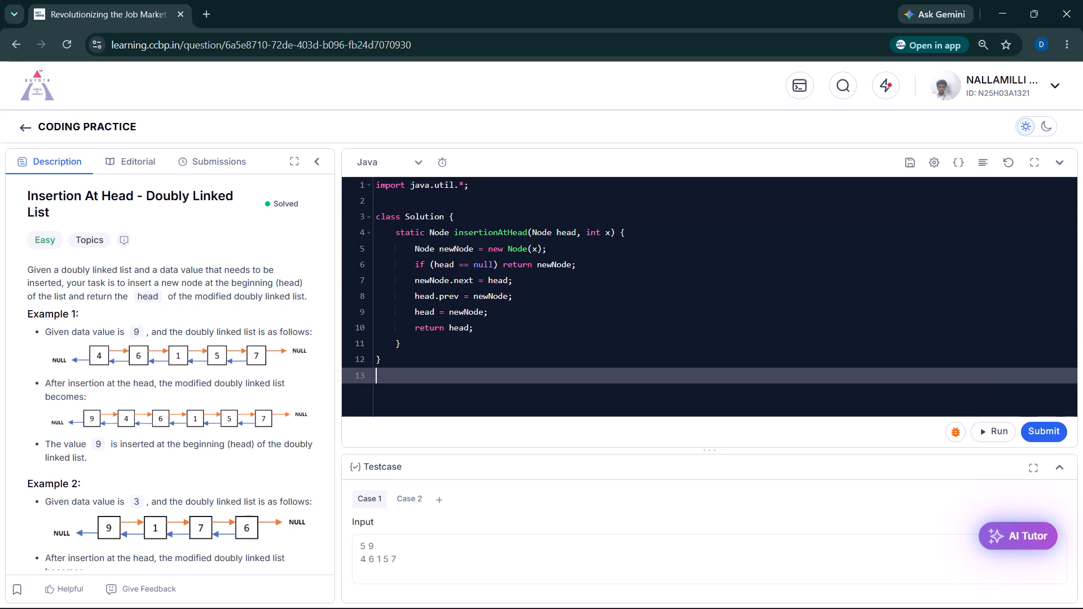
pyautogui.click(990, 431)
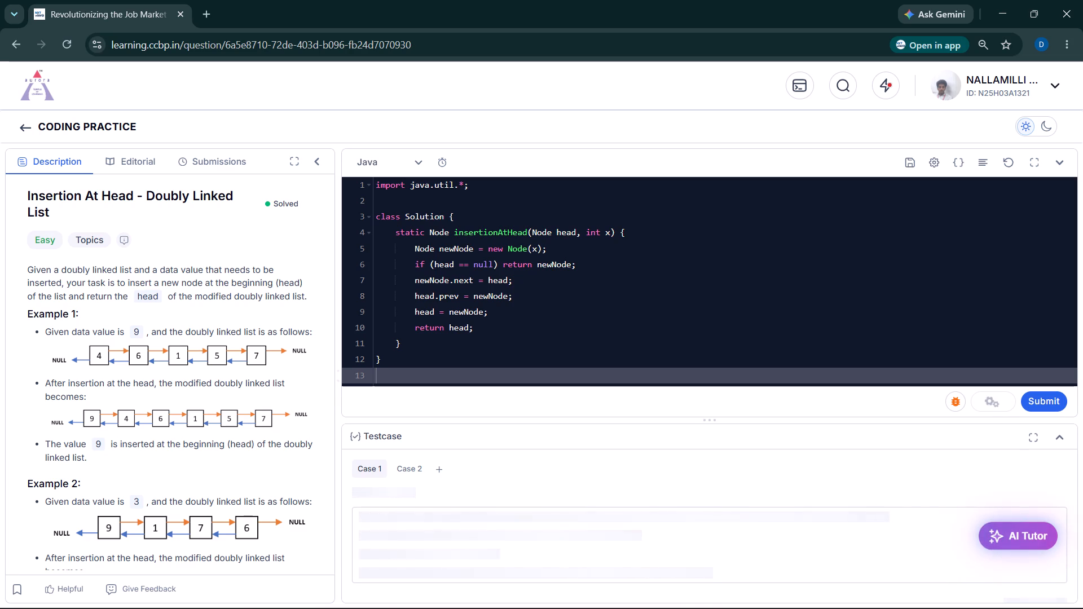
pyautogui.press('Print')
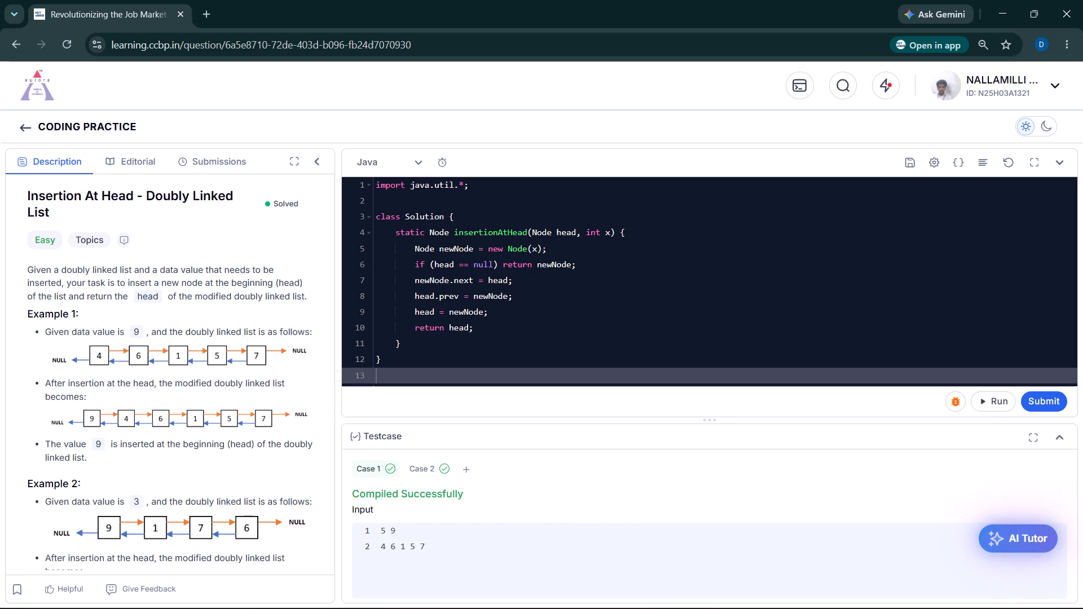
pyautogui.moveTo(0, 0); pyautogui.dragTo(1082, 608)
pyautogui.hotkey('ctrl', 'c')
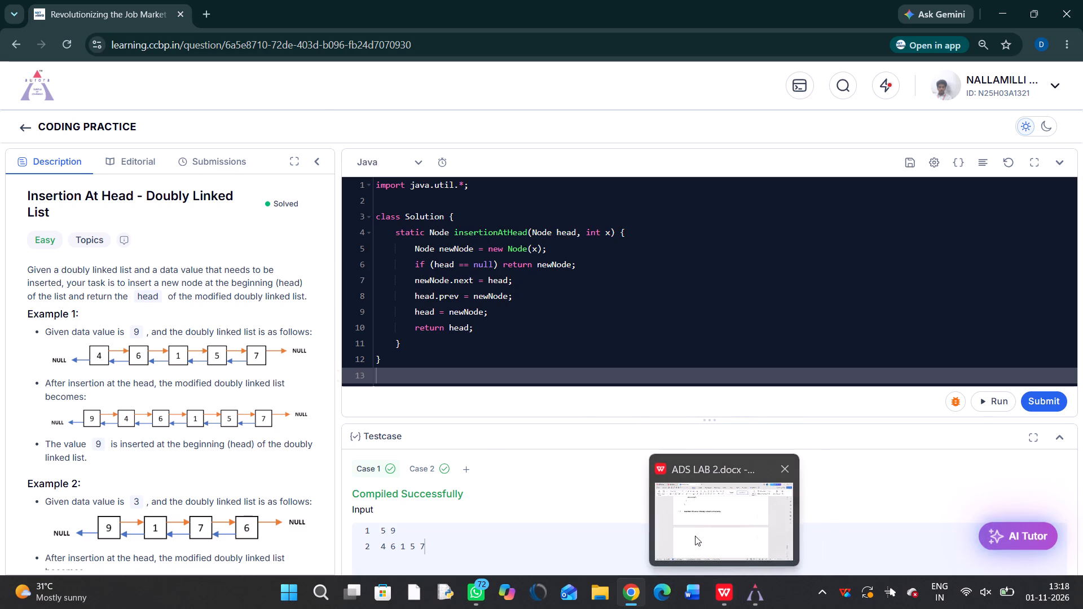
# Switch to the ADS LAB 2 document in WPS Office and correct the last heading's number to Question 12.
pyautogui.click(695, 536)
pyautogui.press('BackSpace')
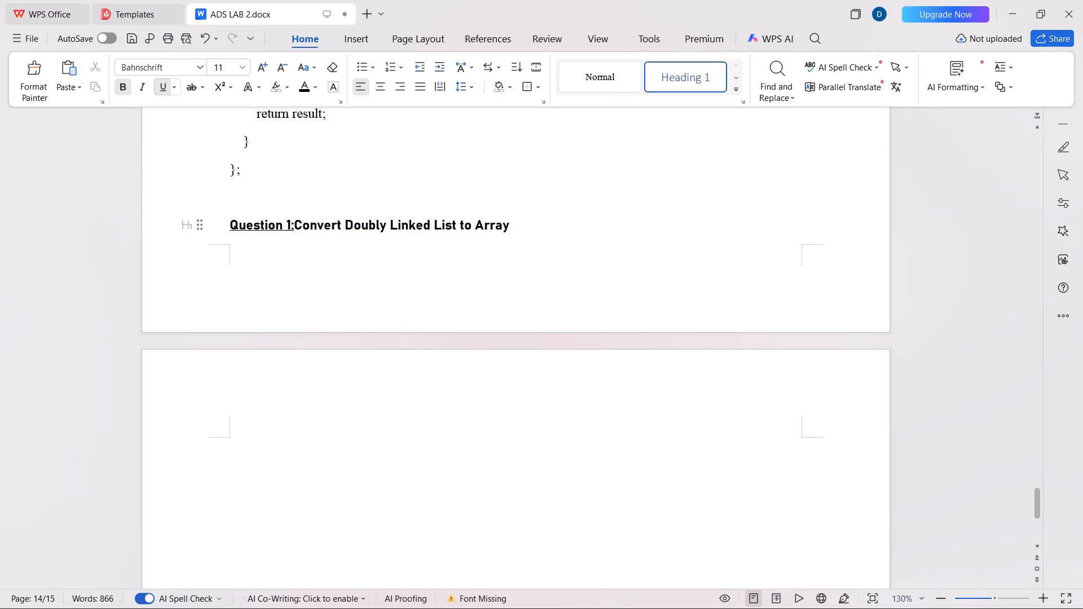
pyautogui.press('2')
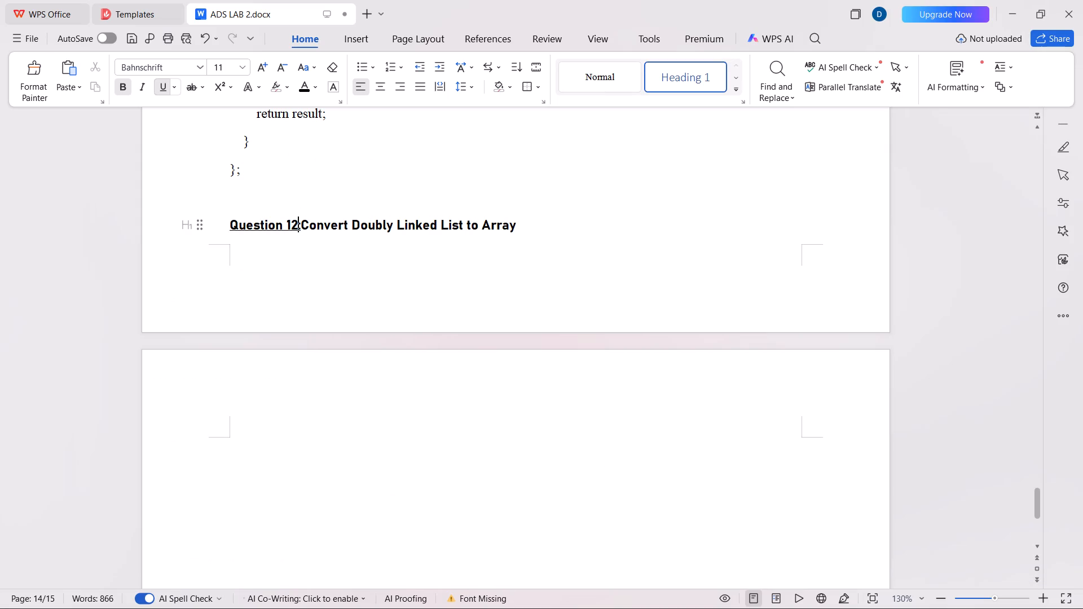
# Paste the copied problem-page screenshot on a new line below the Question 12 heading.
pyautogui.click(539, 228)
pyautogui.press('Return')
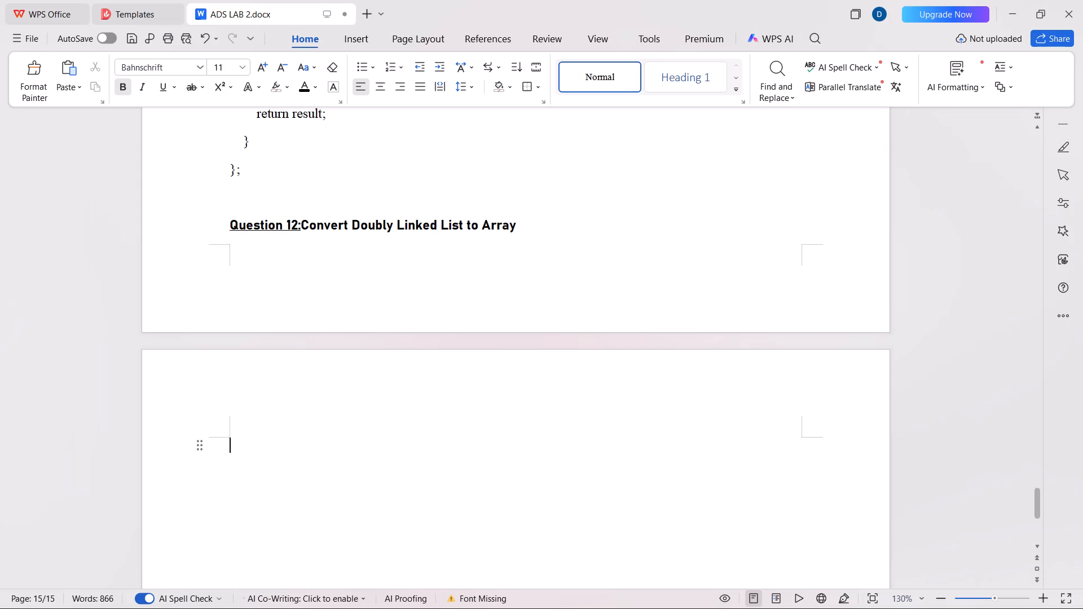
pyautogui.hotkey('ctrl', 'v')
pyautogui.scroll(6, 539, 228)
pyautogui.scroll(-1, 539, 228)
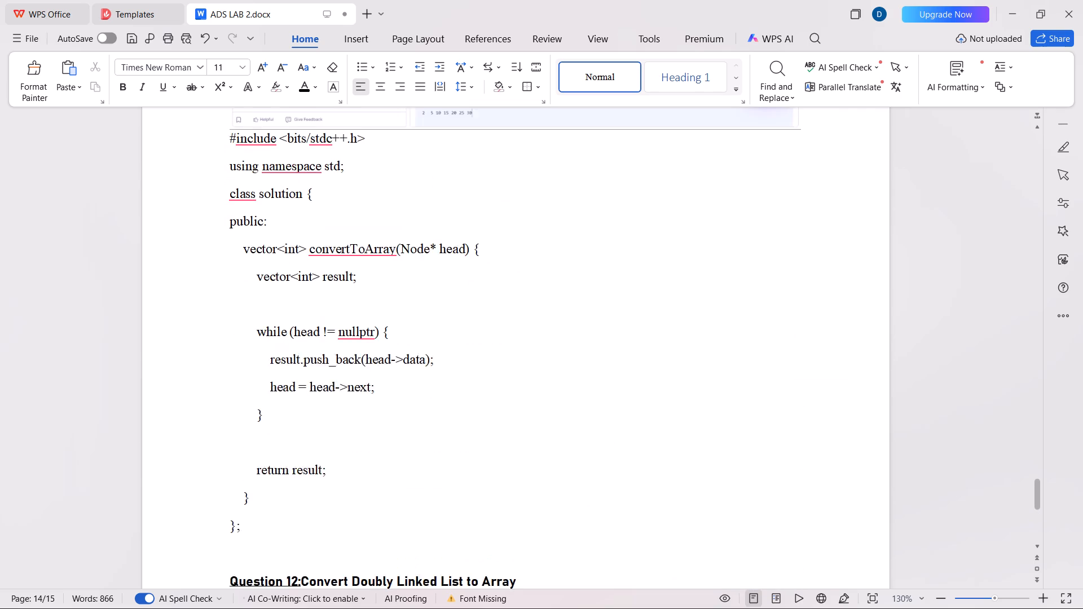
pyautogui.scroll(-1, 539, 228)
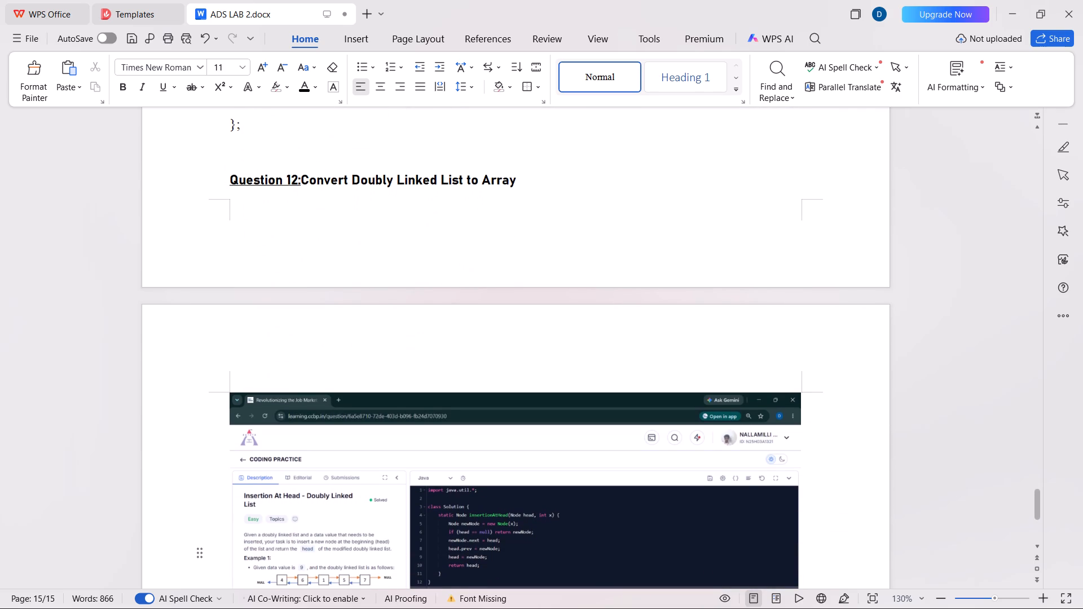
# Switch to Chrome and look through the problem's description, submissions and editorial for title text that can be selected.
pyautogui.click(607, 522)
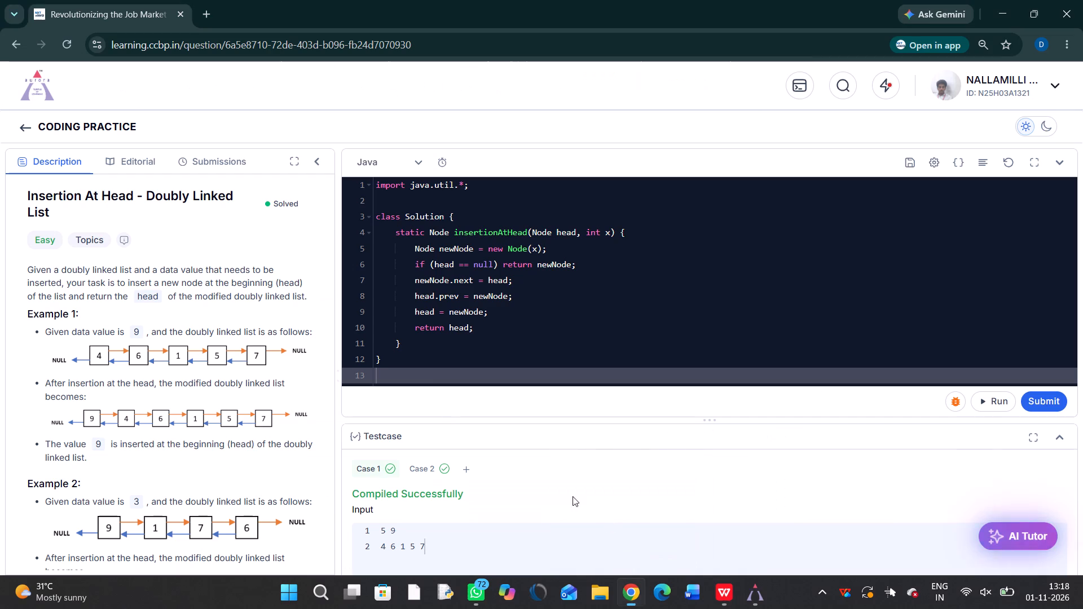
pyautogui.click(226, 156)
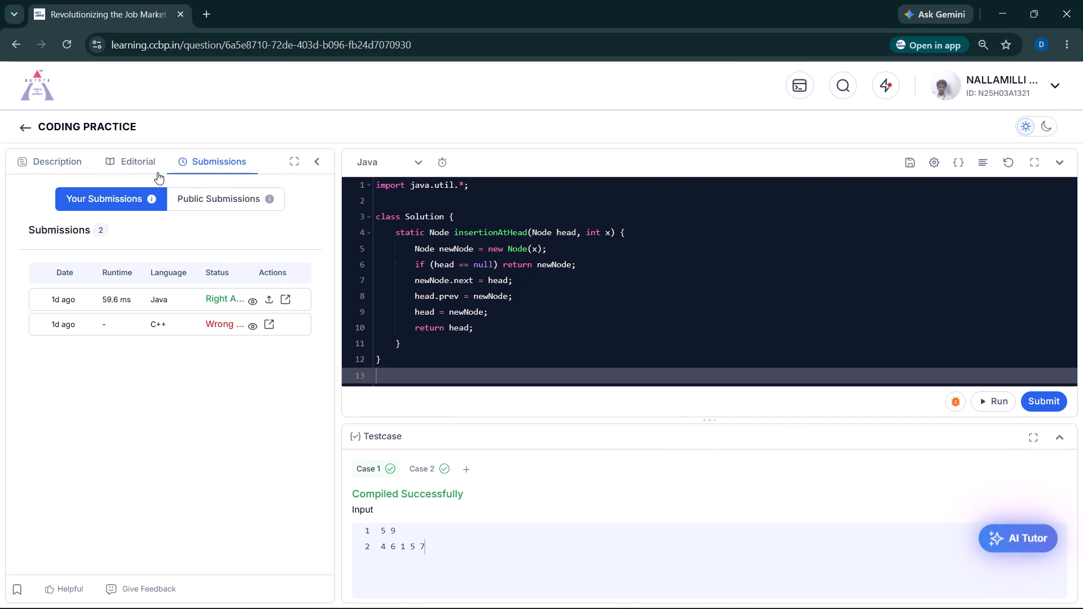
pyautogui.click(154, 167)
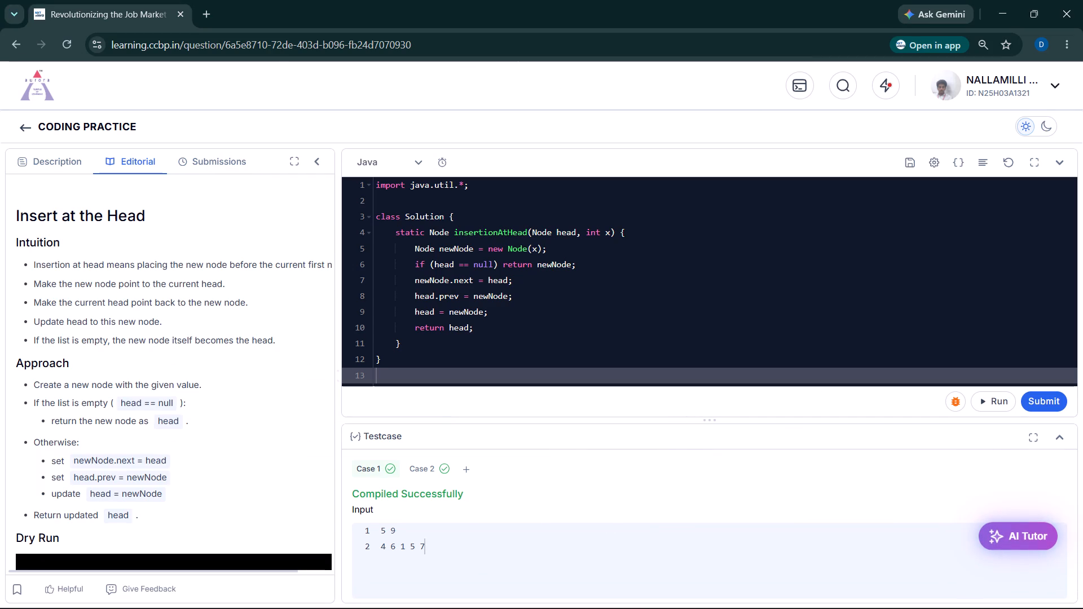
pyautogui.click(67, 156)
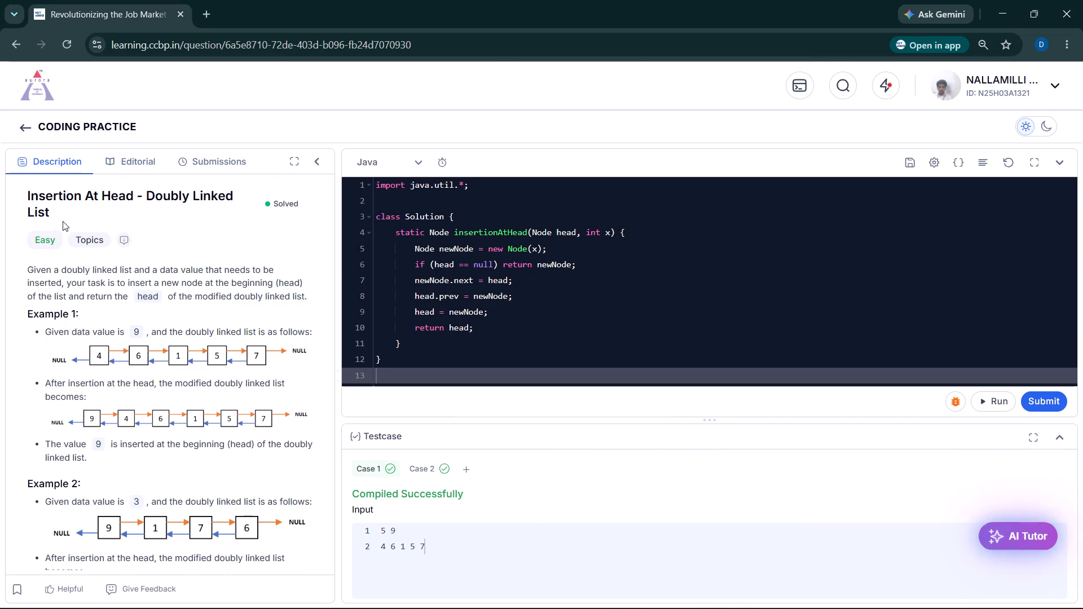
pyautogui.moveTo(57, 213); pyautogui.dragTo(205, 181)
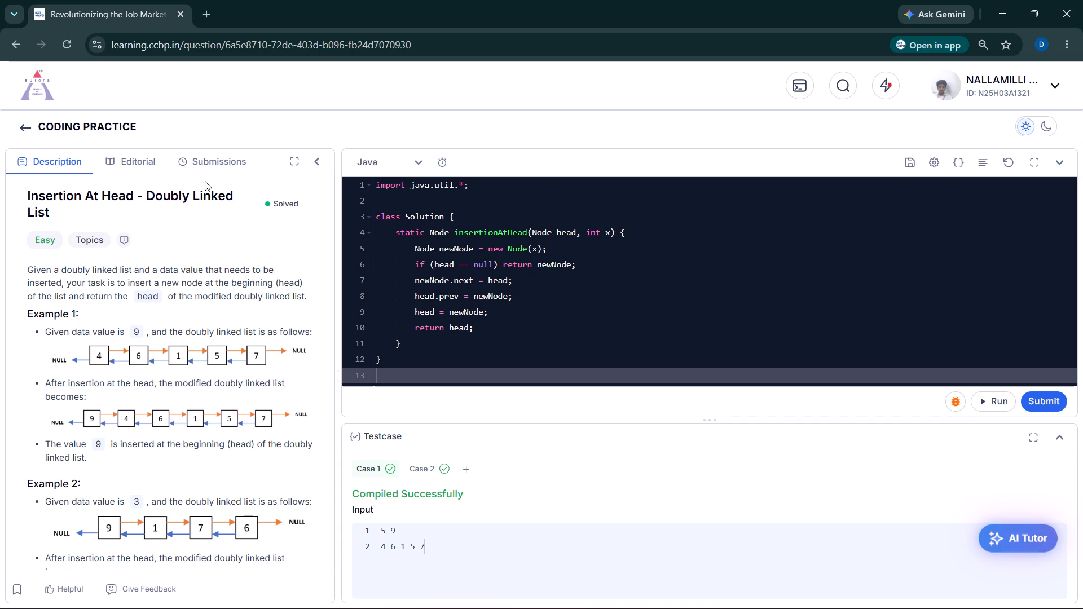
pyautogui.moveTo(205, 181); pyautogui.dragTo(218, 166)
pyautogui.click(218, 166)
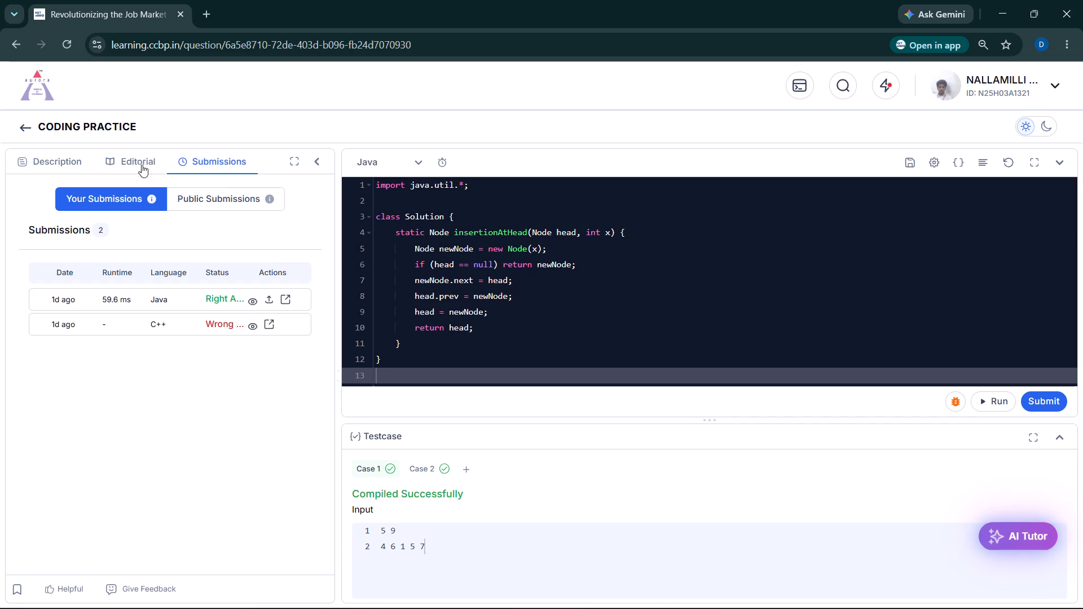
pyautogui.click(137, 156)
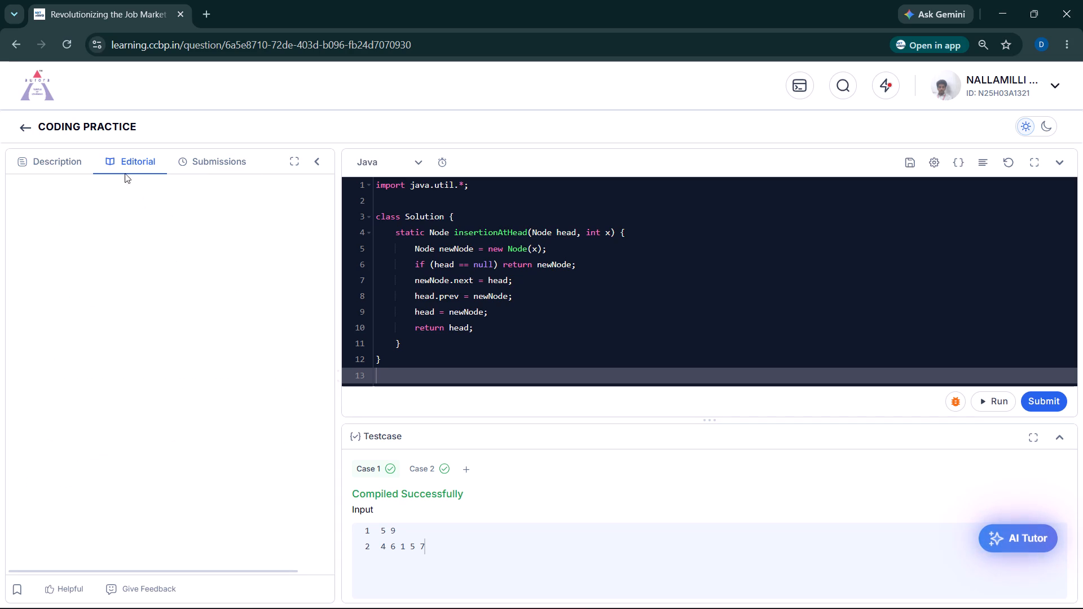
pyautogui.click(186, 159)
pyautogui.click(149, 166)
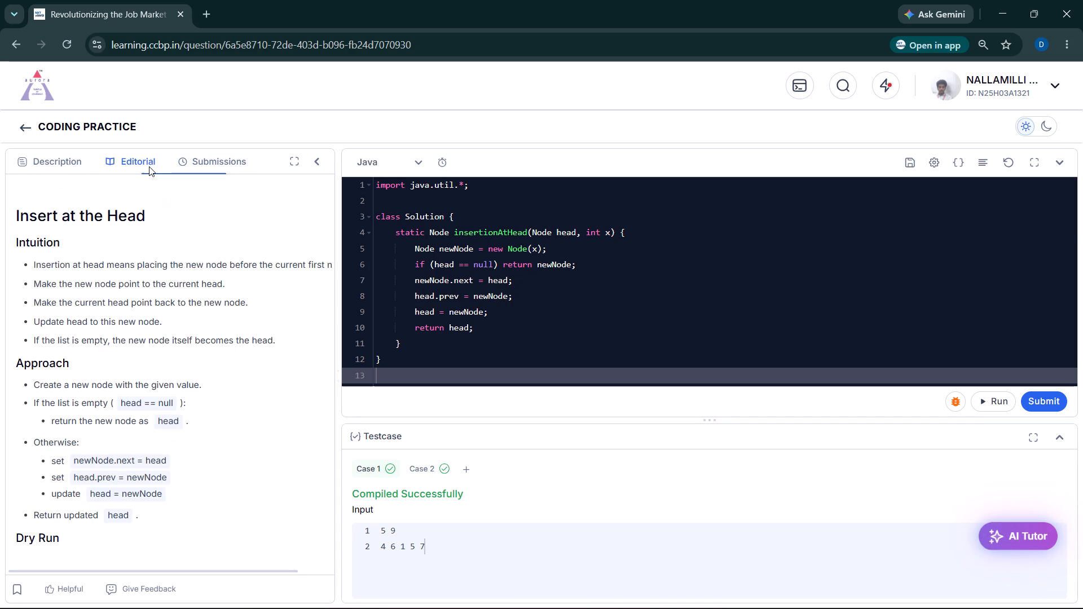
pyautogui.moveTo(153, 211); pyautogui.dragTo(73, 192)
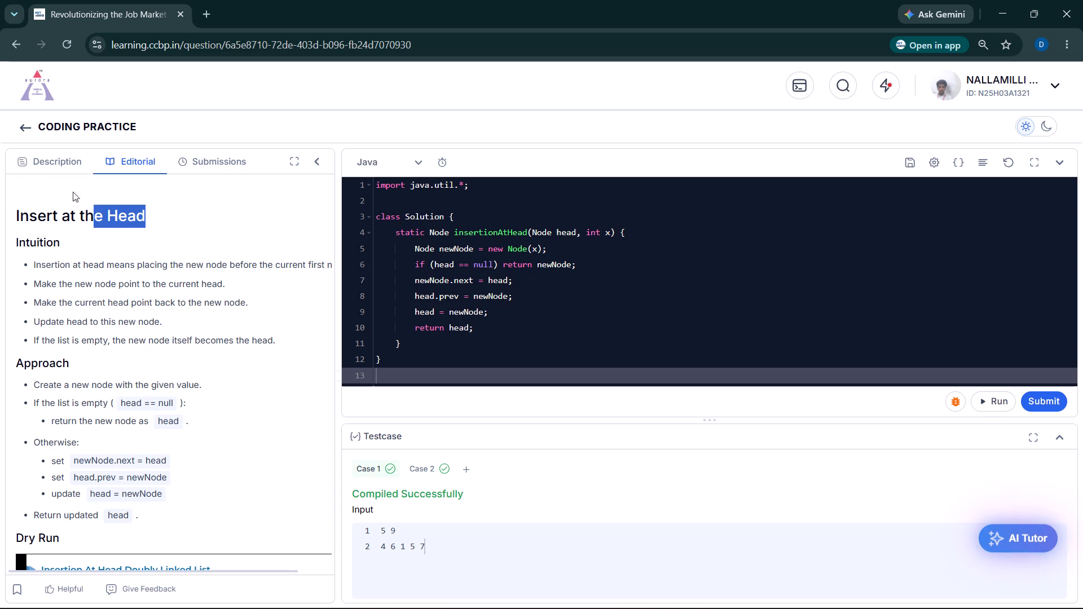
pyautogui.moveTo(73, 192); pyautogui.dragTo(0, 188)
pyautogui.moveTo(175, 237); pyautogui.dragTo(152, 222)
pyautogui.moveTo(152, 222); pyautogui.dragTo(113, 212)
pyautogui.click(78, 171)
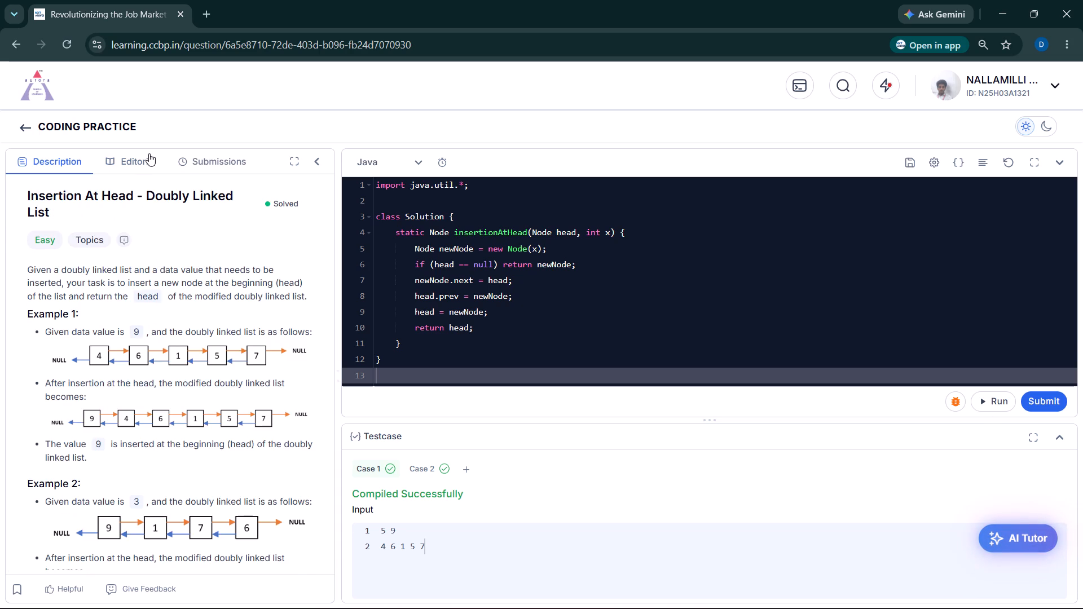
pyautogui.click(149, 153)
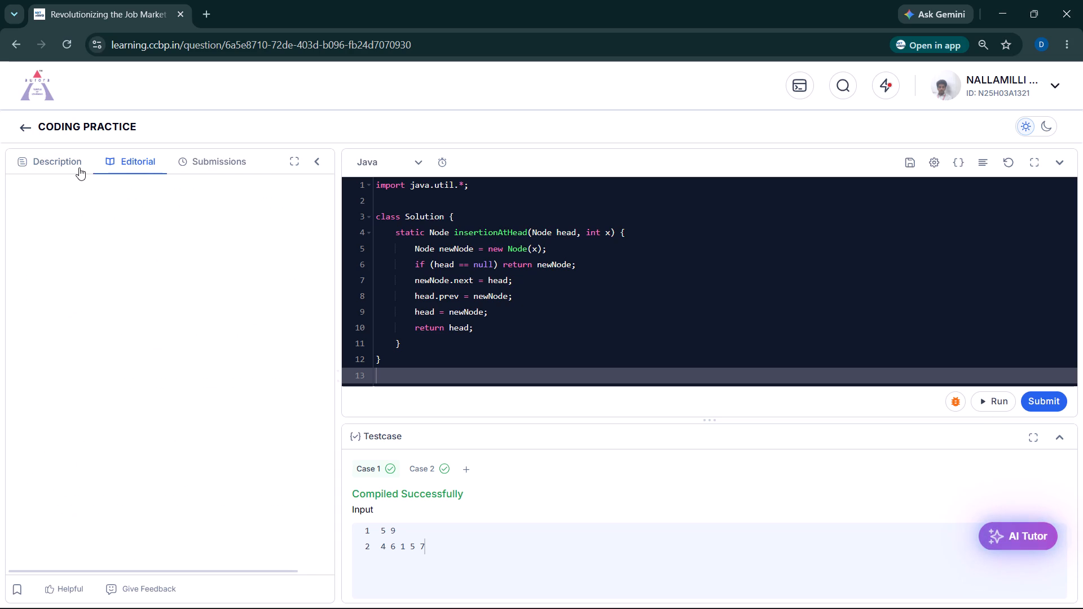
pyautogui.click(79, 167)
pyautogui.moveTo(127, 176); pyautogui.dragTo(126, 165)
pyautogui.click(126, 165)
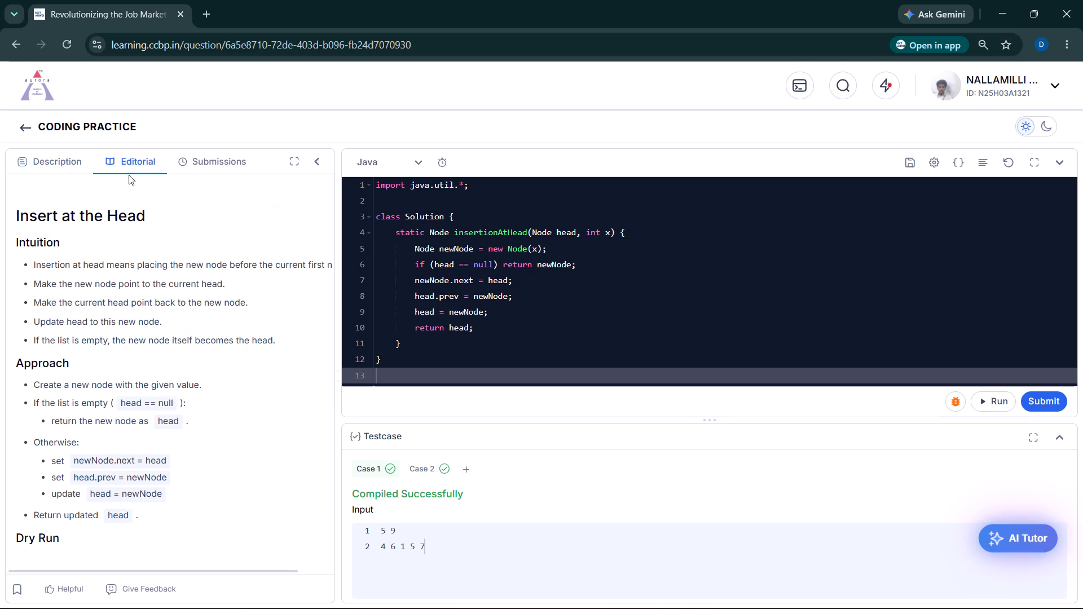
pyautogui.scroll(-9, 176, 370)
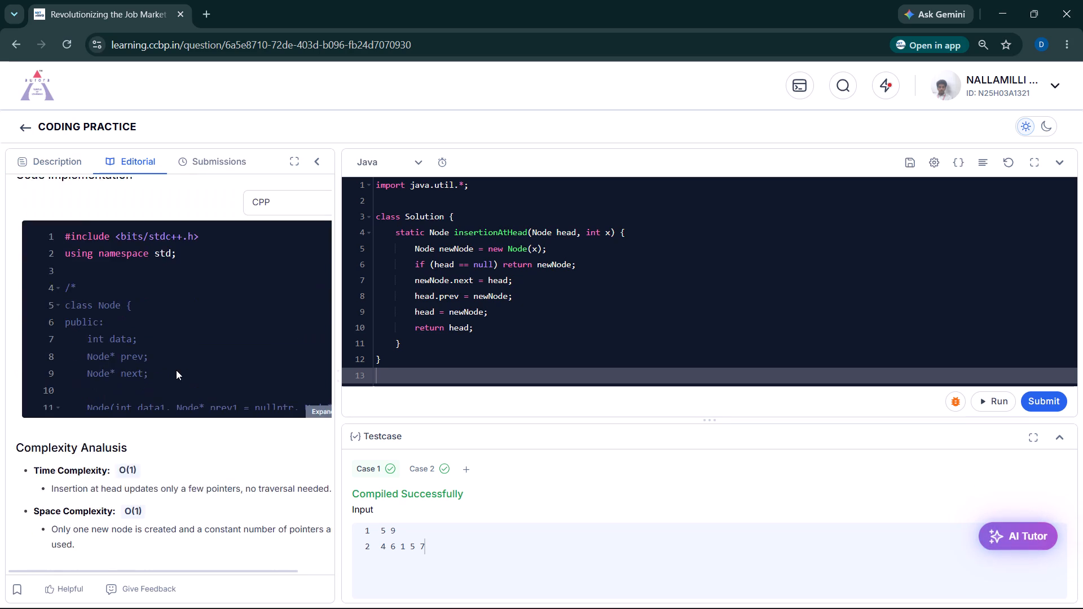
pyautogui.scroll(4, 176, 370)
pyautogui.scroll(-5, 176, 370)
pyautogui.scroll(5, 176, 370)
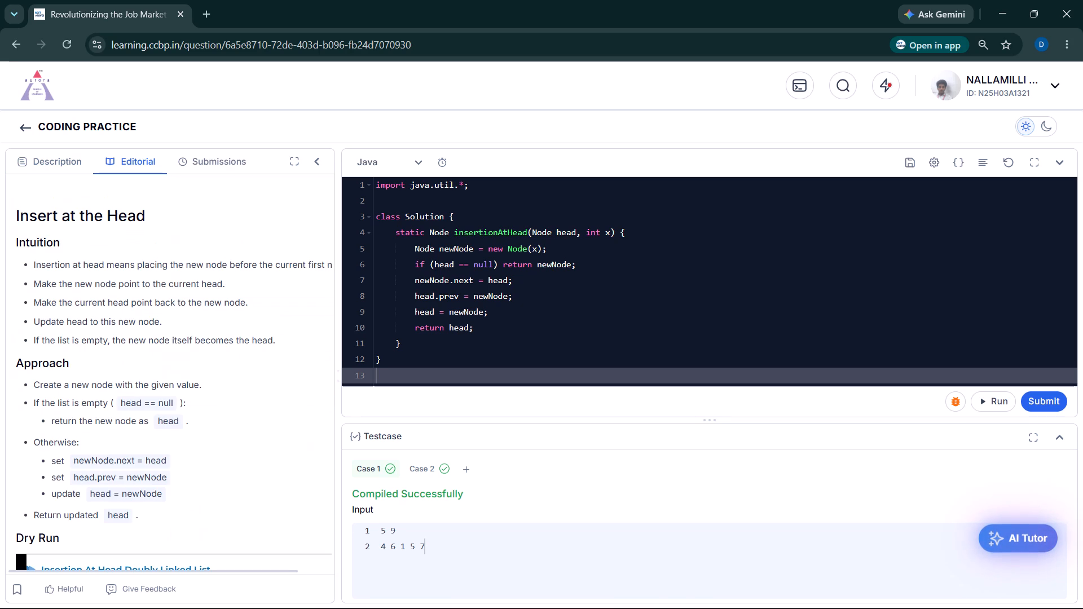
# Copy the editorial title into the Question 12 heading in WPS Office, making it read "Insert at the Head Doubly Linked List".
pyautogui.moveTo(151, 220); pyautogui.dragTo(0, 201)
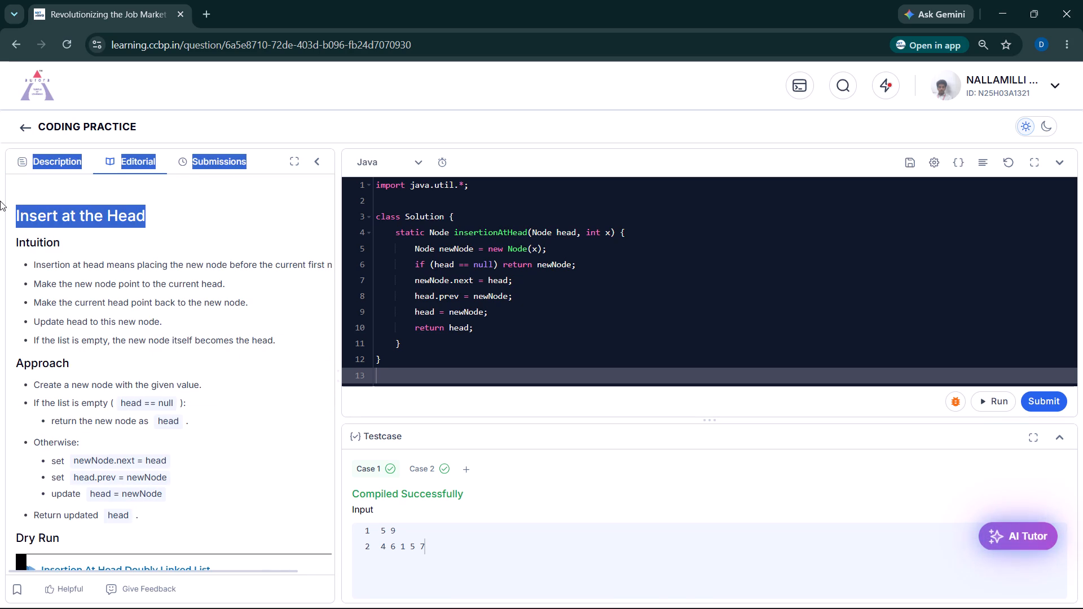
pyautogui.moveTo(0, 201); pyautogui.dragTo(16, 218)
pyautogui.hotkey('ctrl', 'c')
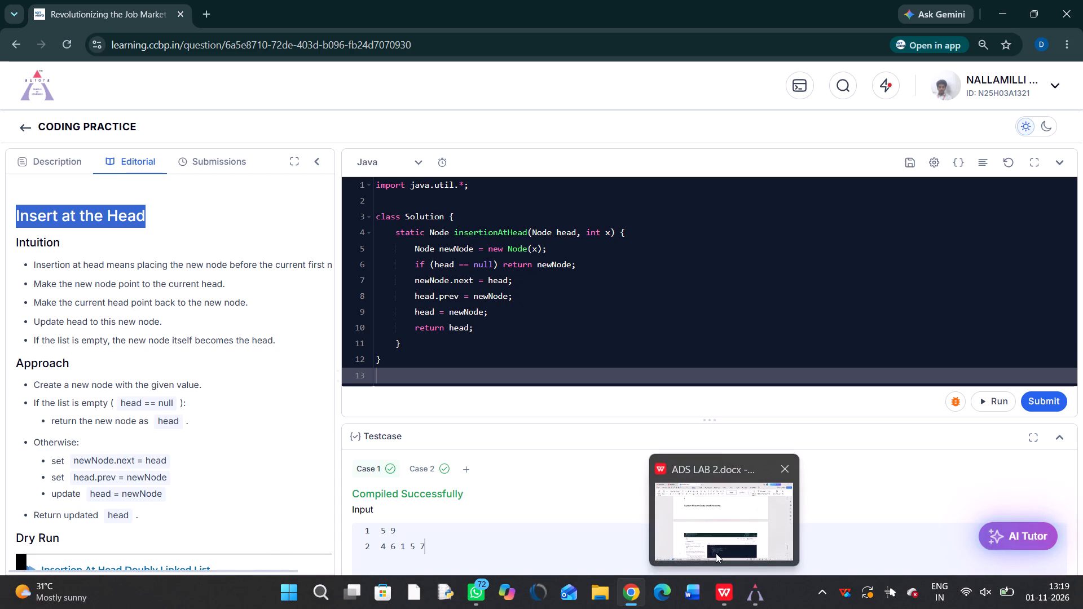
pyautogui.click(716, 553)
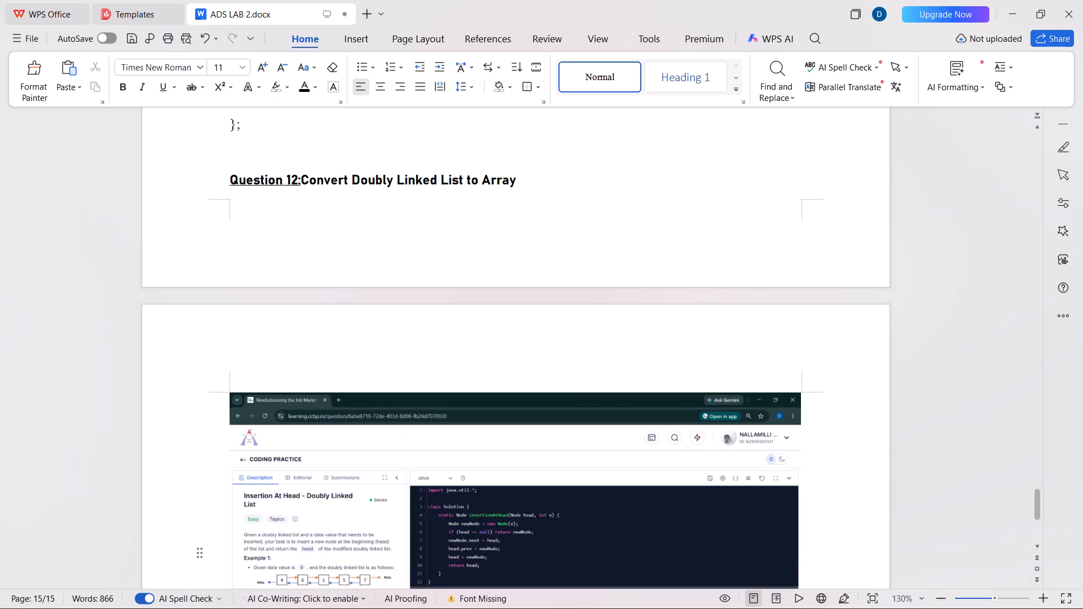
pyautogui.moveTo(347, 176); pyautogui.dragTo(305, 177)
pyautogui.hotkey('ctrl', 'v')
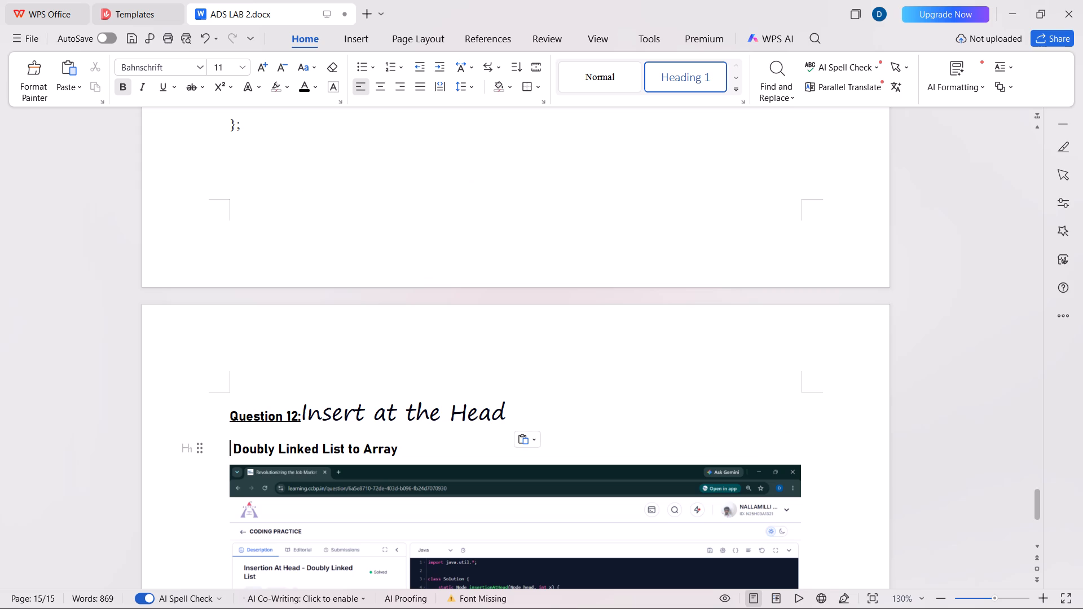
pyautogui.press('BackSpace')
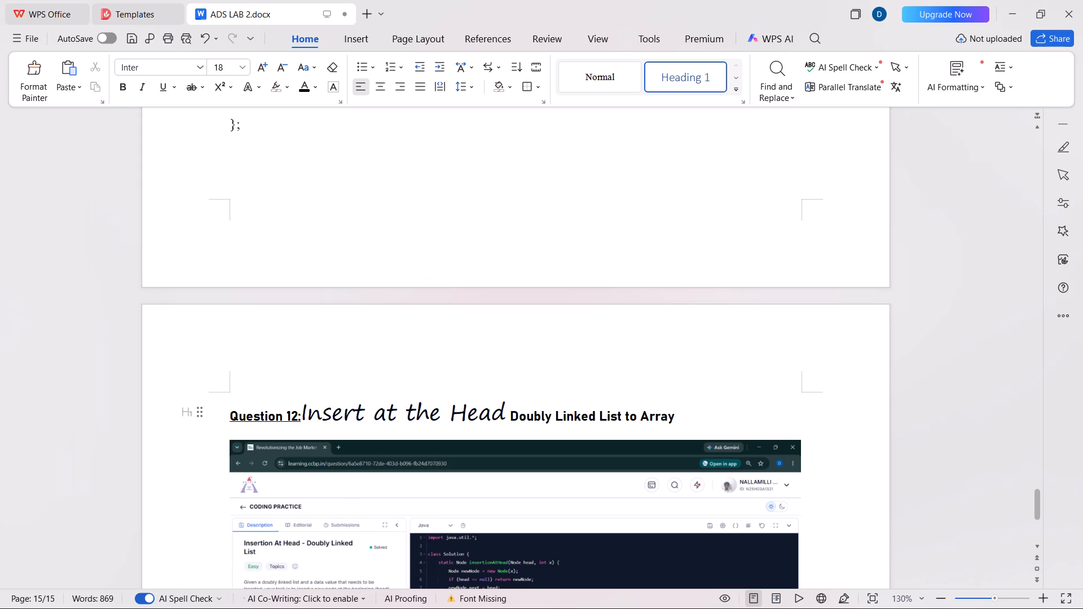
pyautogui.moveTo(673, 417); pyautogui.dragTo(627, 420)
pyautogui.press('BackSpace')
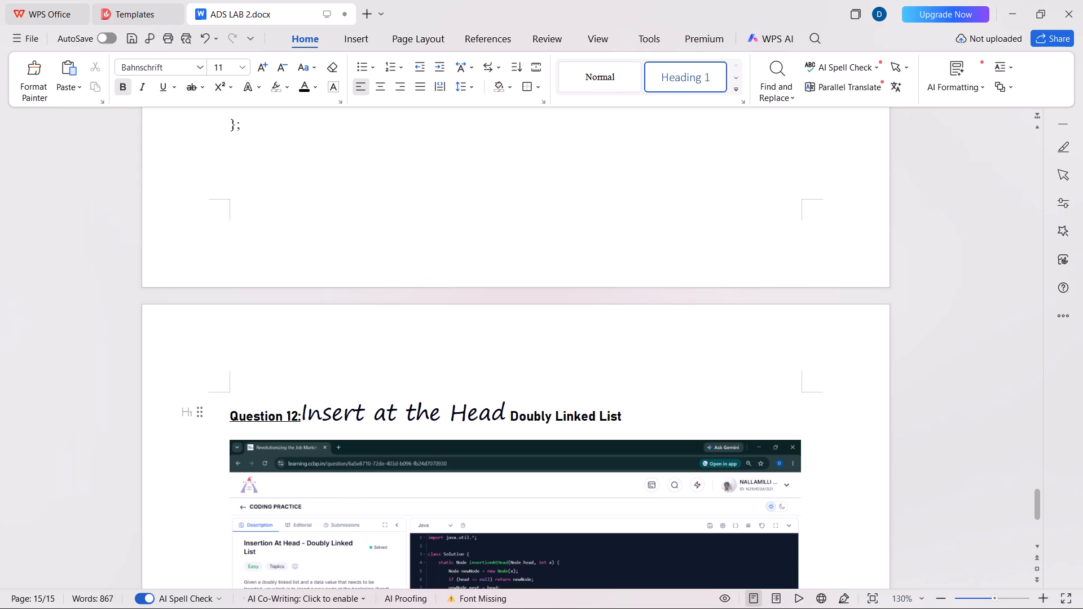
# Format the whole Question 12 heading uniformly in Bahnschrift, size 11, bold.
pyautogui.moveTo(620, 414); pyautogui.dragTo(217, 388)
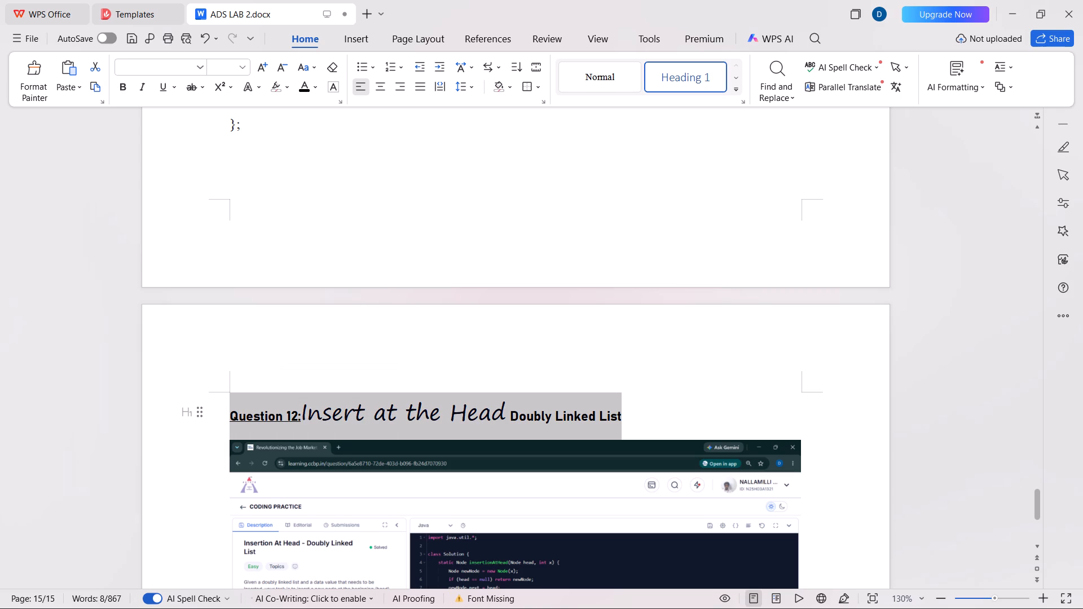
pyautogui.click(199, 68)
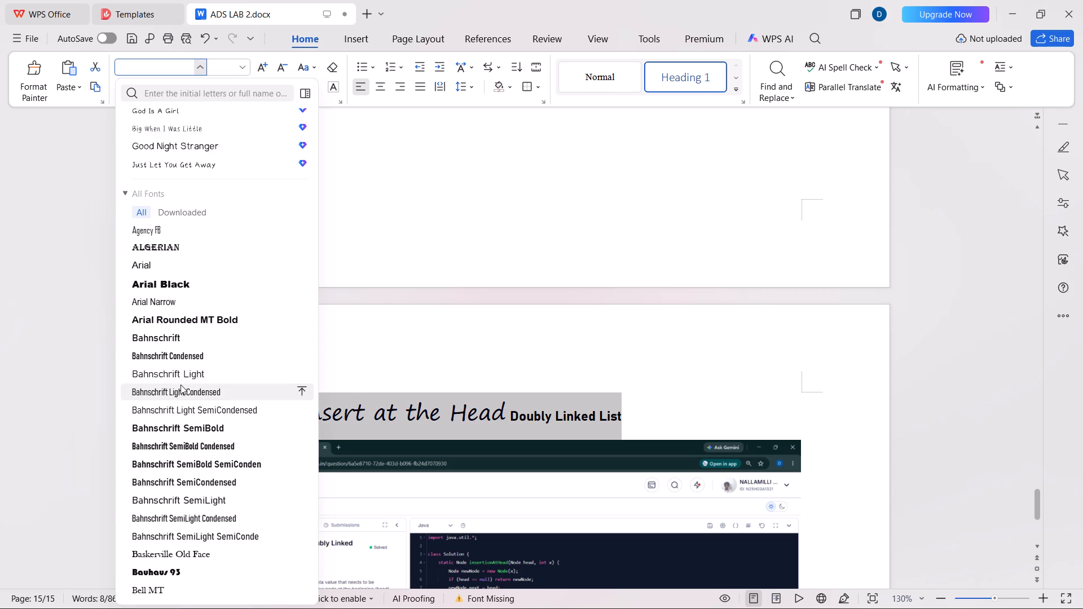
pyautogui.click(168, 337)
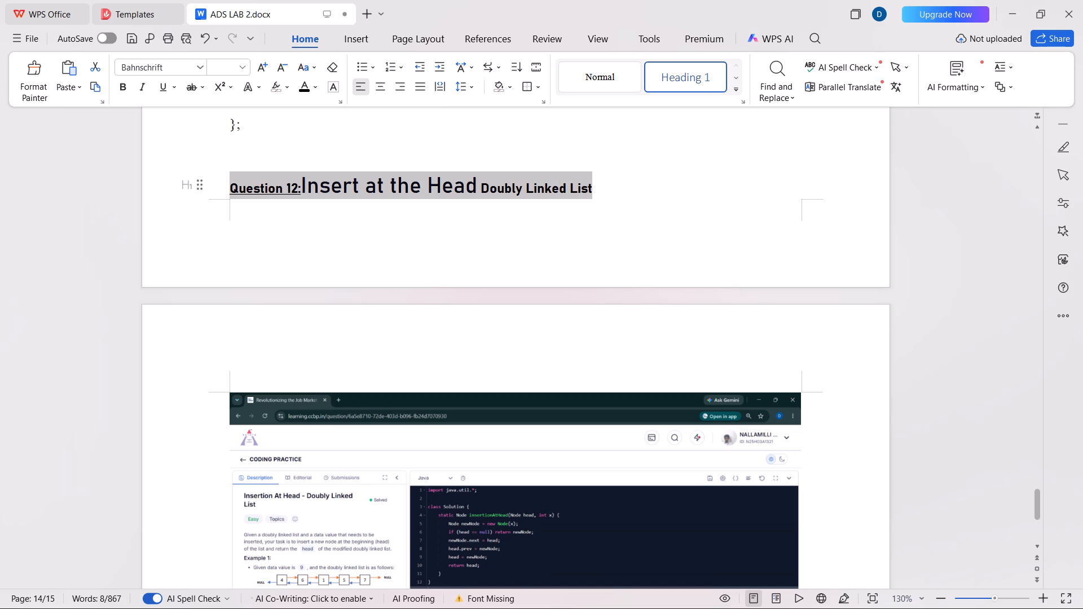
pyautogui.click(243, 61)
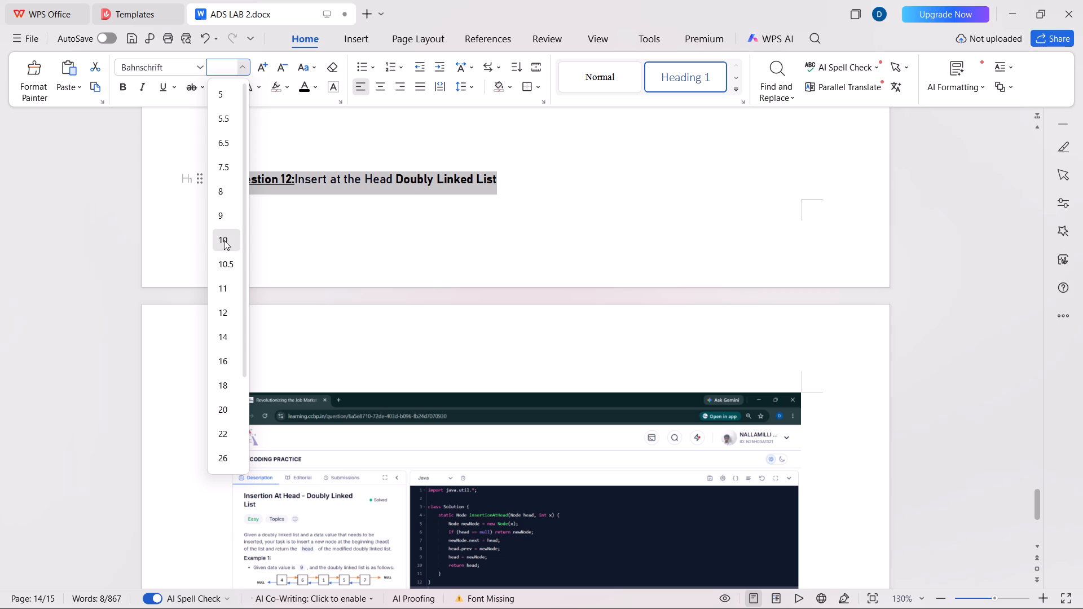
pyautogui.moveTo(222, 269); pyautogui.dragTo(223, 282)
pyautogui.click(223, 282)
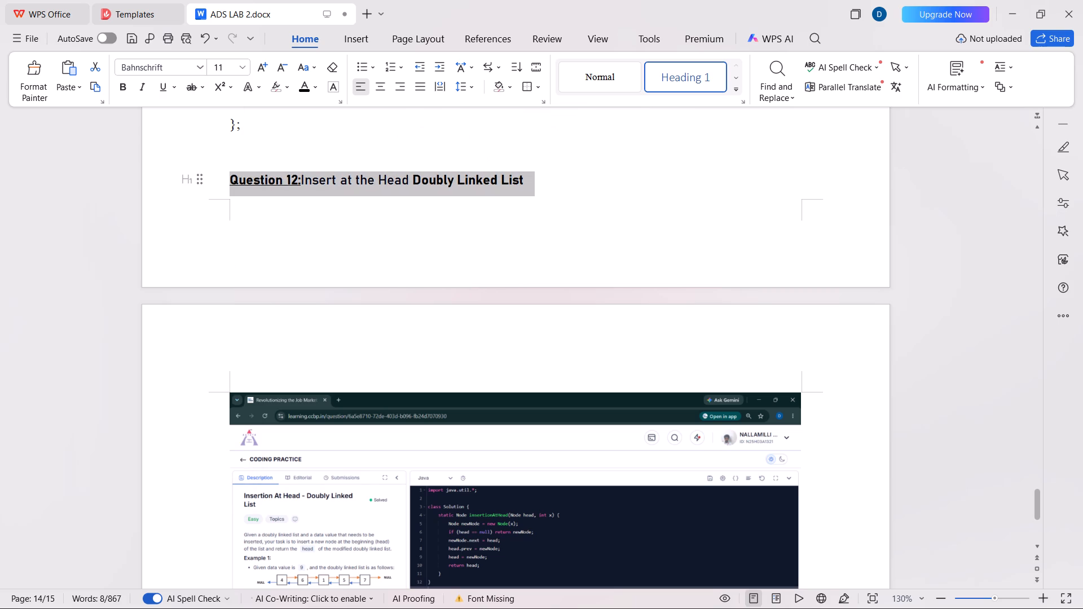
pyautogui.hotkey('ctrl', 'b')
pyautogui.hotkey('ctrl', 'b')
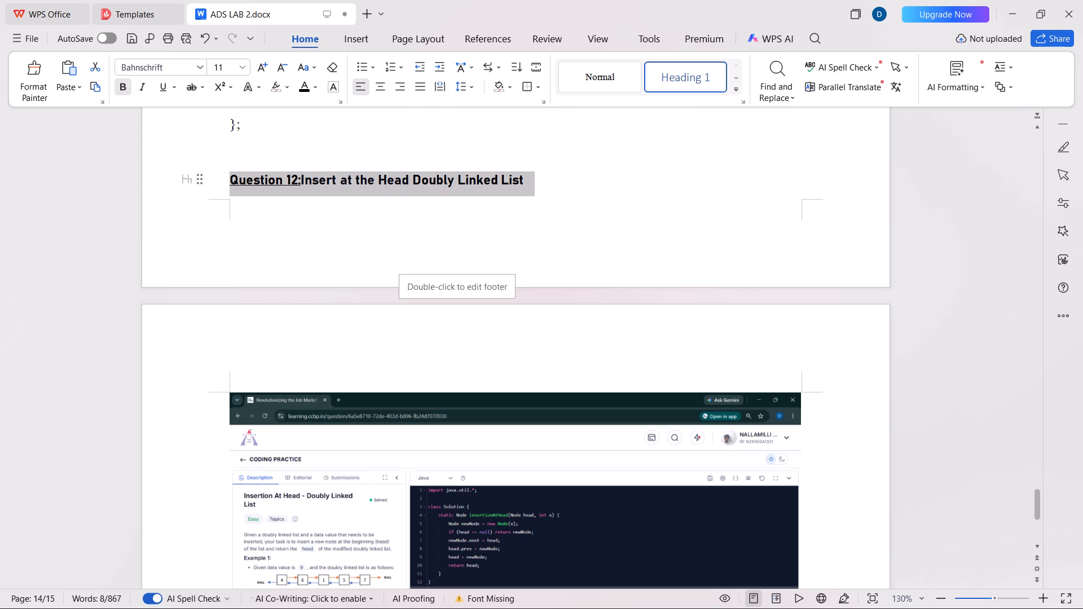
pyautogui.click(782, 258)
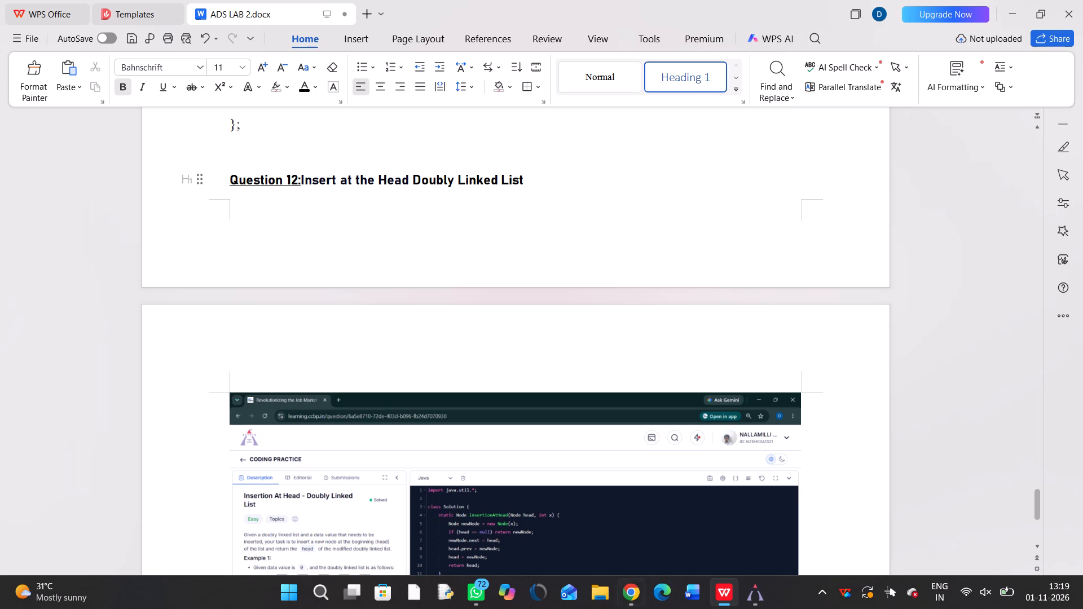
# Copy the full Java insertionAtHead solution from Chrome's code editor and paste it below the Question 12 screenshot in WPS Office.
pyautogui.click(611, 546)
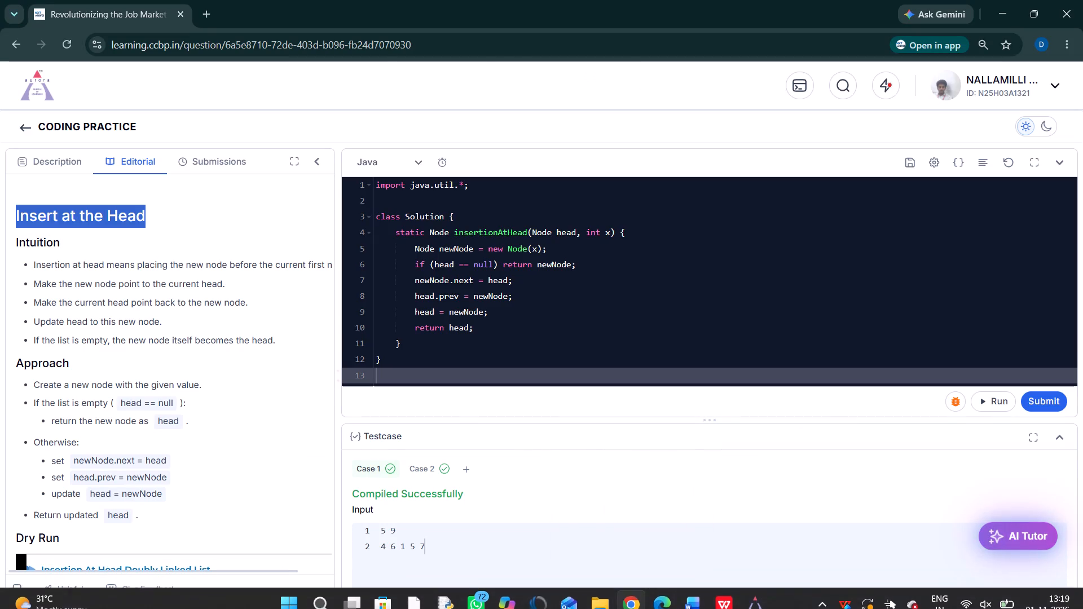
pyautogui.click(72, 156)
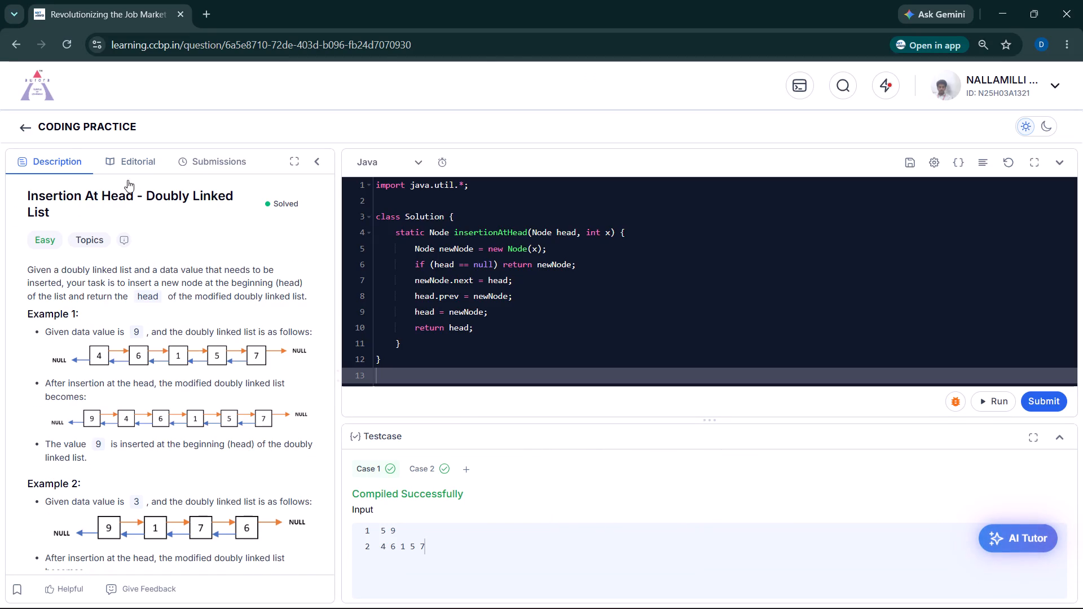
pyautogui.click(610, 317)
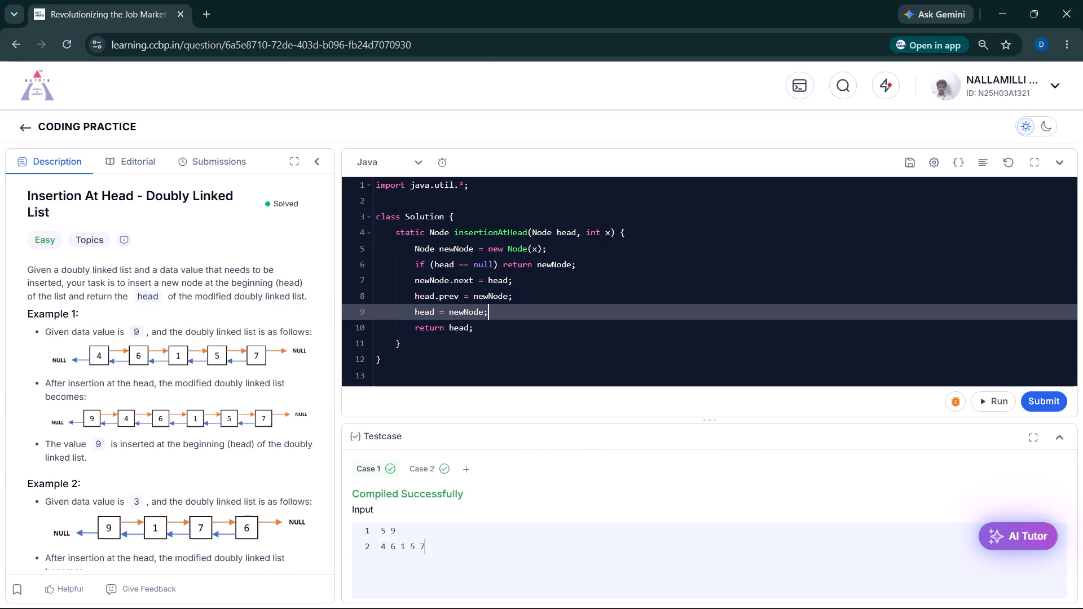
pyautogui.hotkey('ctrl', 'a')
pyautogui.hotkey('ctrl', 'c')
pyautogui.hotkey('ctrl', 'c')
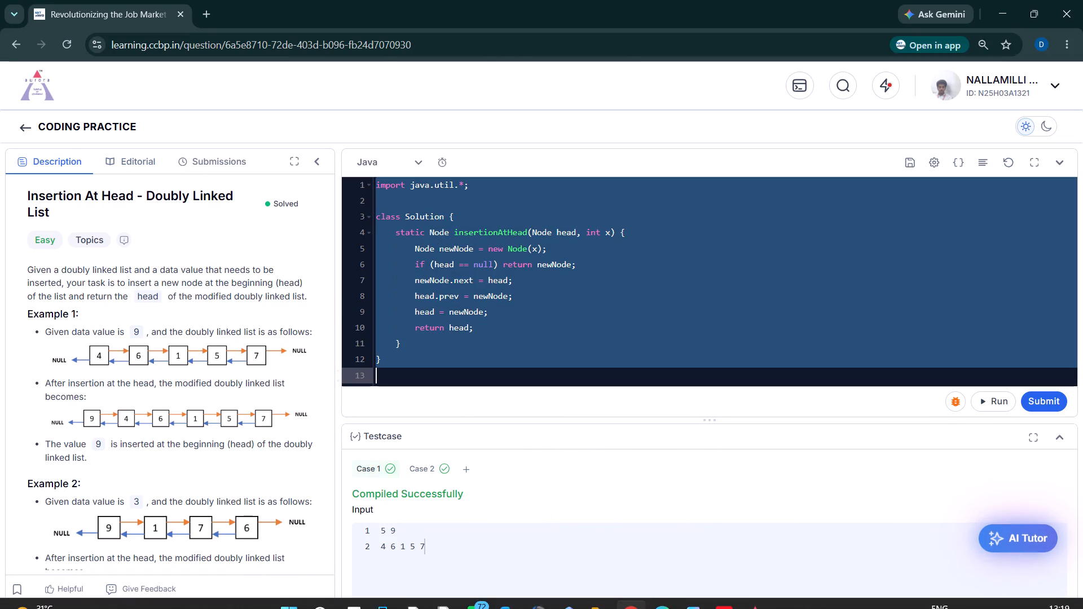
pyautogui.click(712, 516)
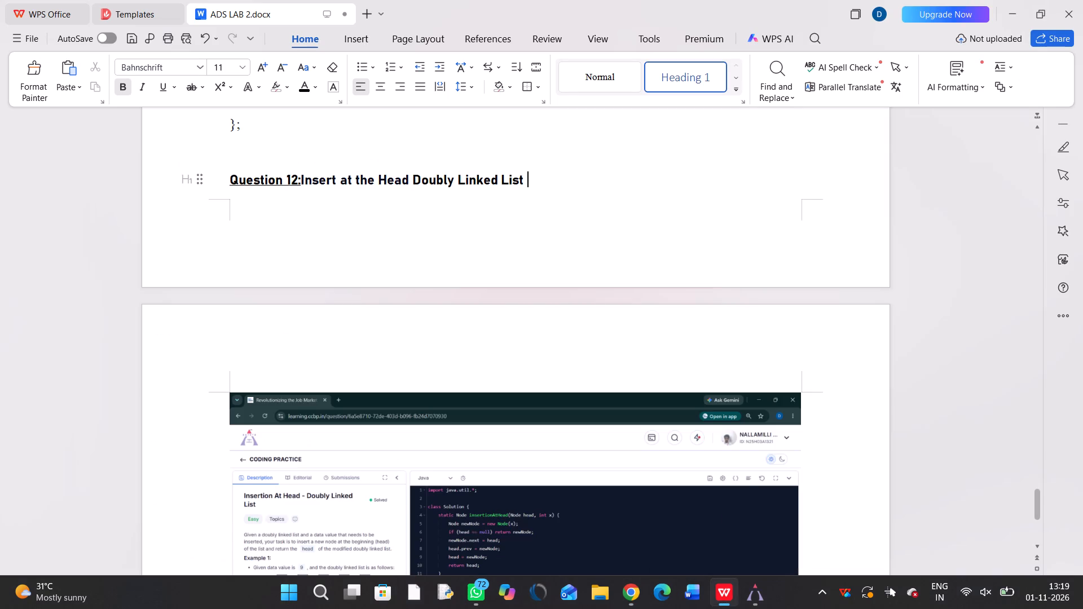
pyautogui.scroll(-5, 587, 441)
pyautogui.click(817, 142)
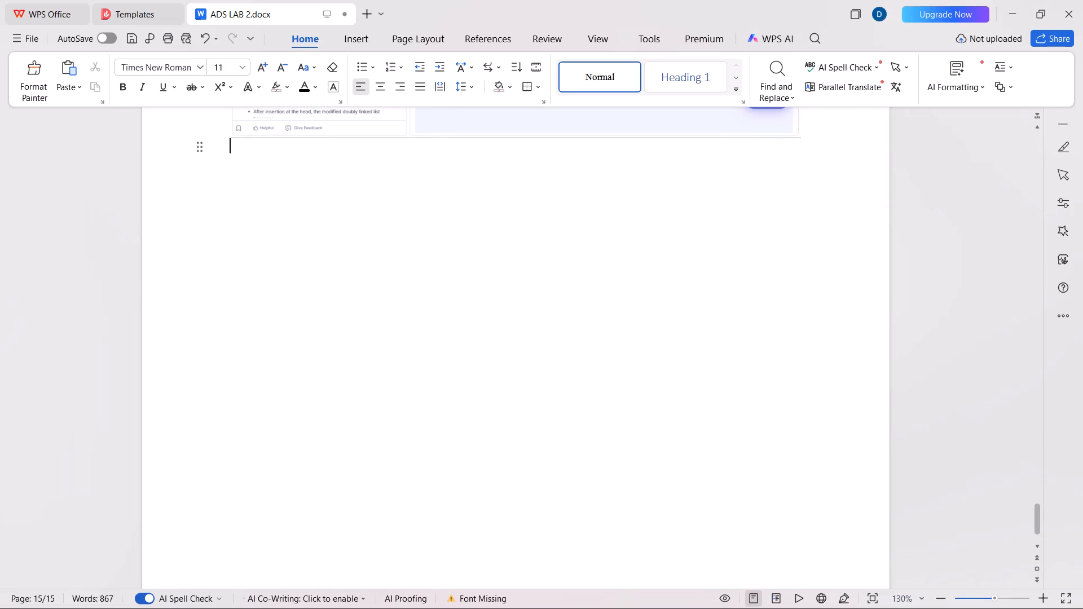
pyautogui.hotkey('ctrl', 'v')
# Review the Question 12 heading, screenshot and pasted code, and compare them with the preceding Convert Doubly Linked List to Array section.
pyautogui.scroll(2, 817, 142)
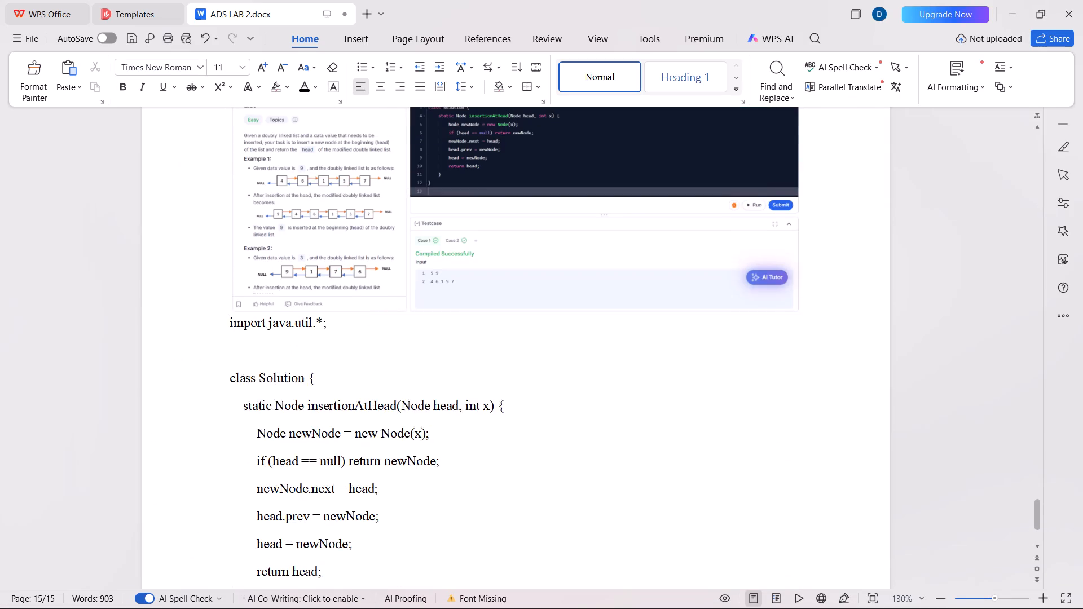
pyautogui.scroll(2, 817, 142)
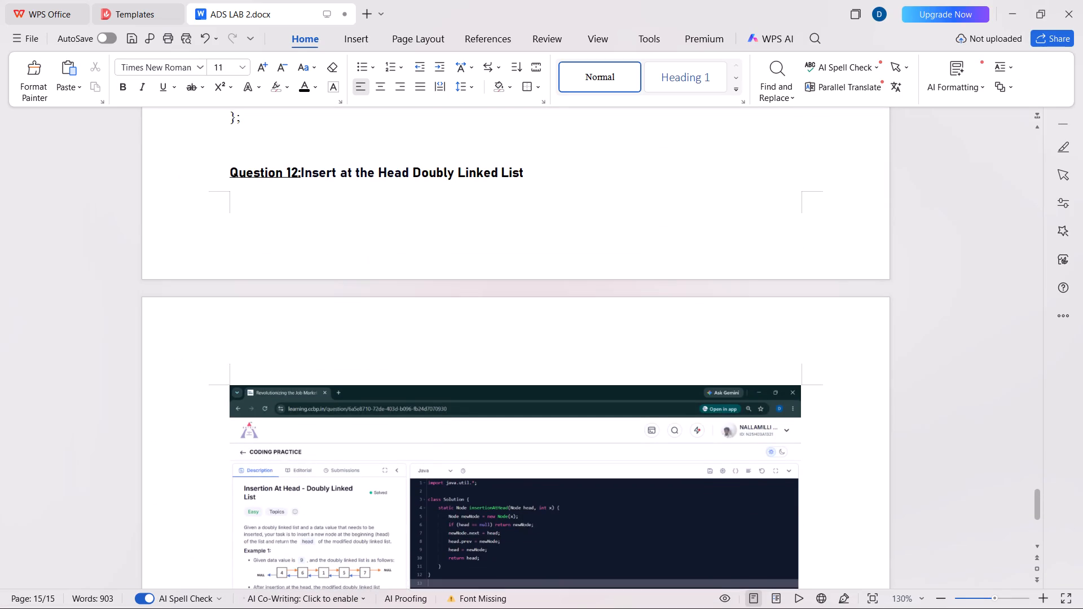
pyautogui.scroll(1, 817, 142)
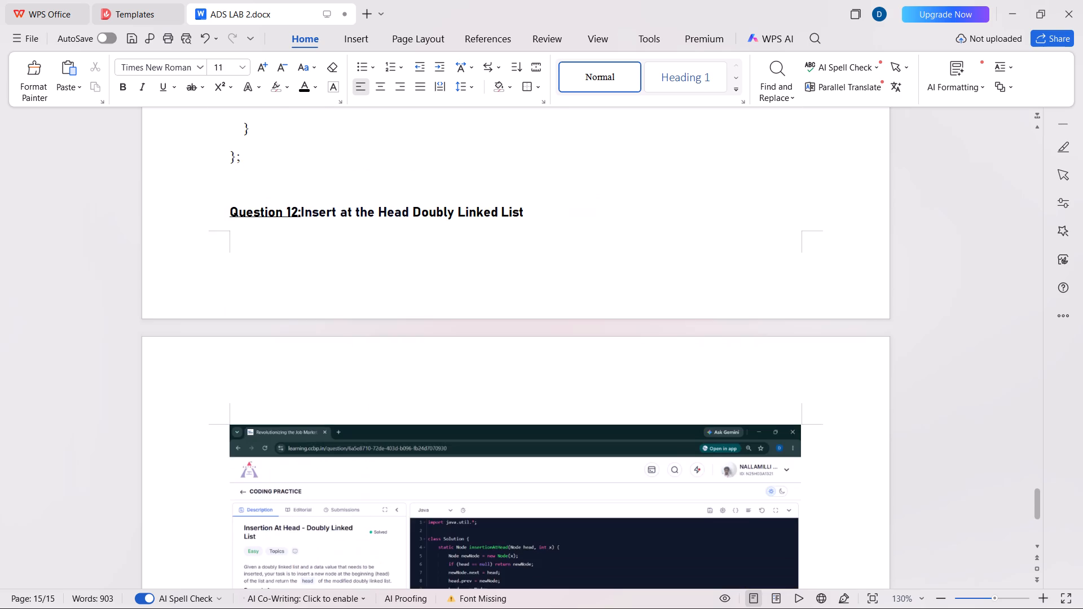
pyautogui.scroll(1, 817, 142)
pyautogui.scroll(-2, 817, 142)
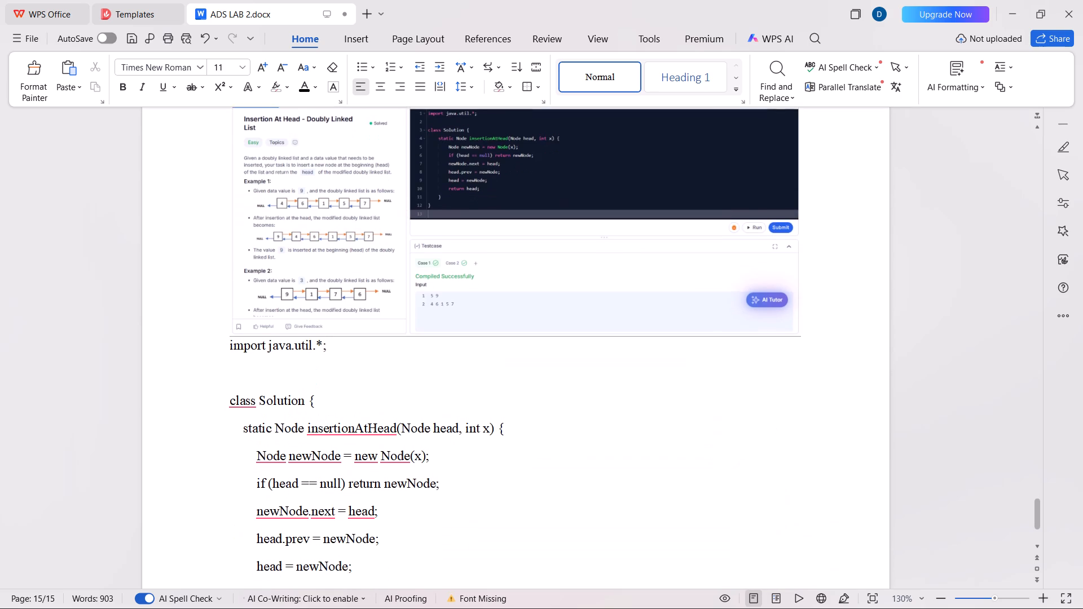
pyautogui.scroll(-4, 817, 142)
pyautogui.scroll(12, 817, 142)
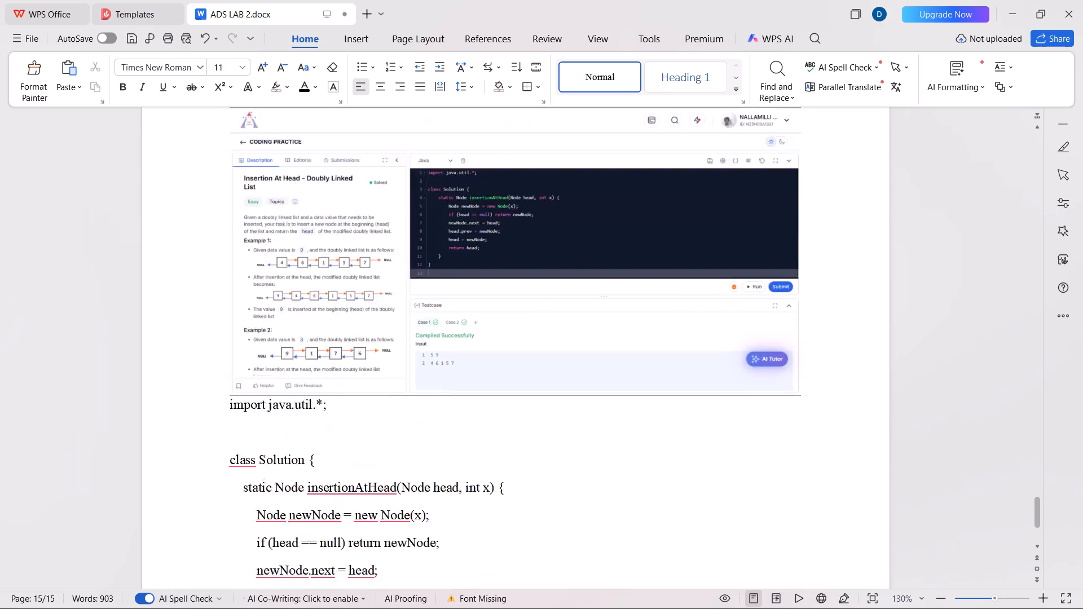
pyautogui.scroll(1, 817, 142)
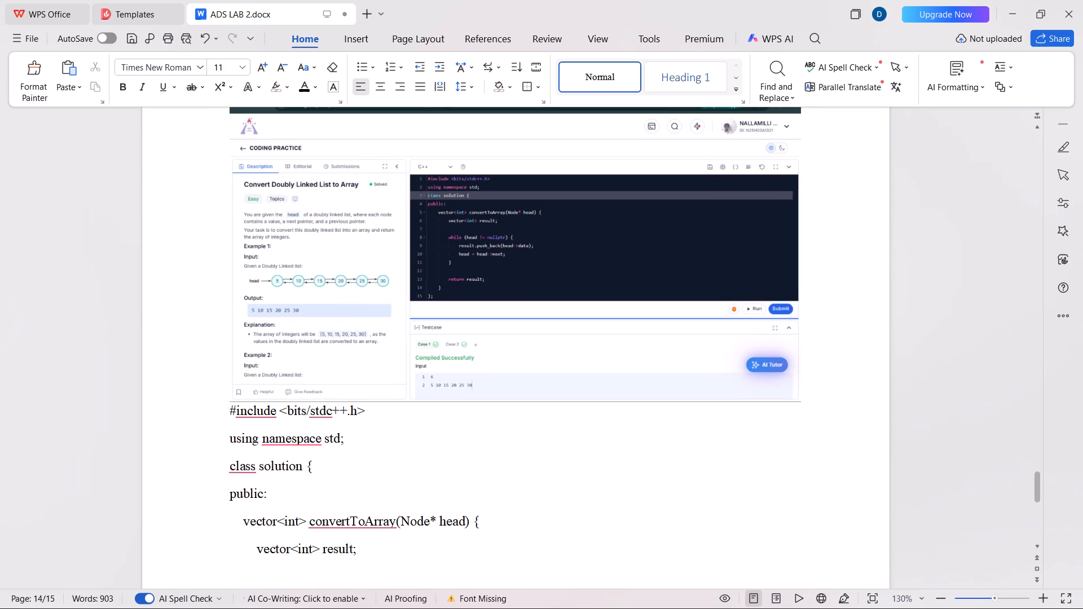
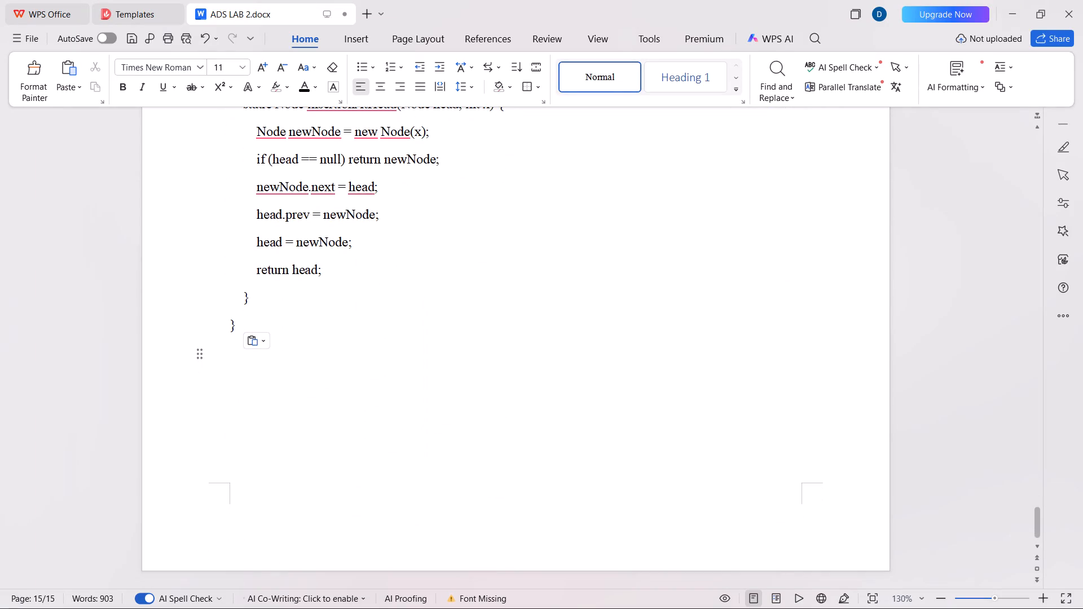
# Duplicate the full Question 12 heading below the end of the insertionAtHead code, leaving one blank line between them.
pyautogui.scroll(-2, 817, 142)
pyautogui.scroll(8, 817, 142)
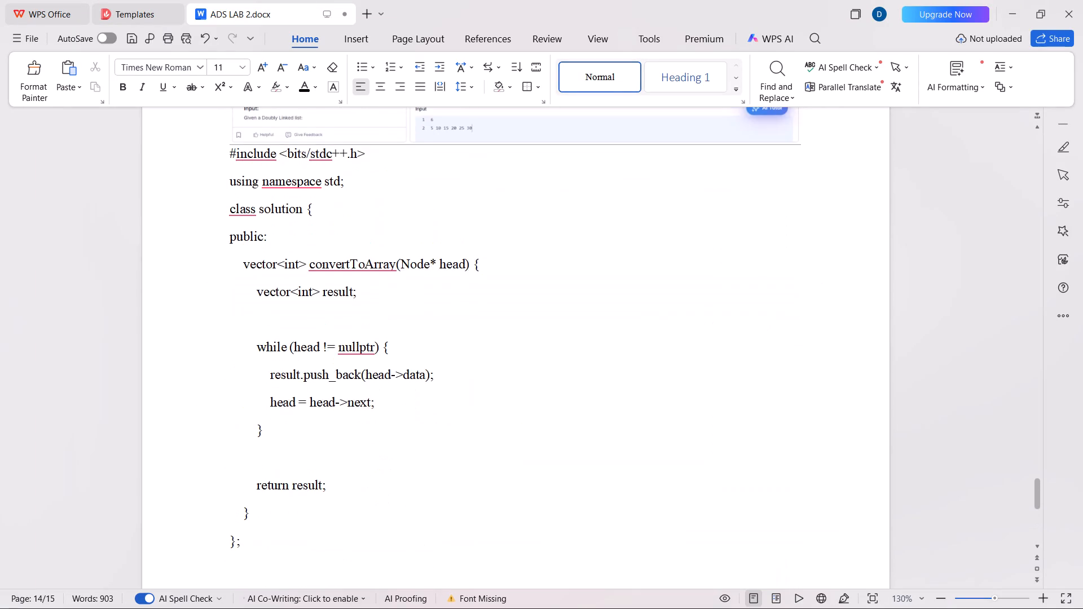
pyautogui.scroll(5, 817, 142)
pyautogui.scroll(-6, 817, 142)
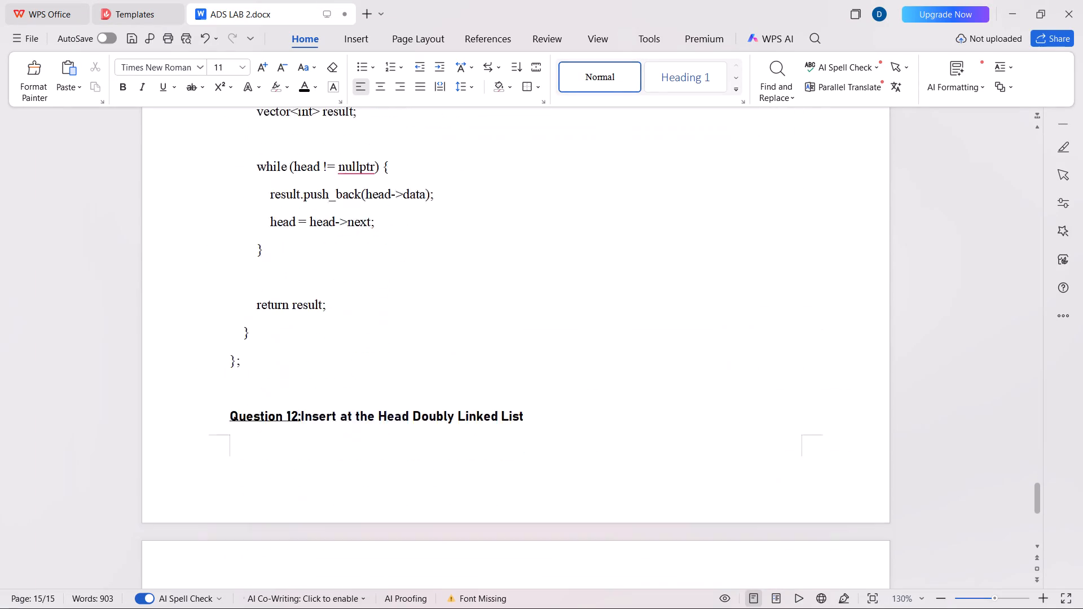
pyautogui.scroll(-9, 817, 142)
pyautogui.scroll(4, 817, 142)
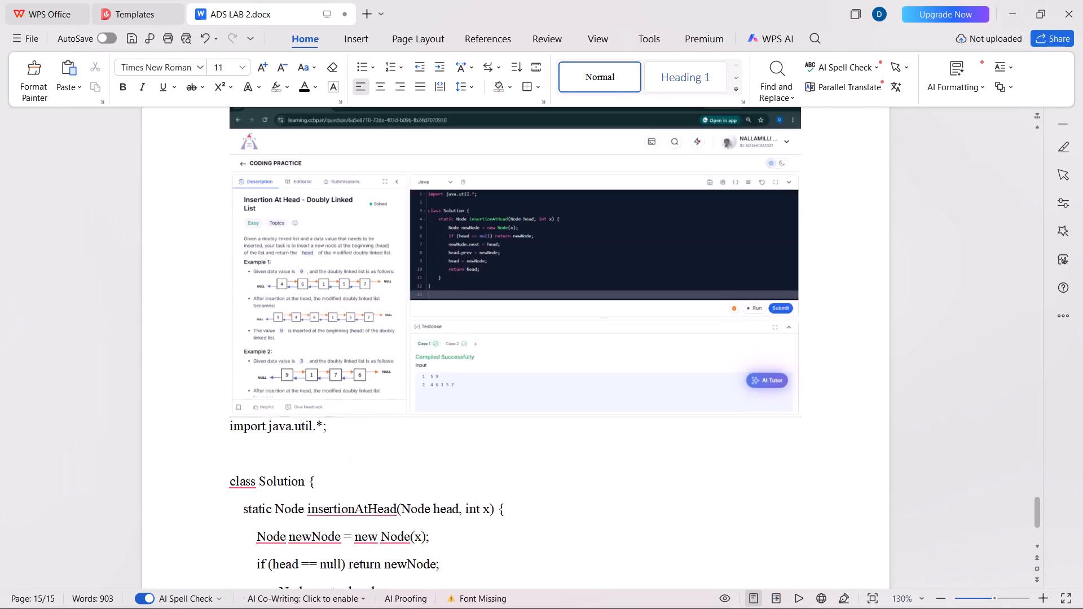
pyautogui.scroll(5, 817, 142)
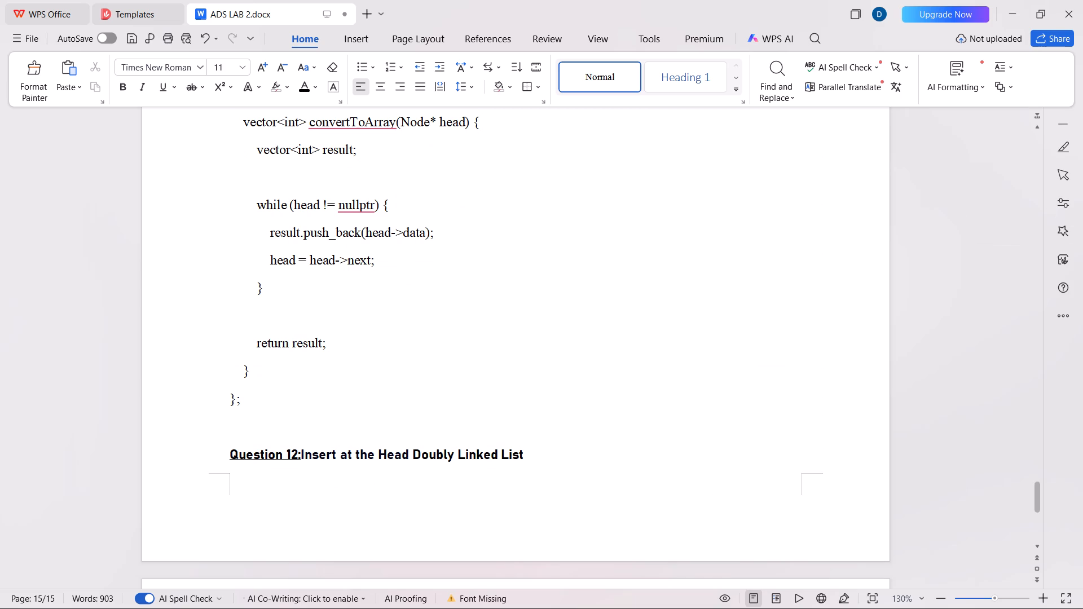
pyautogui.moveTo(525, 452); pyautogui.dragTo(272, 466)
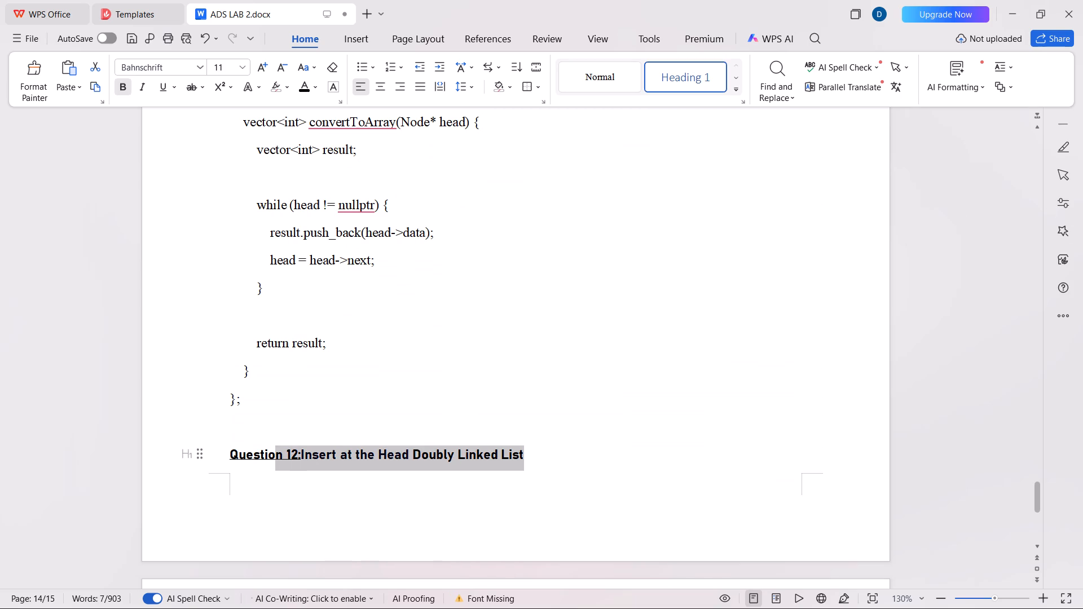
pyautogui.moveTo(272, 466); pyautogui.dragTo(218, 460)
pyautogui.hotkey('ctrl', 'c')
pyautogui.scroll(-2, 218, 460)
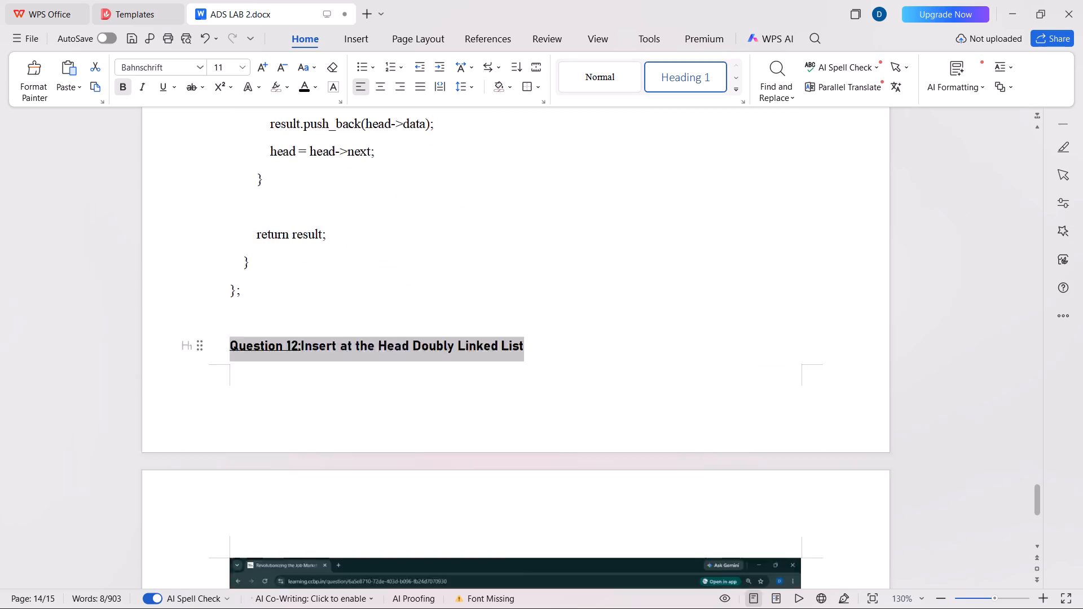
pyautogui.scroll(-8, 218, 460)
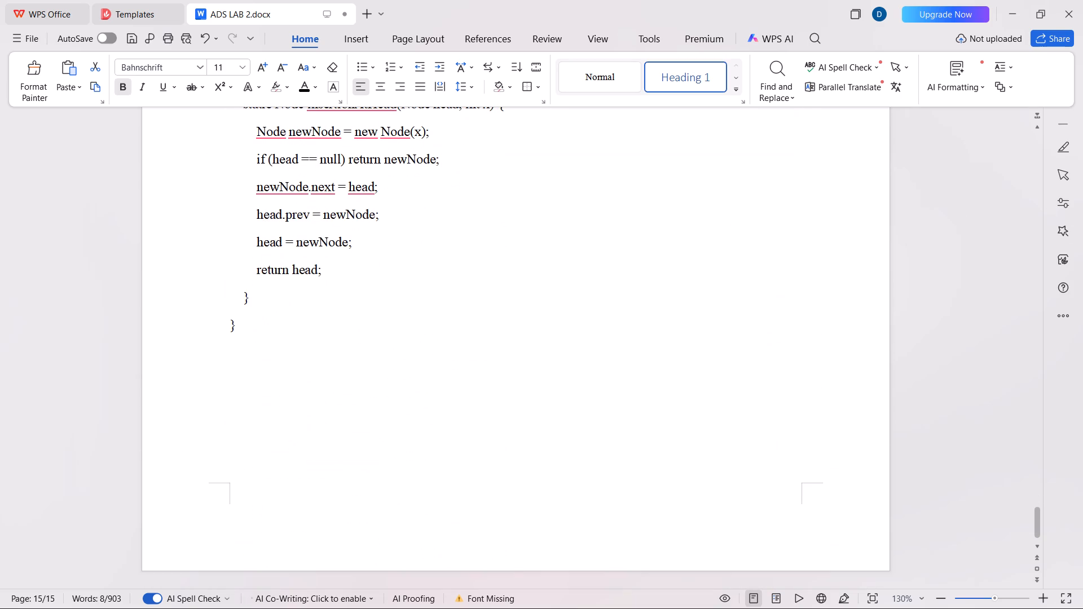
pyautogui.click(250, 328)
pyautogui.press('Return')
pyautogui.press('Return')
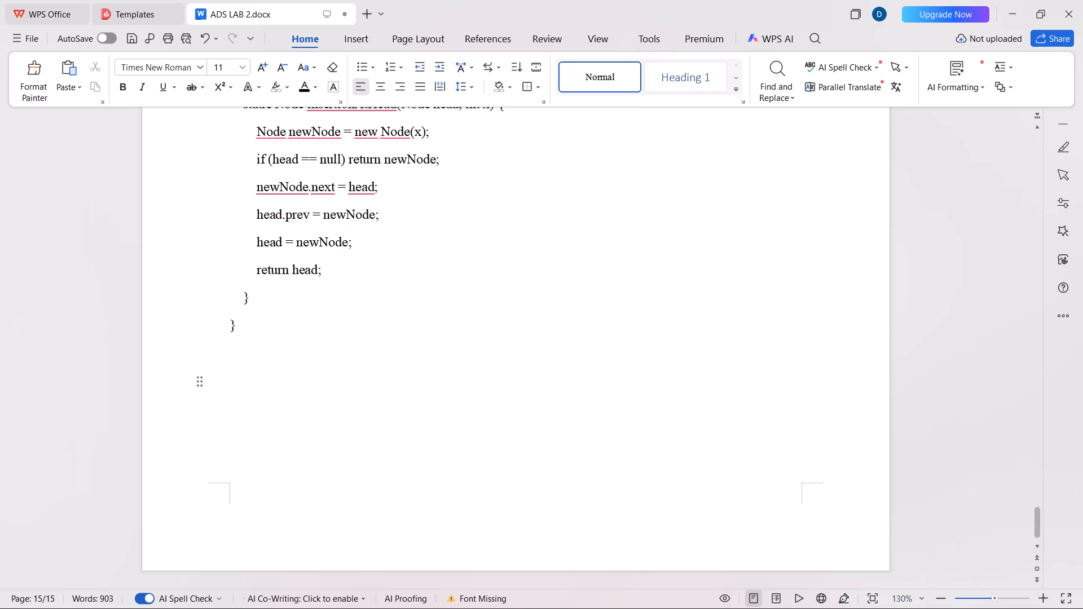
pyautogui.press('BackSpace')
pyautogui.press('Return')
pyautogui.hotkey('ctrl', 'v')
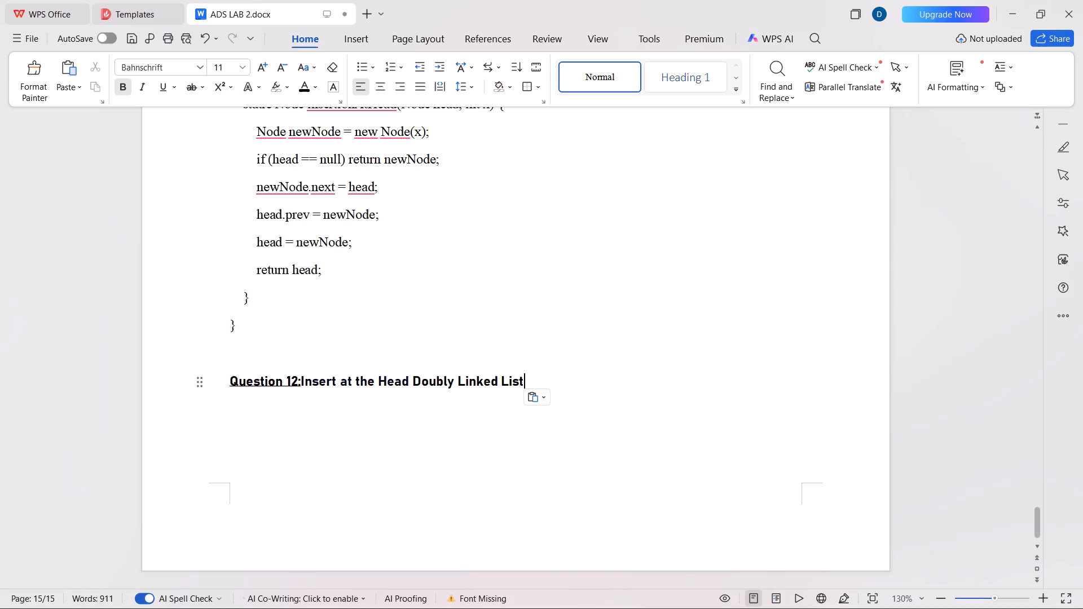
# Switch to Chrome and open the "Insertion At Tail - Doubly Linked List" problem from the Coding Practice question list.
pyautogui.click(619, 548)
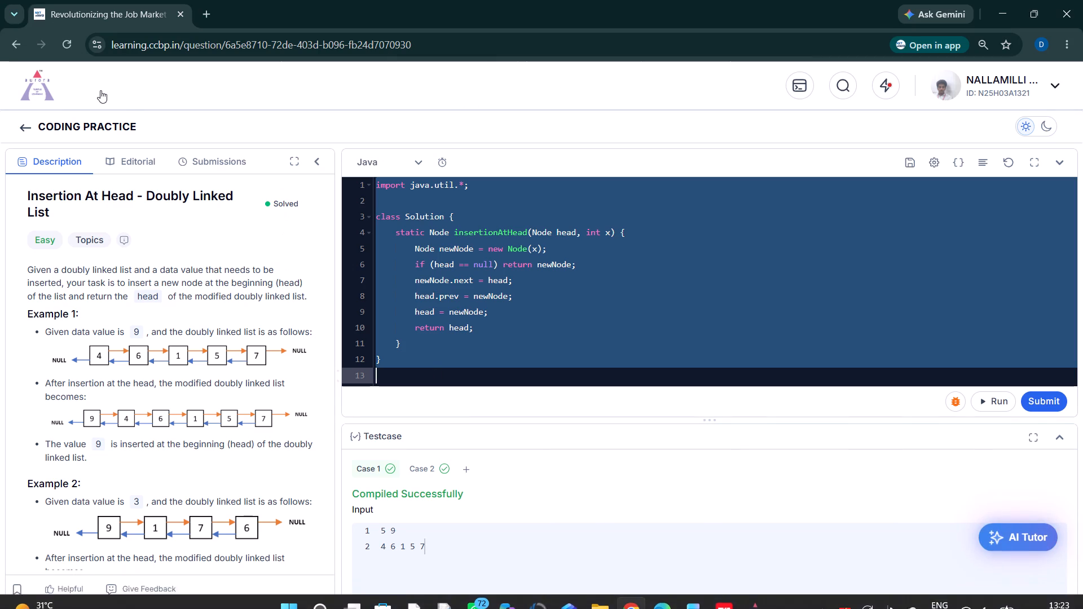
pyautogui.click(24, 124)
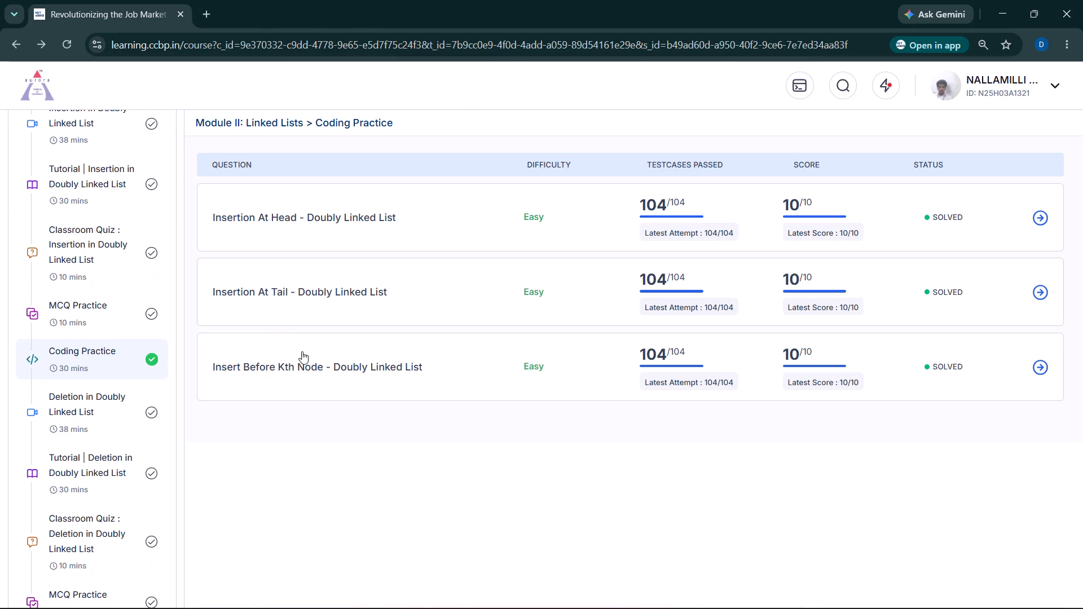
pyautogui.click(279, 289)
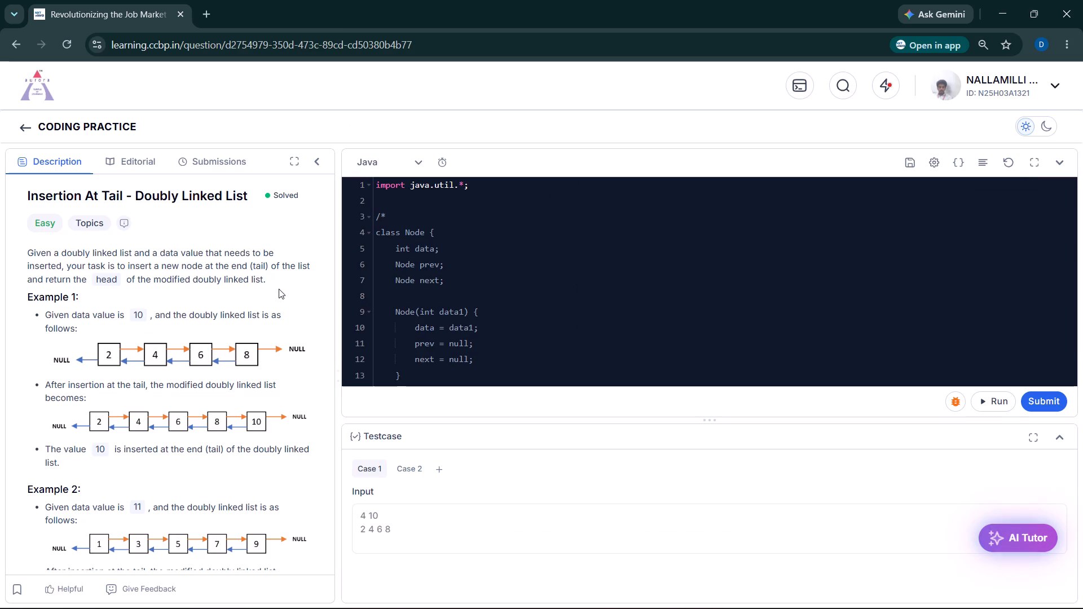
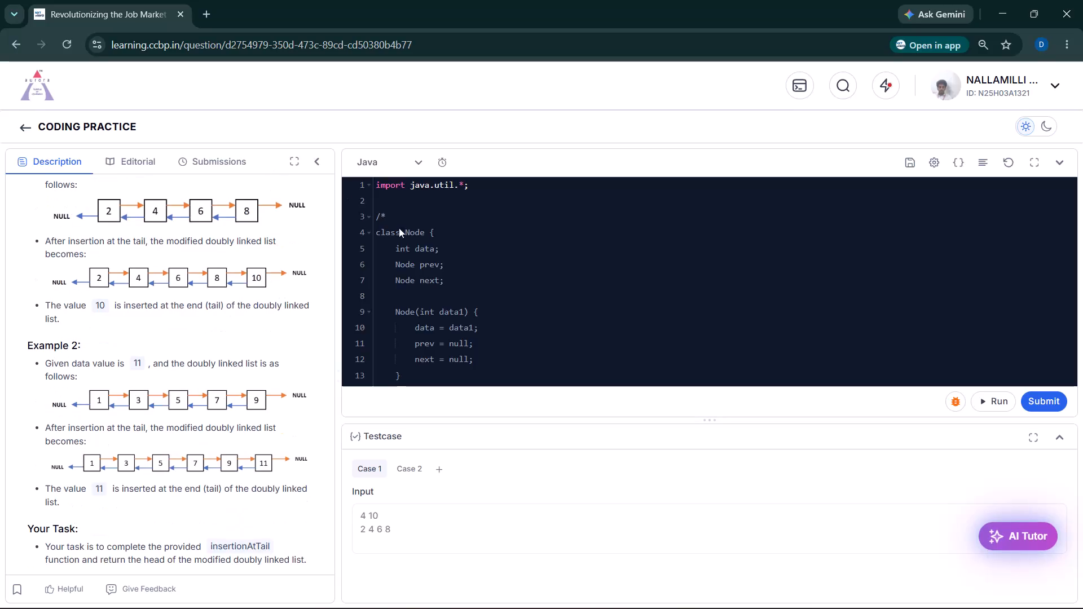
# Delete the commented-out Main class and the commented-out Node block from the Java code, keeping the import line and Solution class.
pyautogui.scroll(6, 455, 280)
pyautogui.scroll(-7, 455, 280)
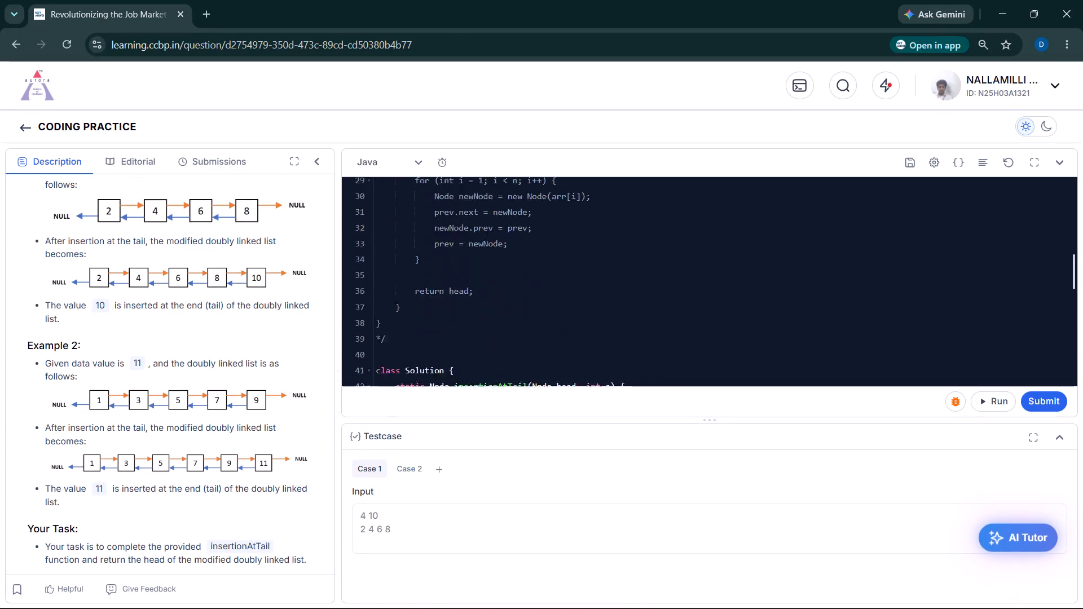
pyautogui.scroll(-4, 455, 280)
pyautogui.moveTo(398, 378); pyautogui.dragTo(353, 297)
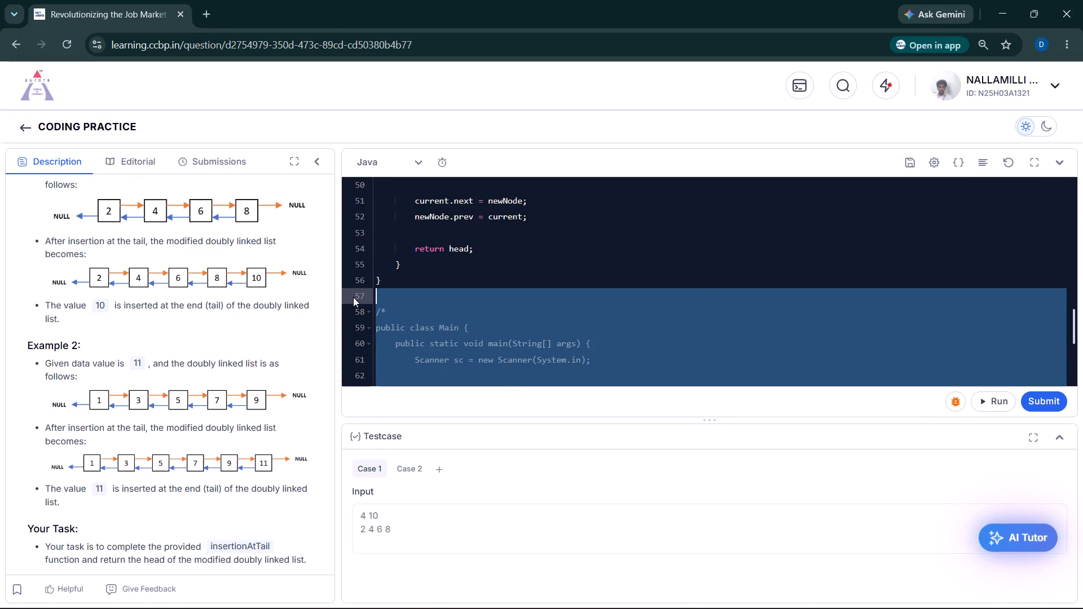
pyautogui.moveTo(353, 297); pyautogui.dragTo(354, 297)
pyautogui.press('BackSpace')
pyautogui.scroll(5, 354, 297)
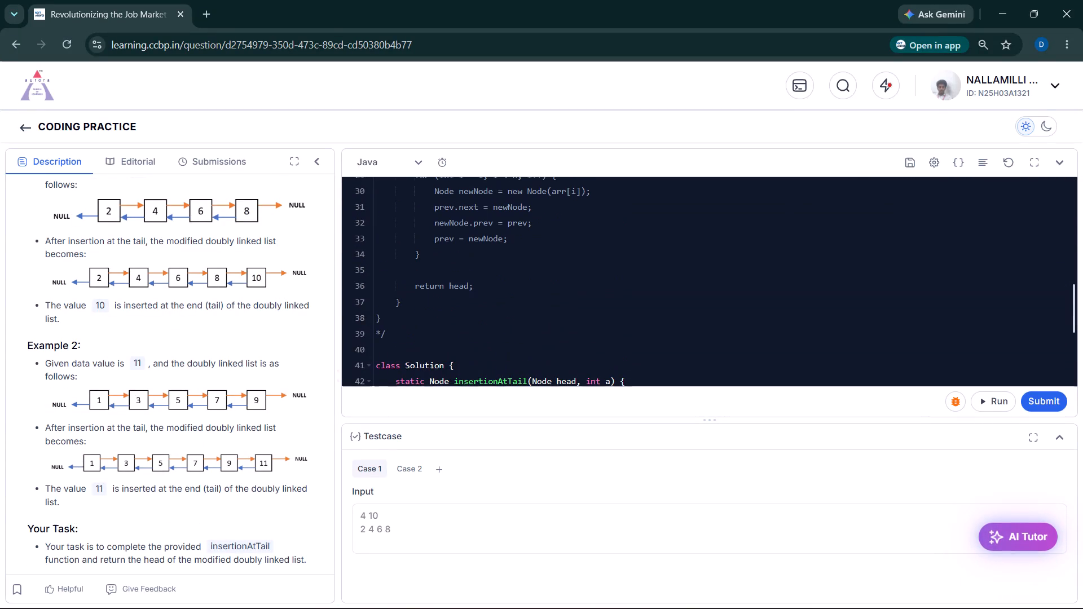
pyautogui.moveTo(392, 350); pyautogui.dragTo(316, 194)
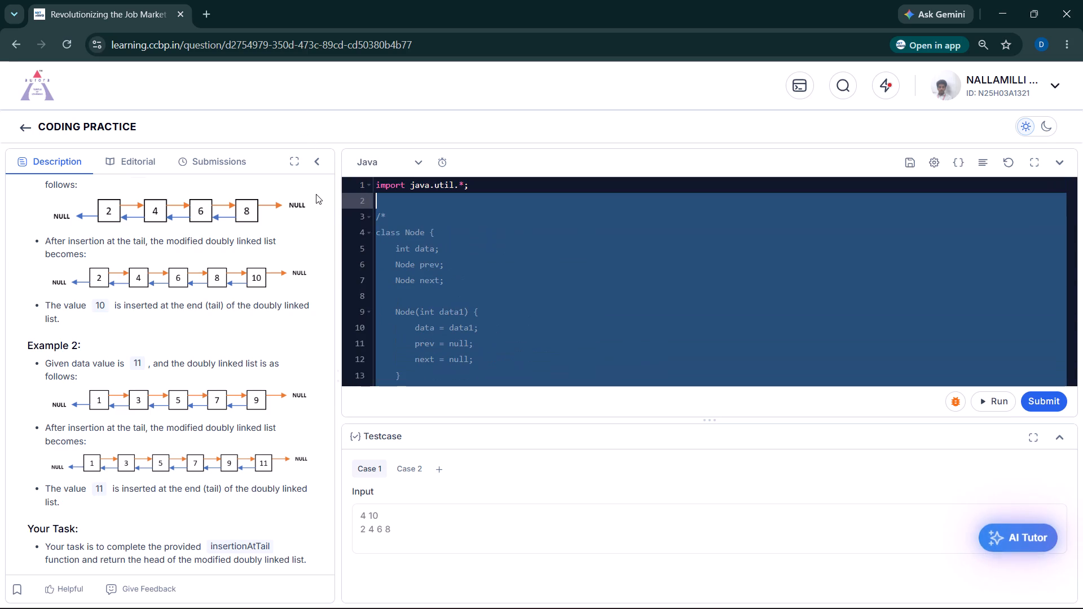
pyautogui.moveTo(316, 194); pyautogui.dragTo(318, 193)
pyautogui.press('BackSpace')
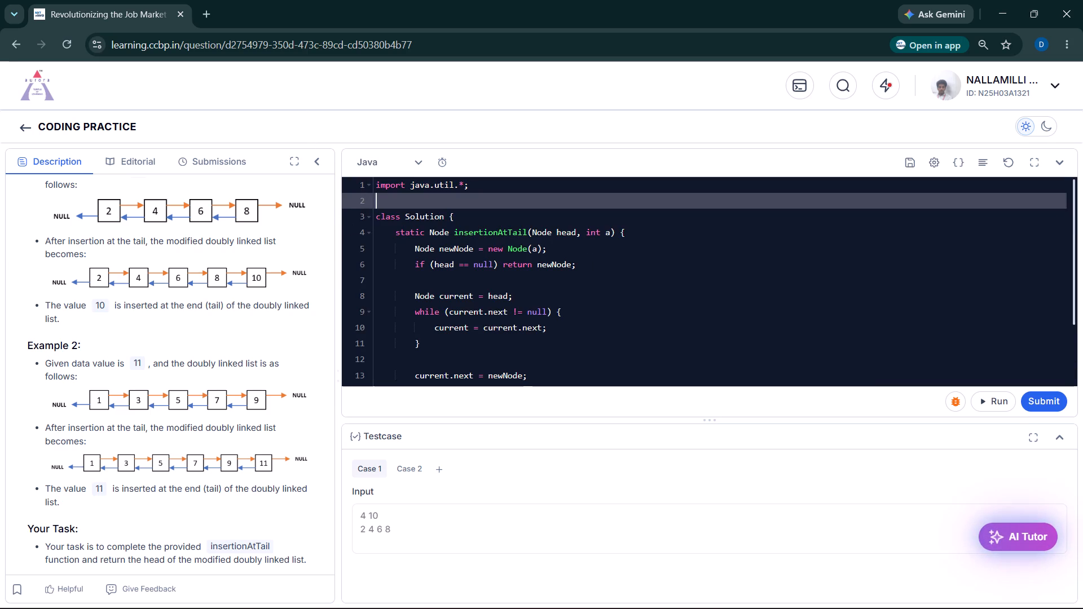
# Run the trimmed insertionAtTail code against the sample test cases.
pyautogui.scroll(-7, 490, 308)
pyautogui.scroll(9, 490, 308)
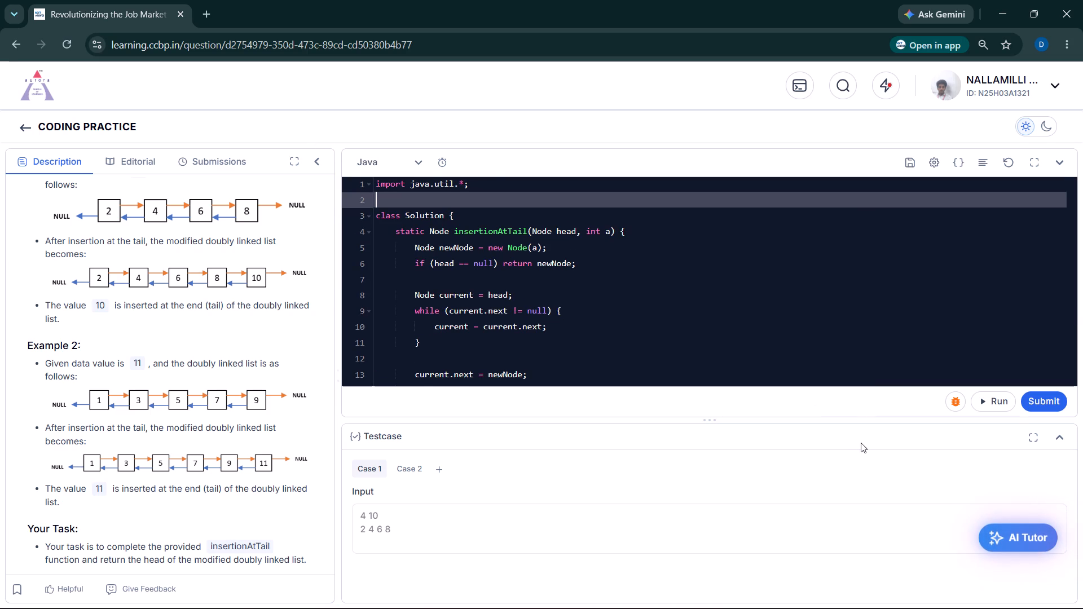
pyautogui.click(994, 411)
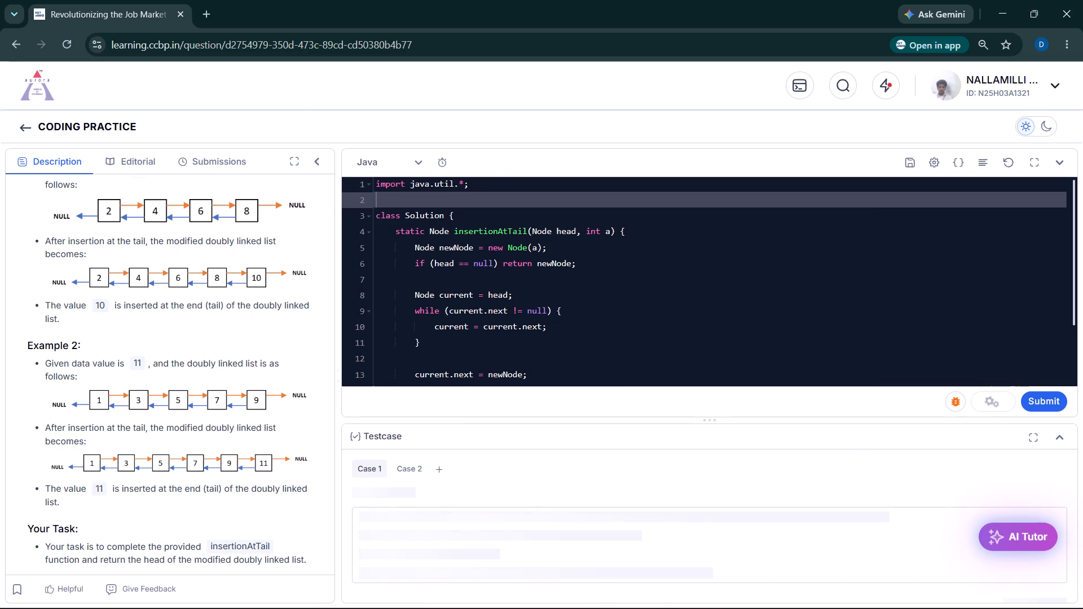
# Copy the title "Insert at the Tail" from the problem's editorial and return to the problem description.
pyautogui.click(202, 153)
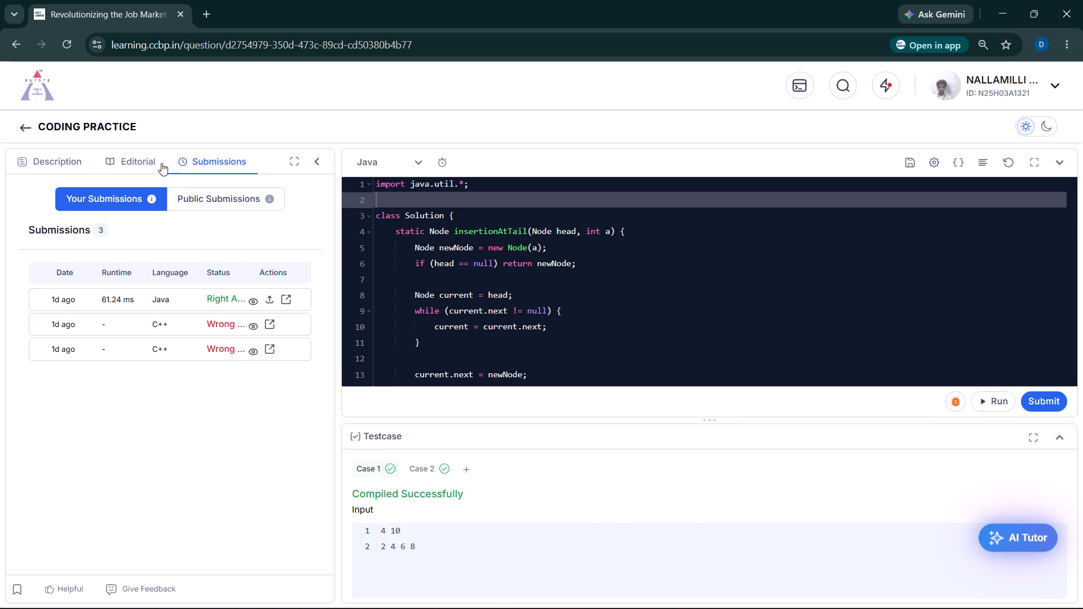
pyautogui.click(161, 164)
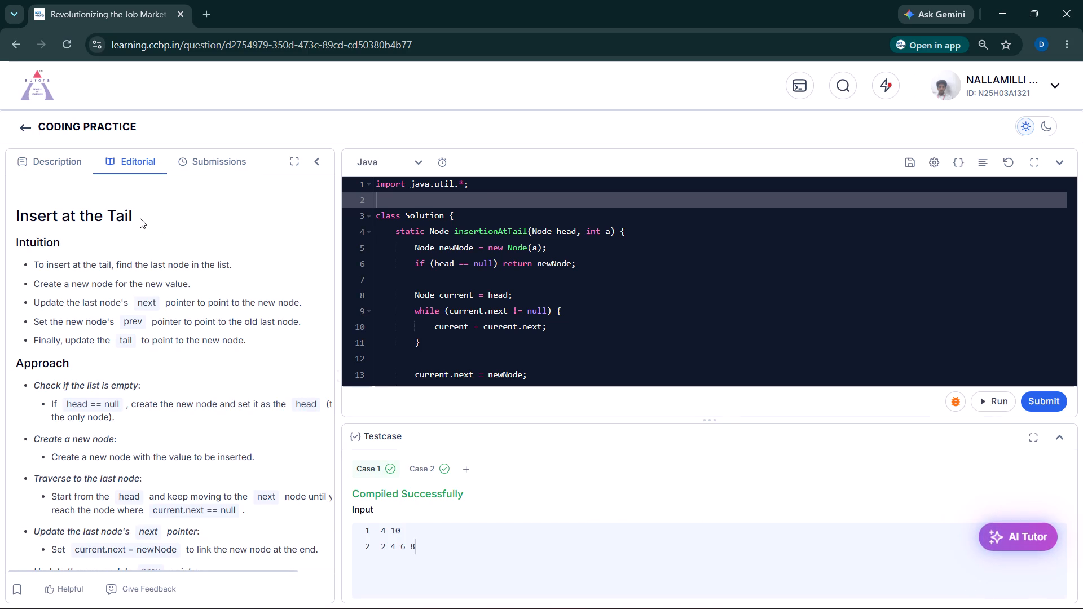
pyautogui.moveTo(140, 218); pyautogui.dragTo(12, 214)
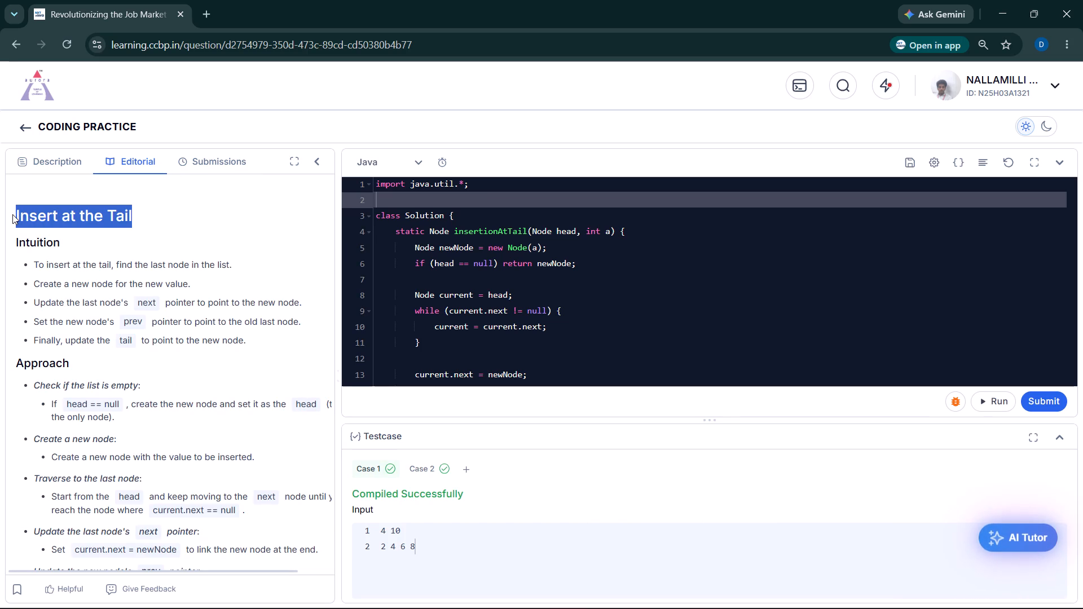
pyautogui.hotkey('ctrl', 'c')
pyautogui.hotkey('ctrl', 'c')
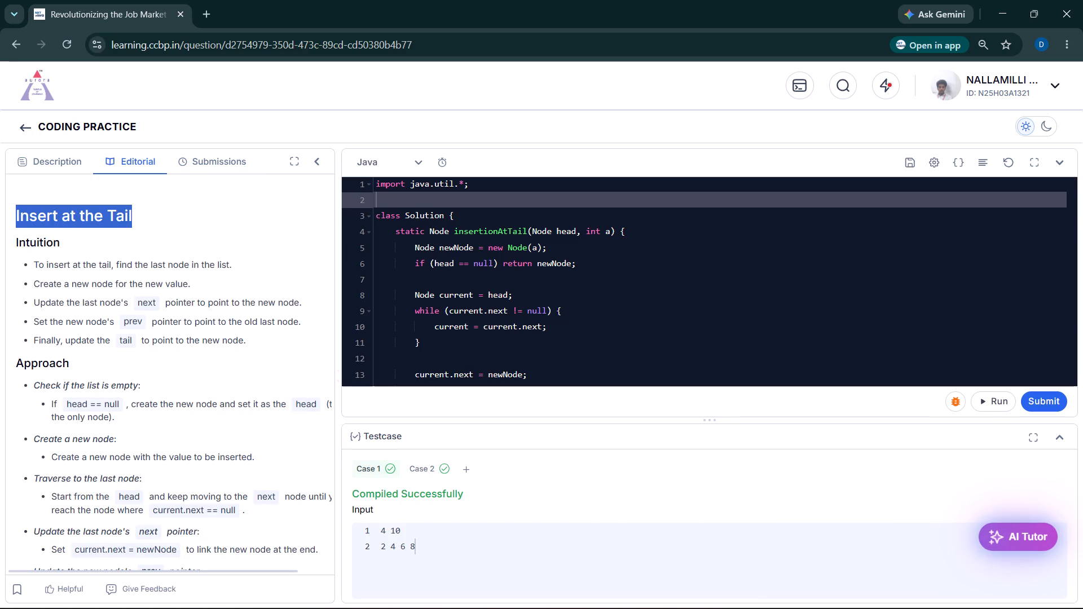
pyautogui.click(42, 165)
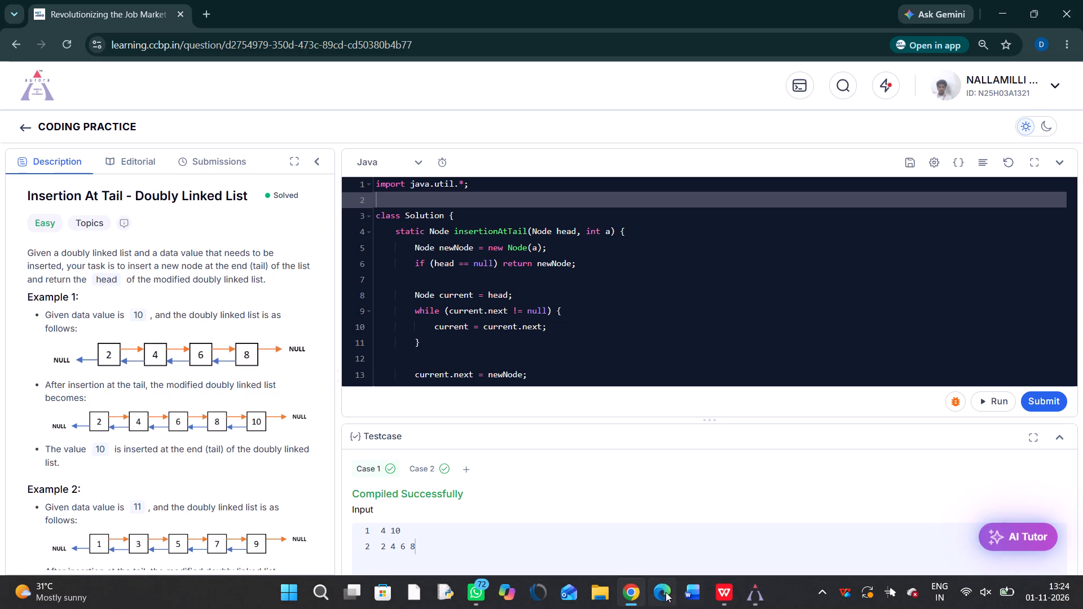
# Switch to ADS LAB 2.docx in WPS Office and change "Head" to "Tail" in the duplicated heading at the end.
pyautogui.click(715, 551)
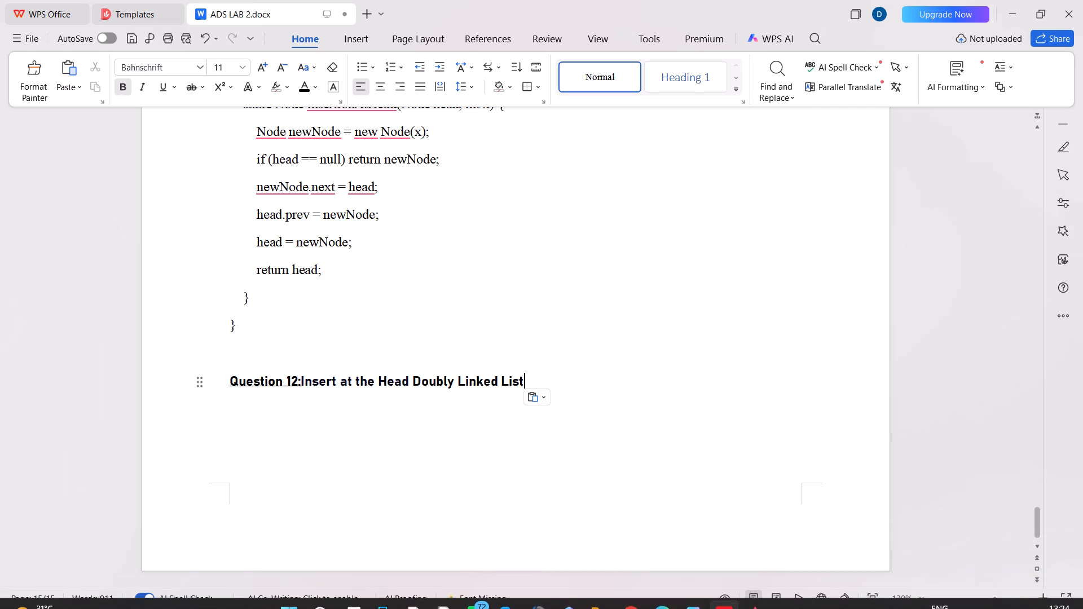
pyautogui.click(408, 382)
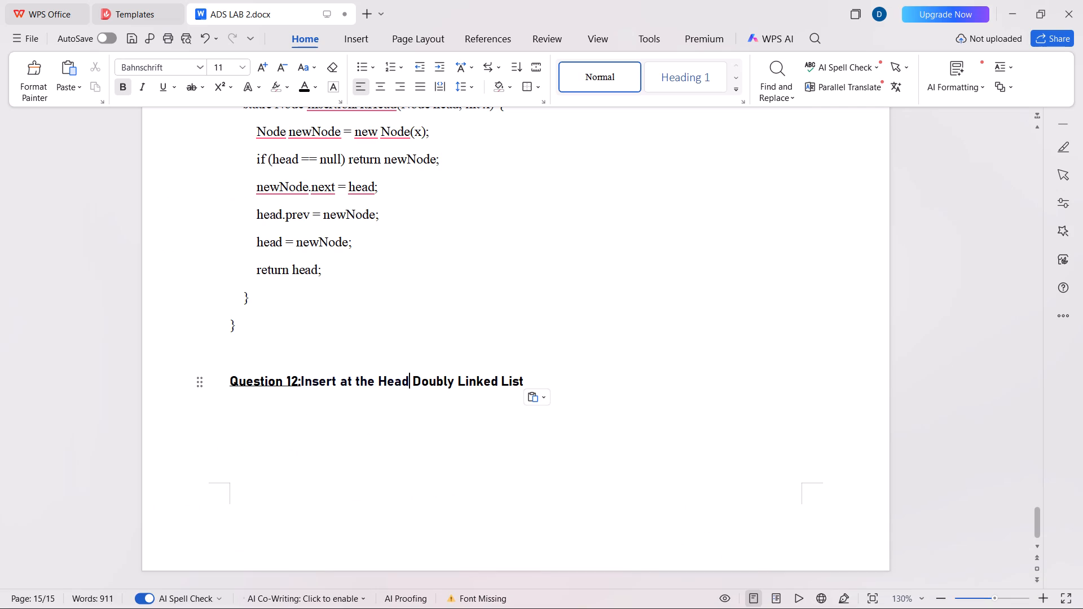
pyautogui.press('BackSpace')
pyautogui.press('BackSpace')
pyautogui.press('BackSpace')
pyautogui.press('BackSpace')
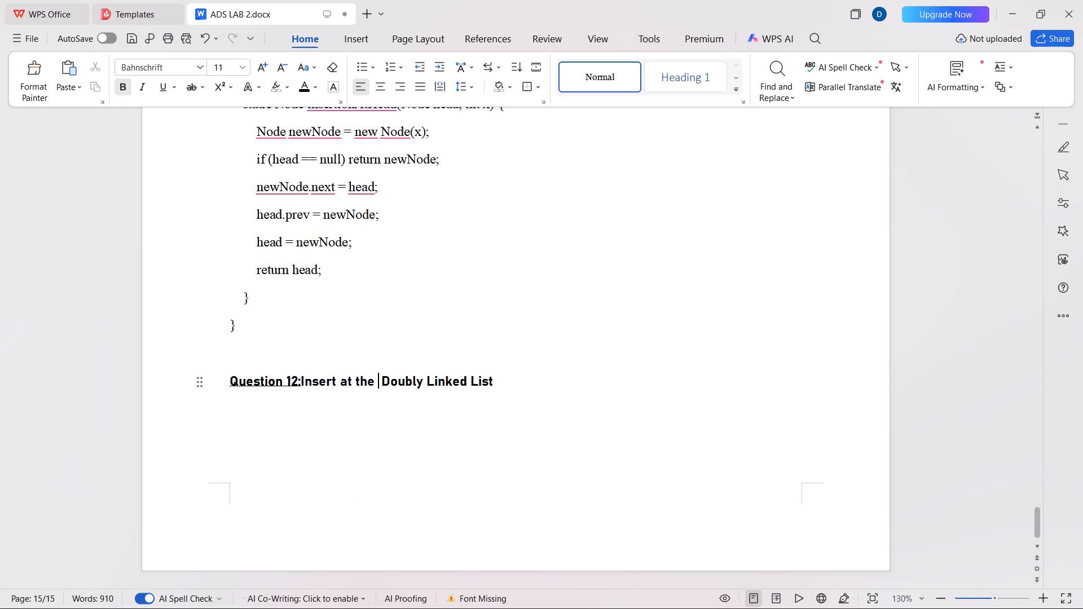
pyautogui.write('TAIL')
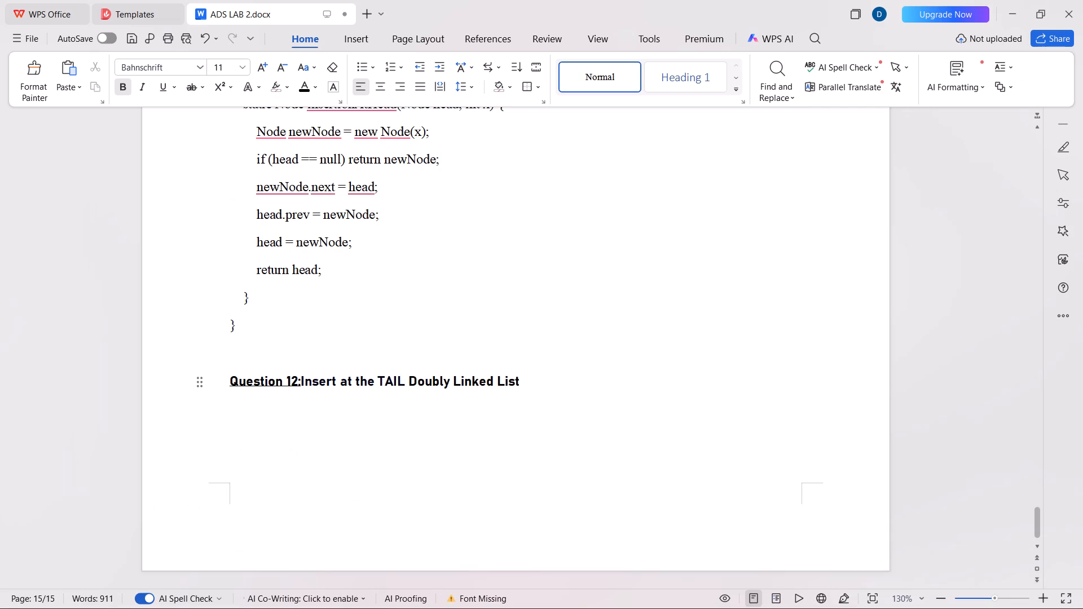
pyautogui.press('BackSpace')
pyautogui.press('BackSpace')
pyautogui.press('BackSpace')
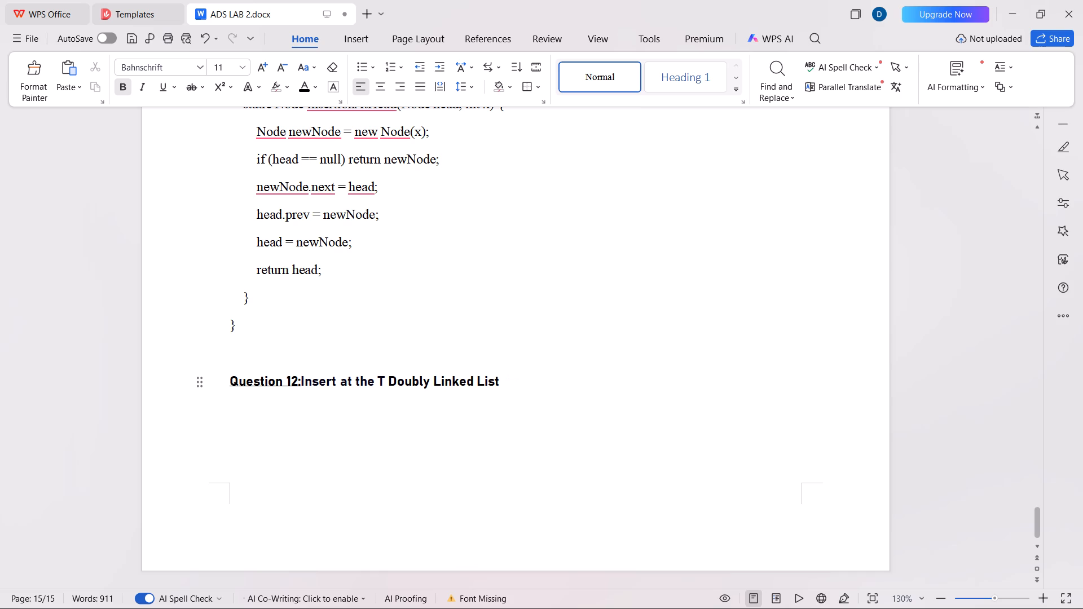
pyautogui.write('ail')
pyautogui.click(563, 448)
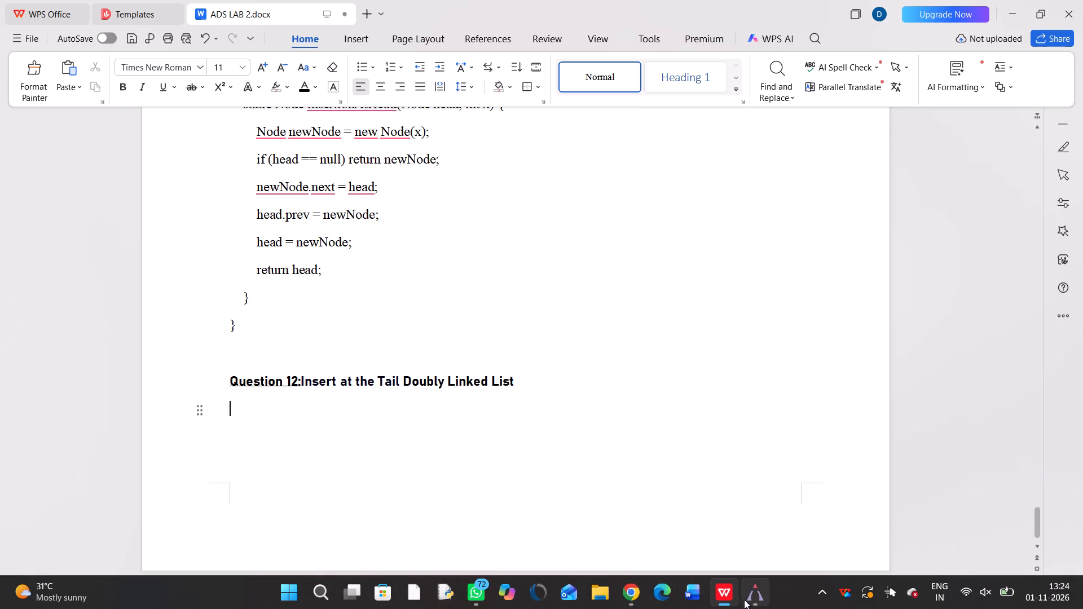
# Capture a full-screen screenshot of the tested Insertion At Tail problem in Chrome and paste it below the Tail heading in the report.
pyautogui.click(622, 554)
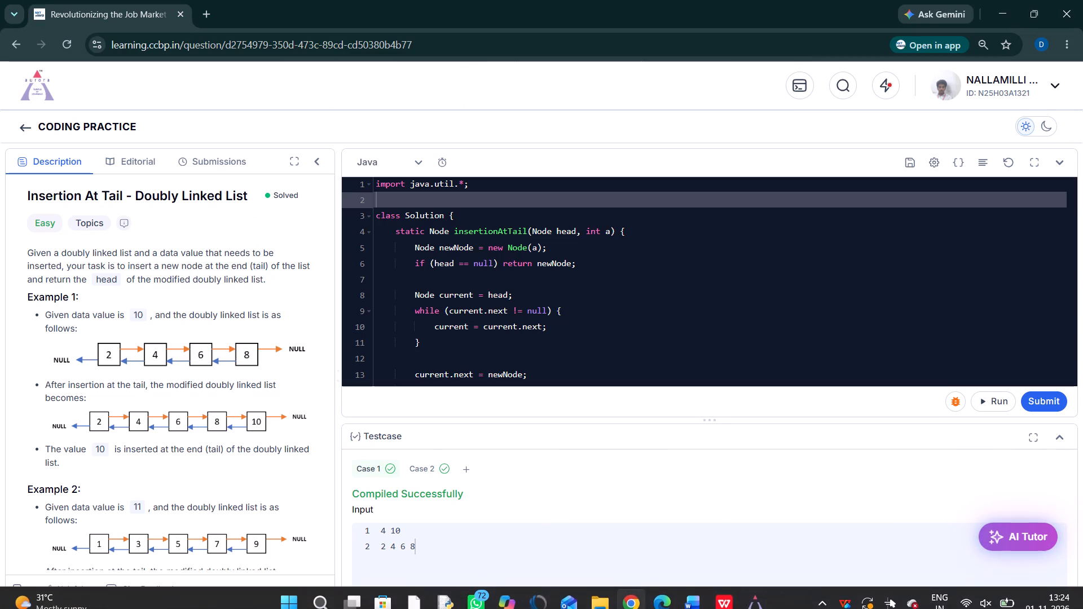
pyautogui.press('Print')
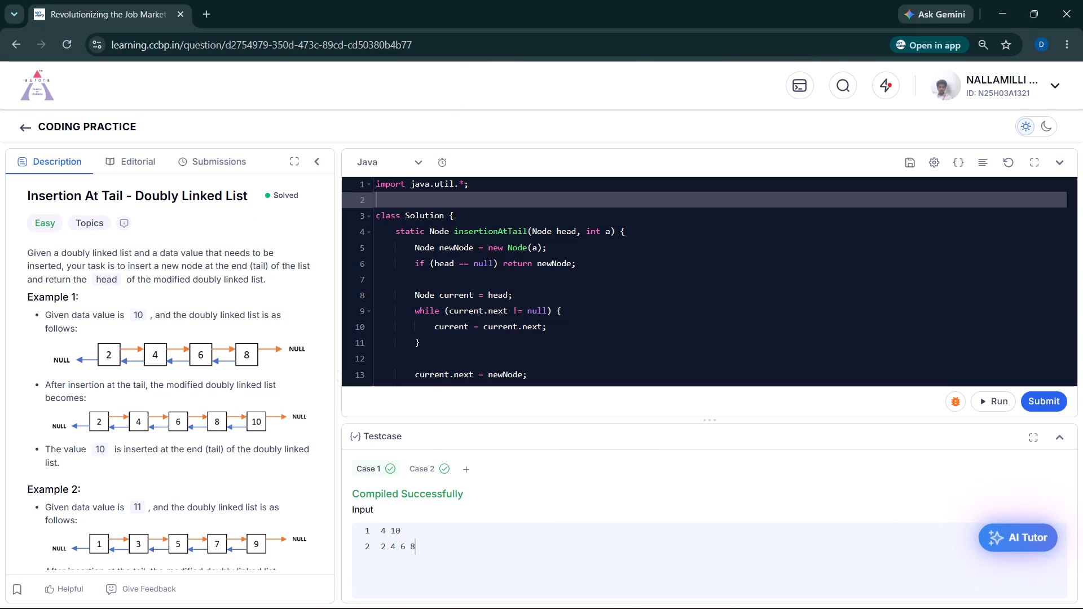
pyautogui.moveTo(0, 0); pyautogui.dragTo(1082, 608)
pyautogui.hotkey('ctrl', 'c')
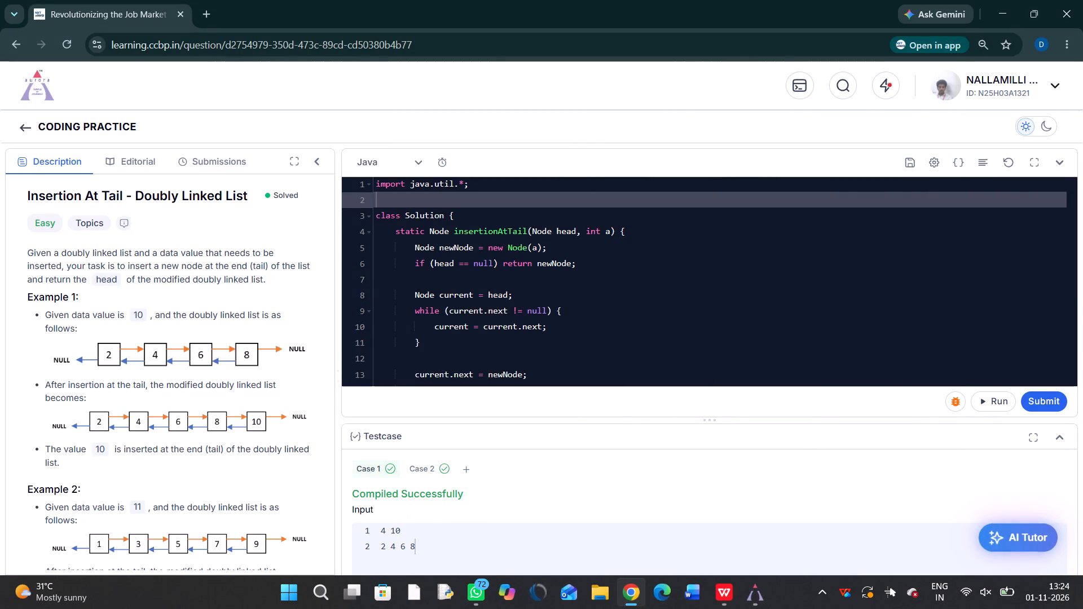
pyautogui.click(729, 535)
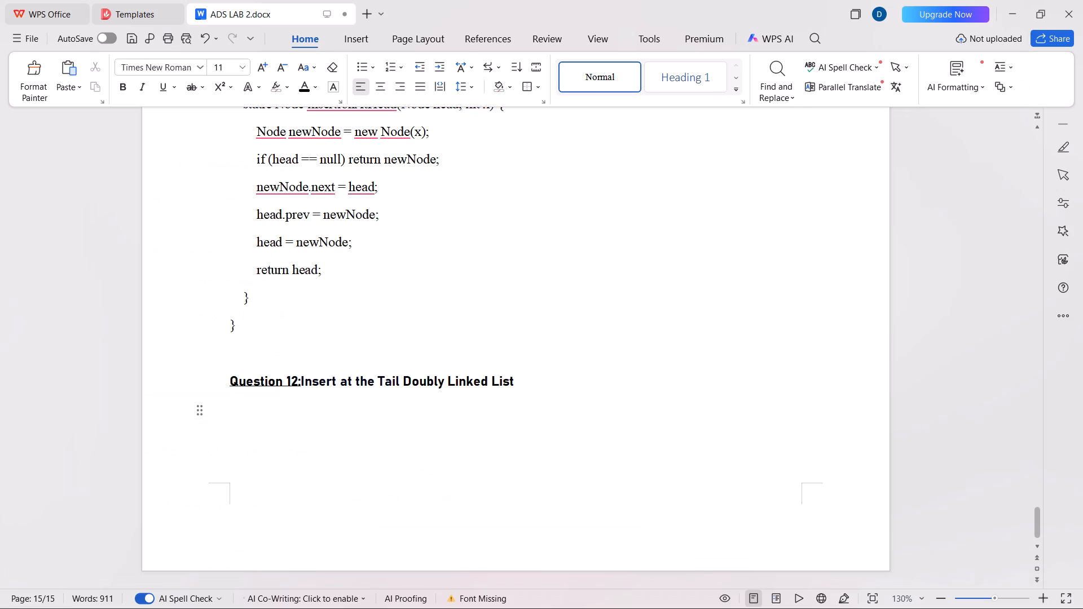
pyautogui.hotkey('ctrl', 'v')
pyautogui.scroll(-2, 659, 505)
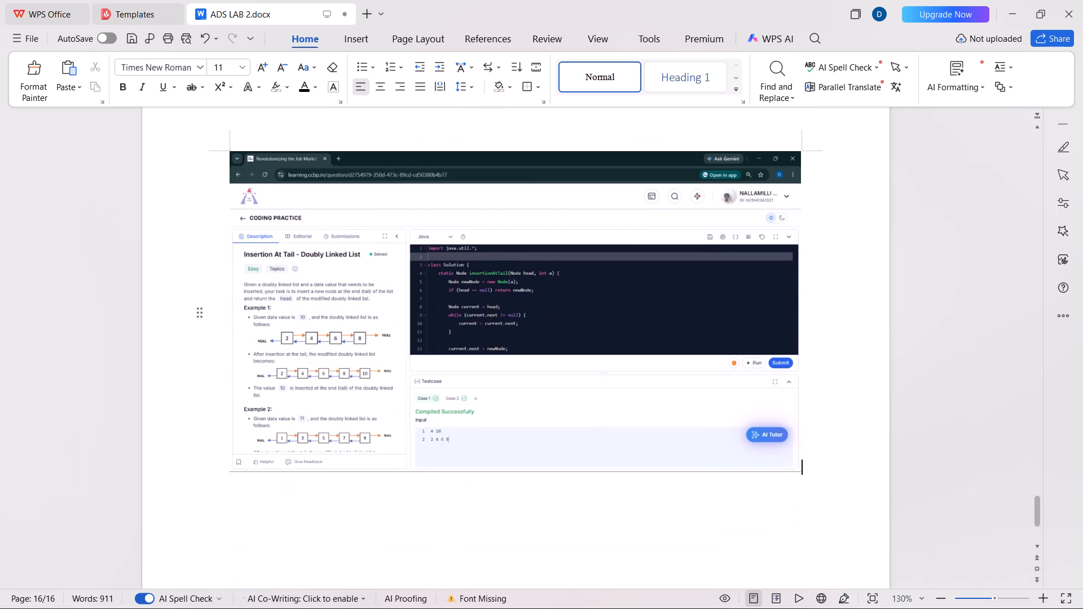
# Copy the entire insertionAtTail code from Chrome and paste it below the new screenshot in the WPS report.
pyautogui.click(613, 533)
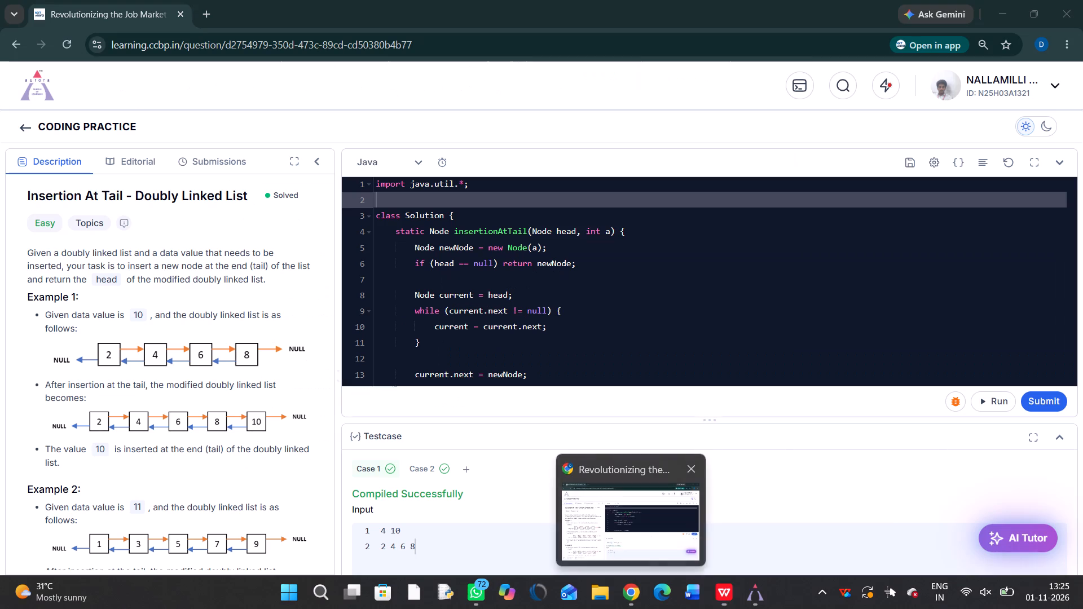
pyautogui.click(555, 351)
pyautogui.hotkey('ctrl', 'a')
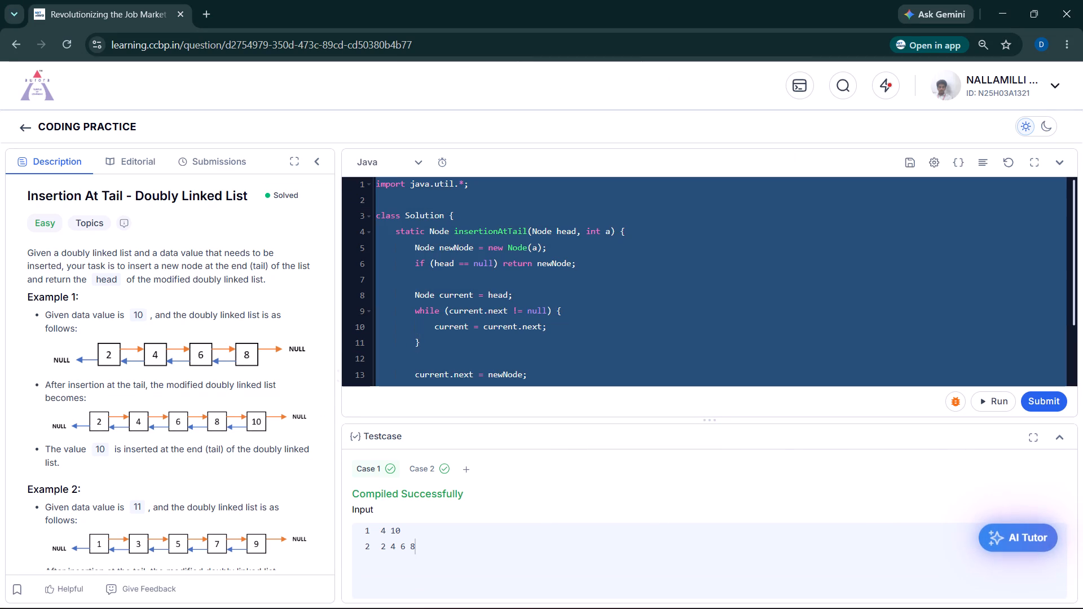
pyautogui.hotkey('ctrl', 'c')
pyautogui.hotkey('ctrl', 'c')
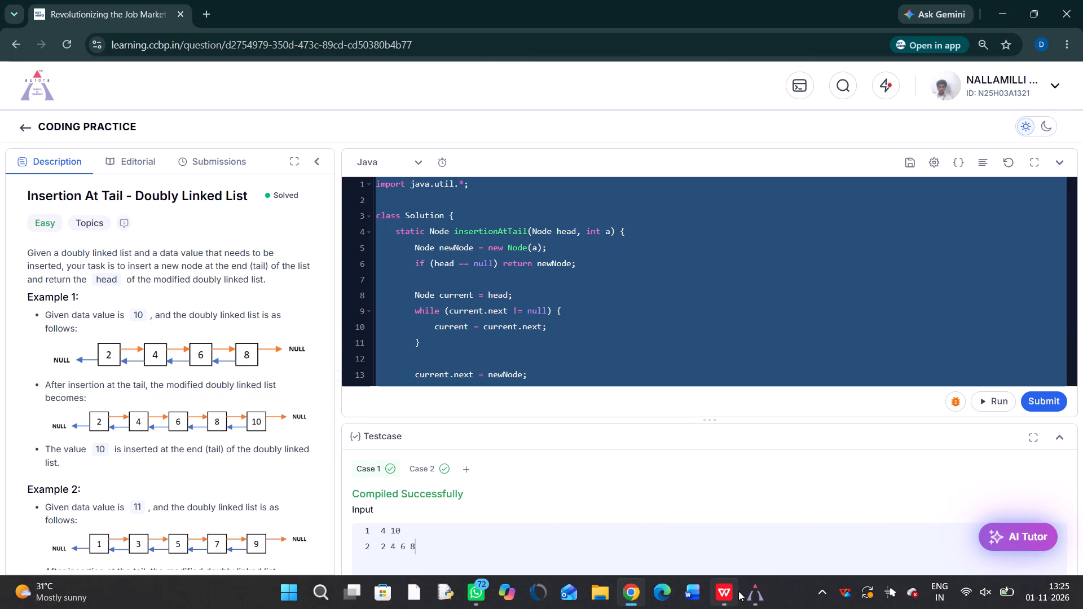
pyautogui.click(724, 551)
pyautogui.click(724, 551)
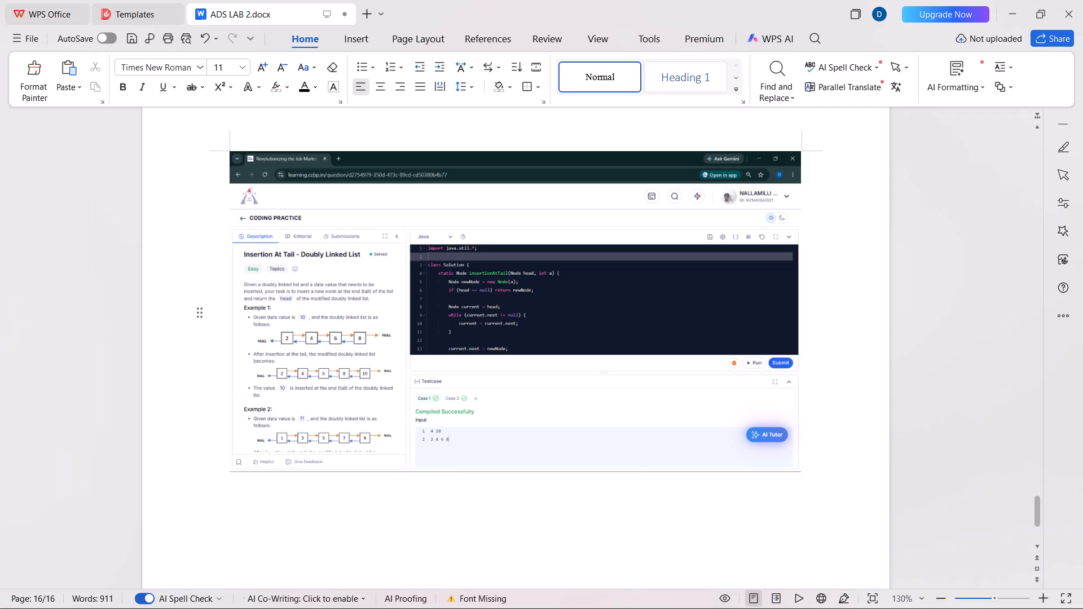
pyautogui.hotkey('ctrl', 'v')
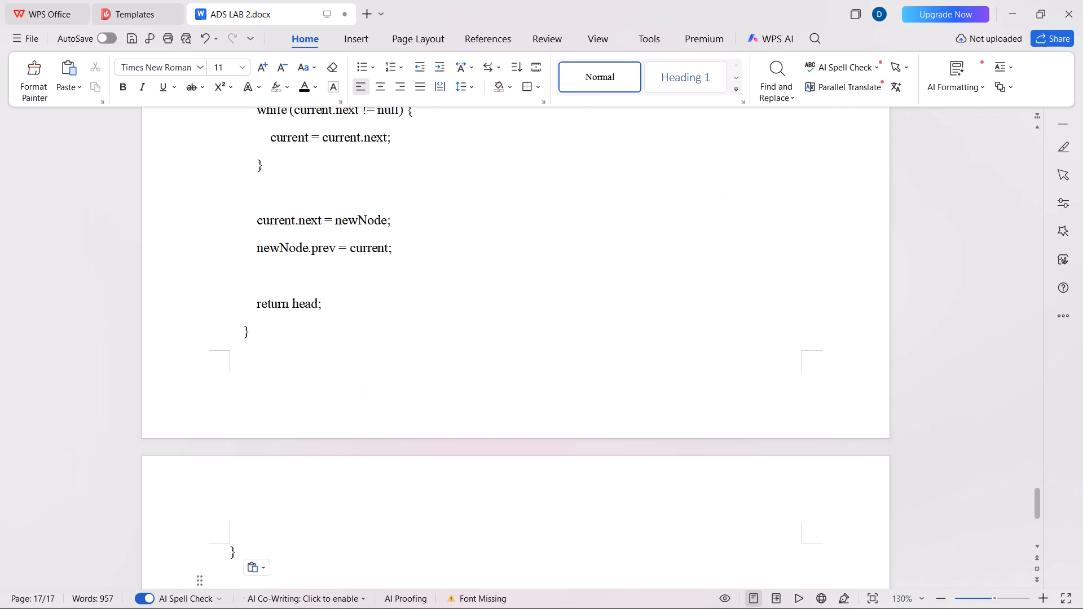
# Renumber the "Insert at the Tail Doubly Linked List" heading as Question 13.
pyautogui.scroll(8, 724, 551)
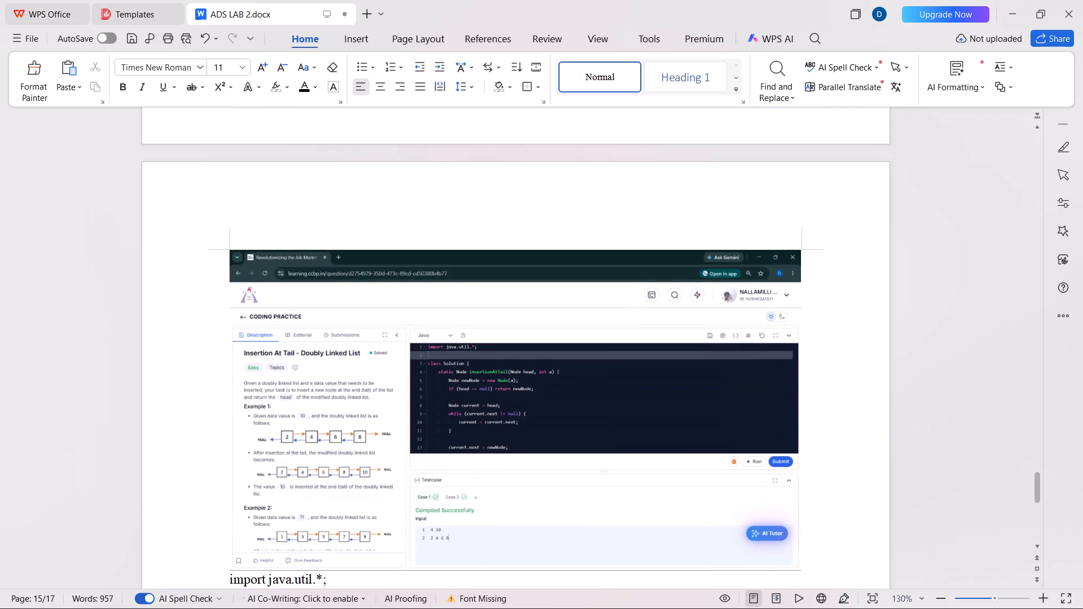
pyautogui.scroll(3, 724, 551)
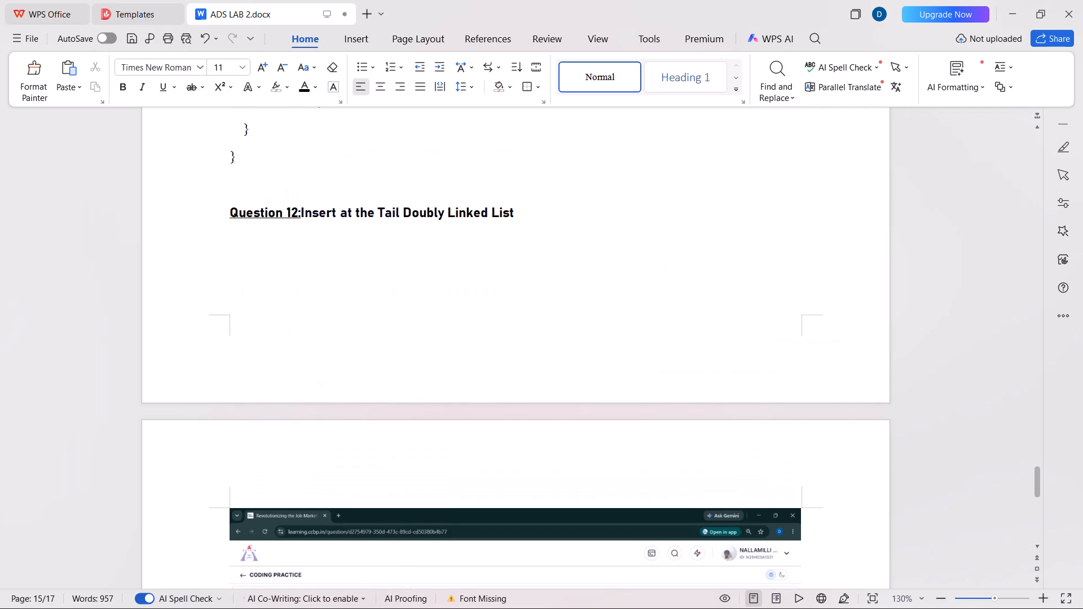
pyautogui.scroll(7, 724, 551)
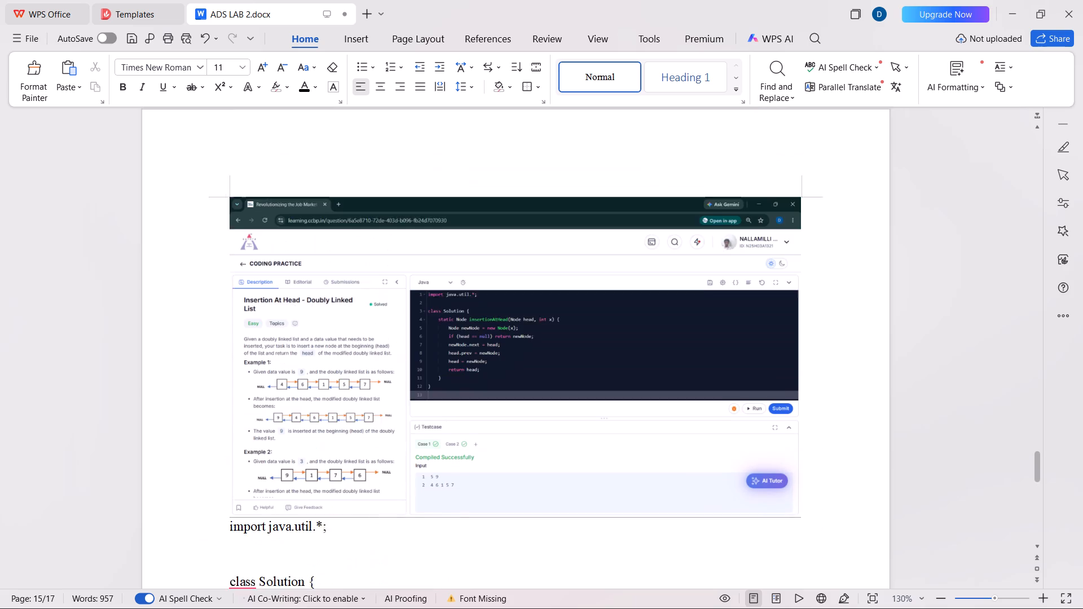
pyautogui.scroll(3, 724, 551)
pyautogui.scroll(-2, 724, 551)
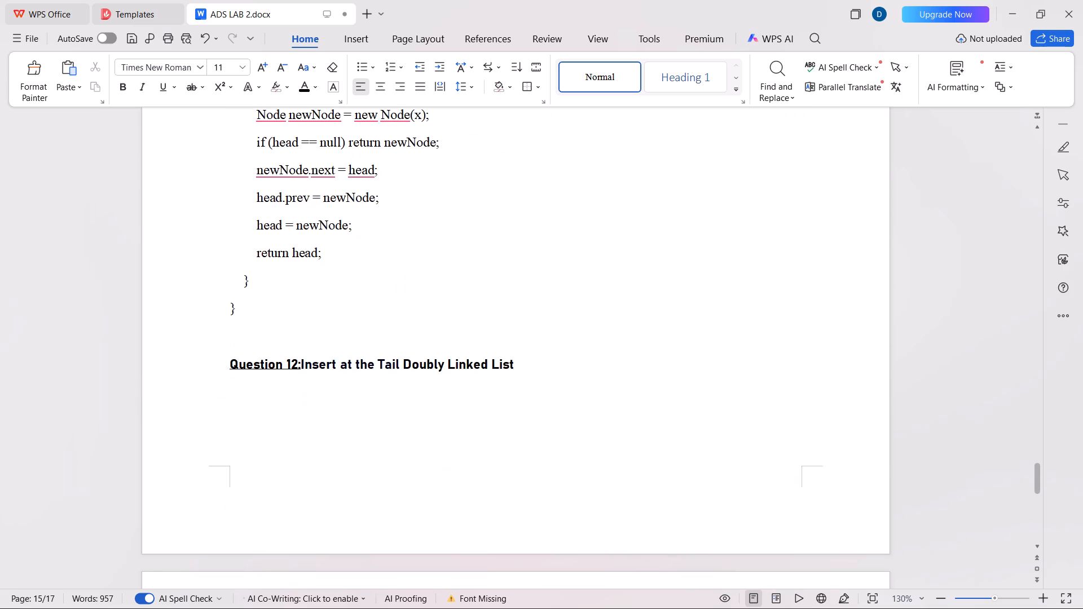
pyautogui.click(296, 362)
pyautogui.press('BackSpace')
pyautogui.press('3')
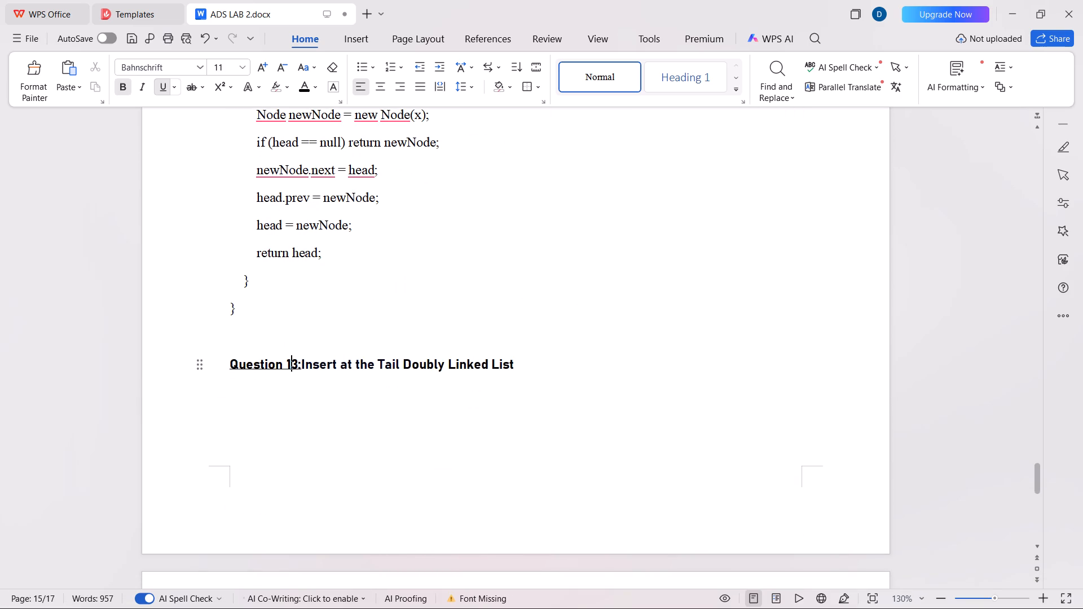
# Return to the start of the report and review the cover page and the certificate page.
pyautogui.scroll(20, 296, 362)
pyautogui.scroll(12, 296, 362)
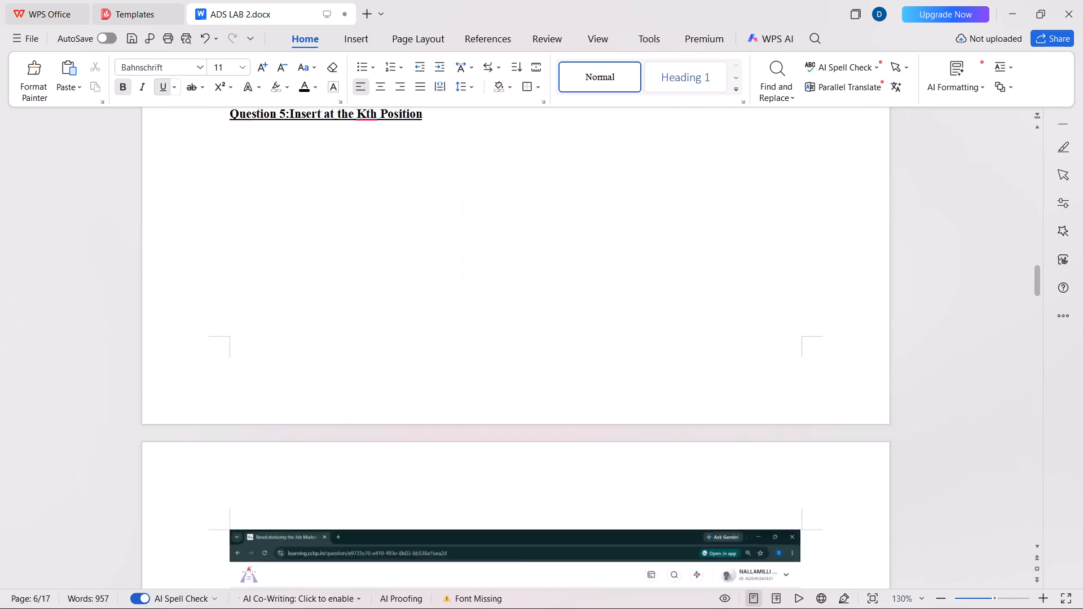
pyautogui.scroll(16, 296, 362)
pyautogui.scroll(-3, 296, 362)
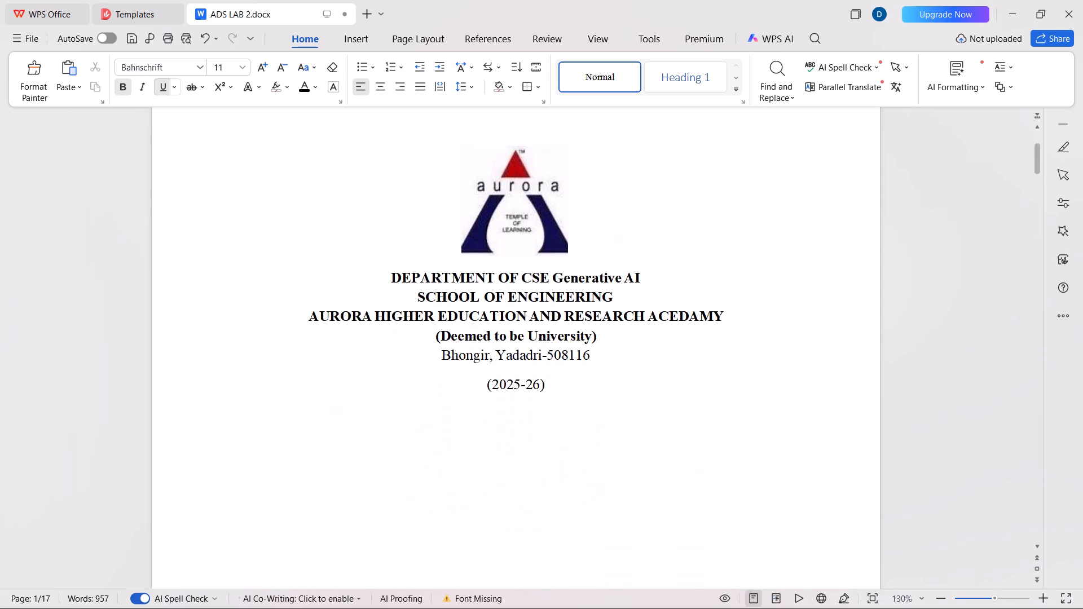
pyautogui.scroll(-3, 296, 362)
pyautogui.scroll(11, 296, 362)
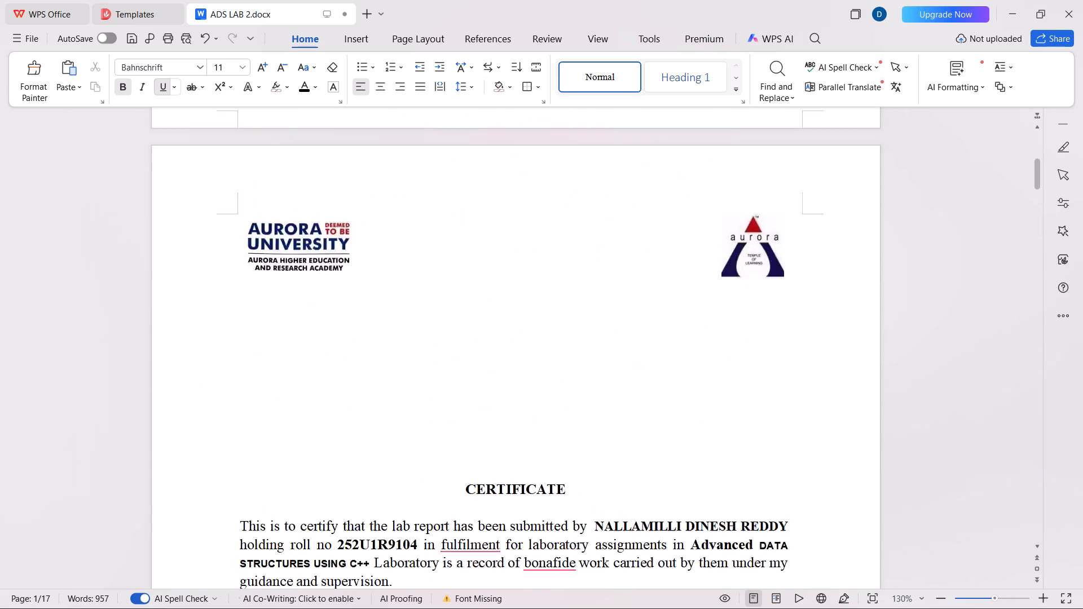
pyautogui.scroll(3, 296, 362)
pyautogui.scroll(-5, 296, 362)
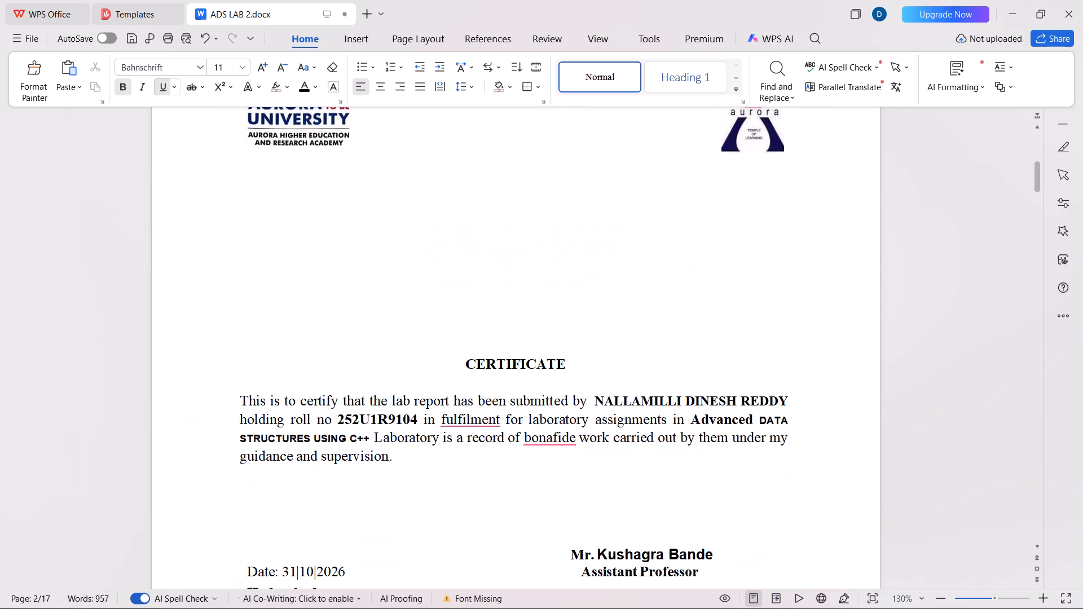
pyautogui.scroll(-1, 296, 362)
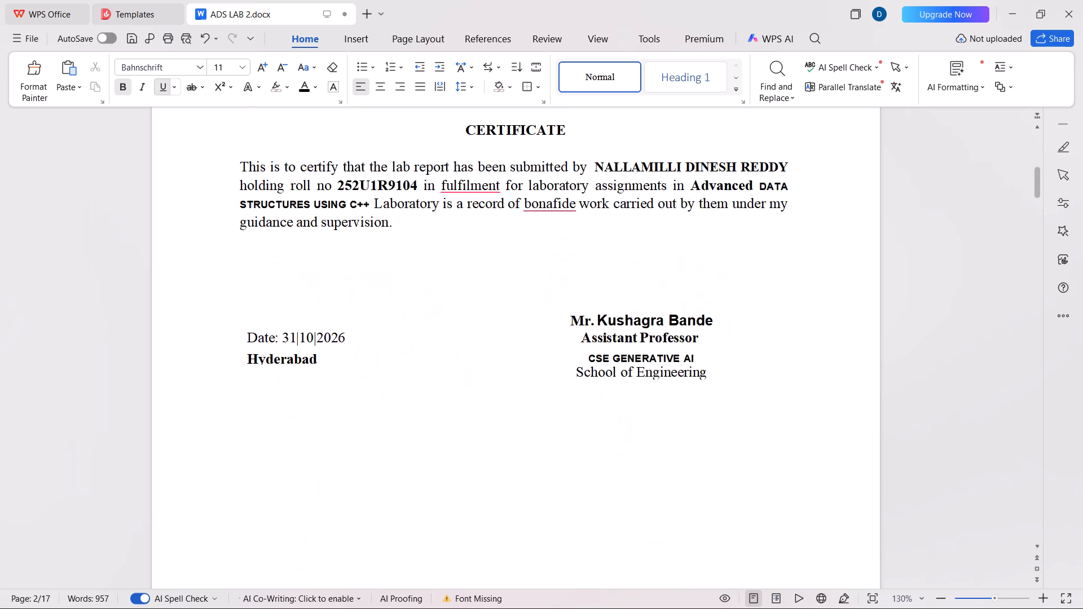
pyautogui.scroll(-1, 296, 362)
pyautogui.scroll(6, 296, 362)
pyautogui.scroll(-6, 296, 362)
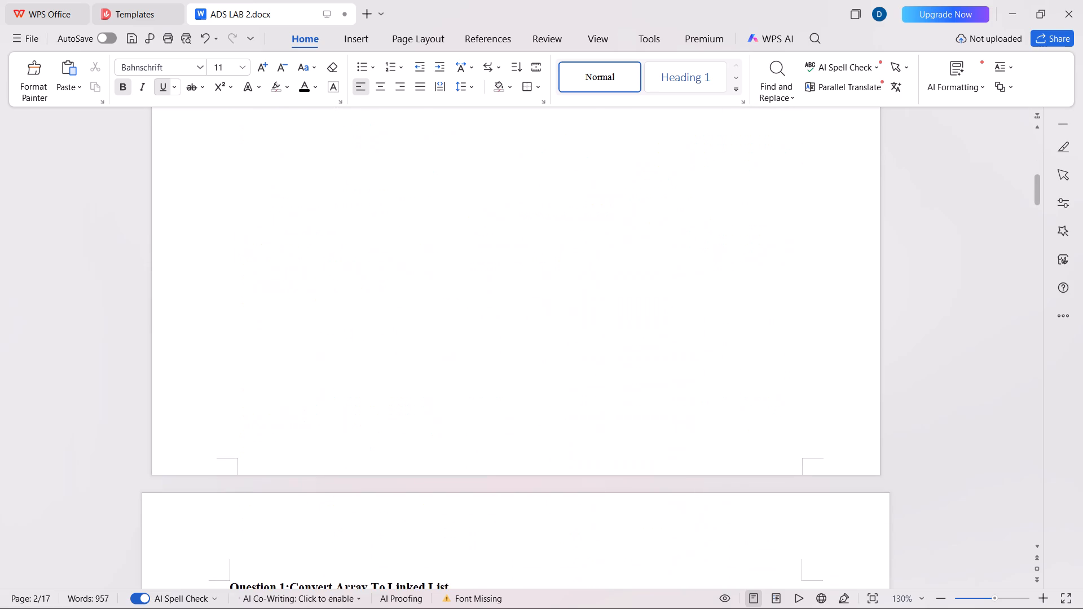
# Review the headings, screenshots and code of Questions 1 to 5, from Convert Array To Linked List to Insert at the Kth Position.
pyautogui.scroll(-3, 296, 362)
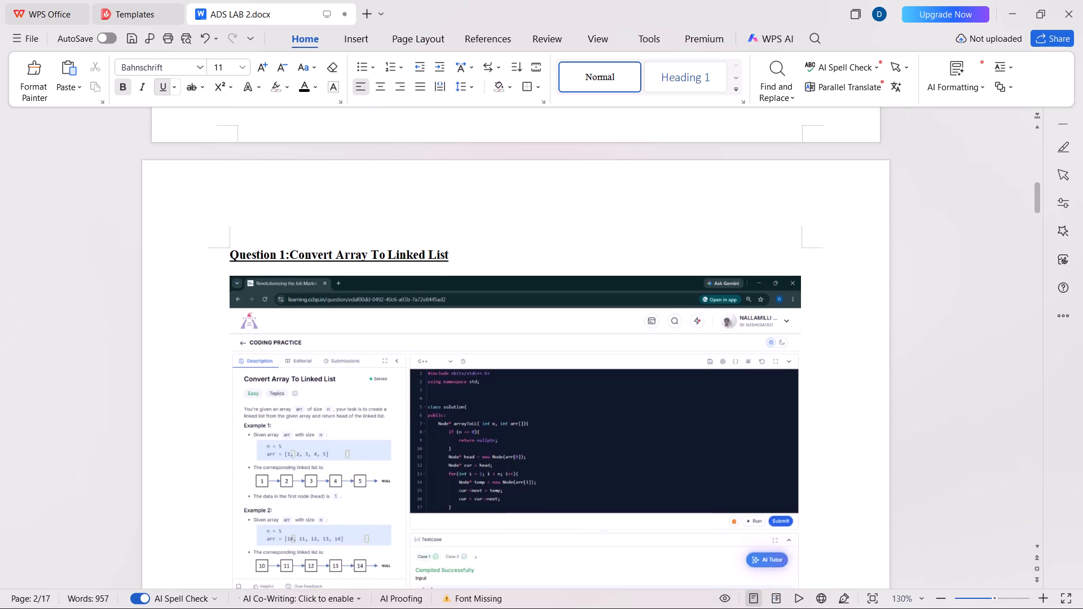
pyautogui.scroll(-5, 296, 362)
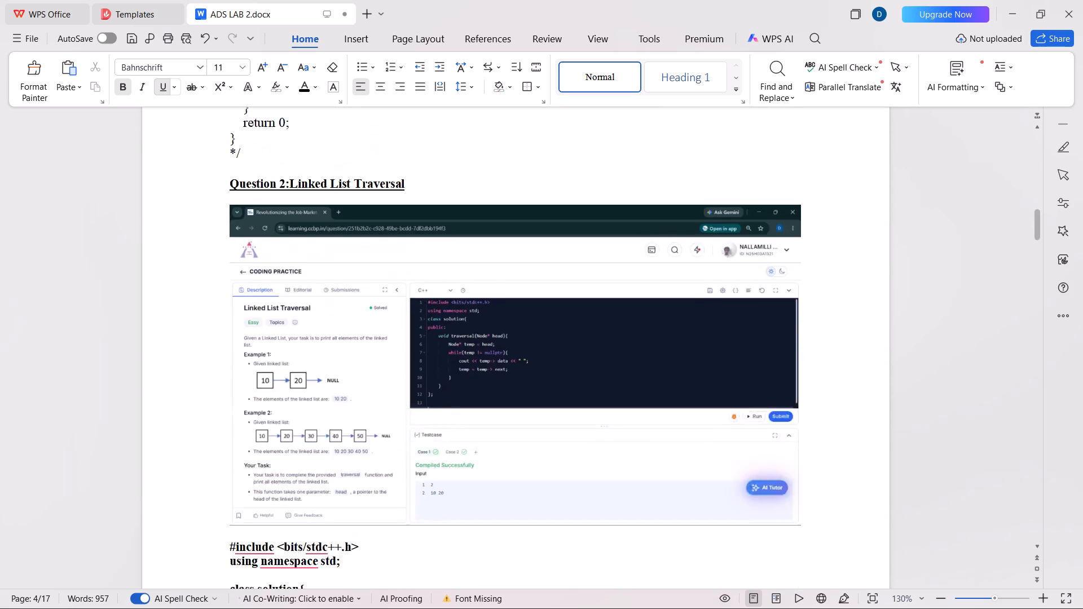
pyautogui.scroll(-4, 296, 362)
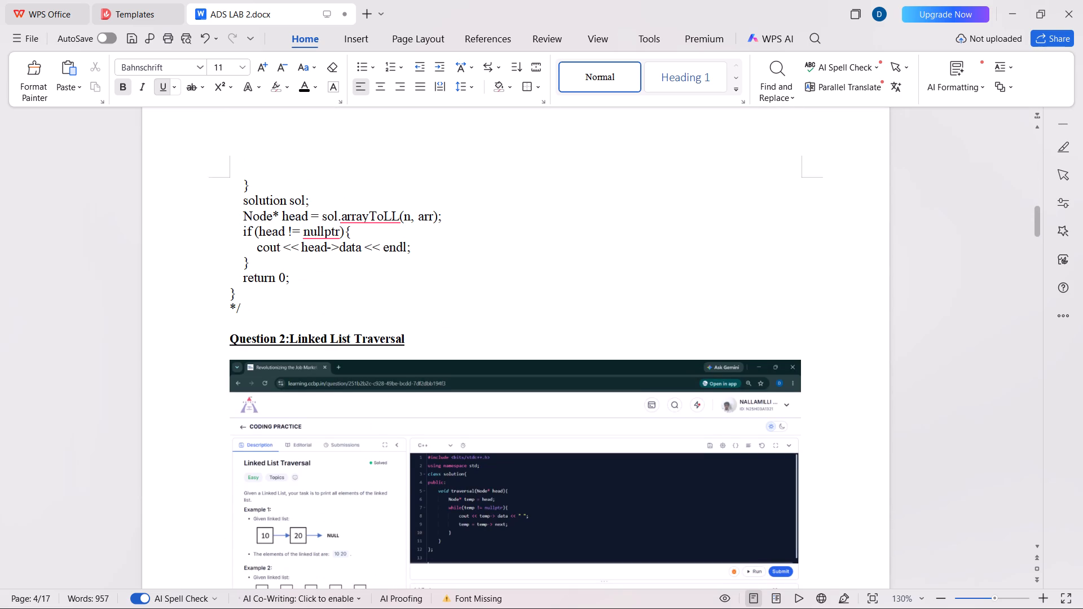
pyautogui.scroll(-1, 296, 362)
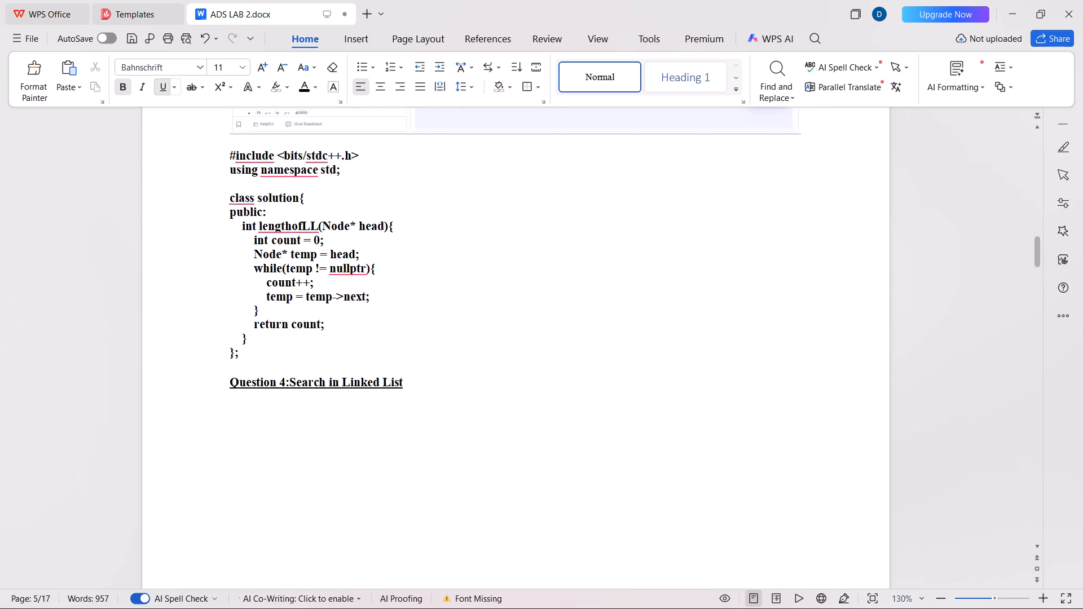
pyautogui.scroll(-2, 296, 362)
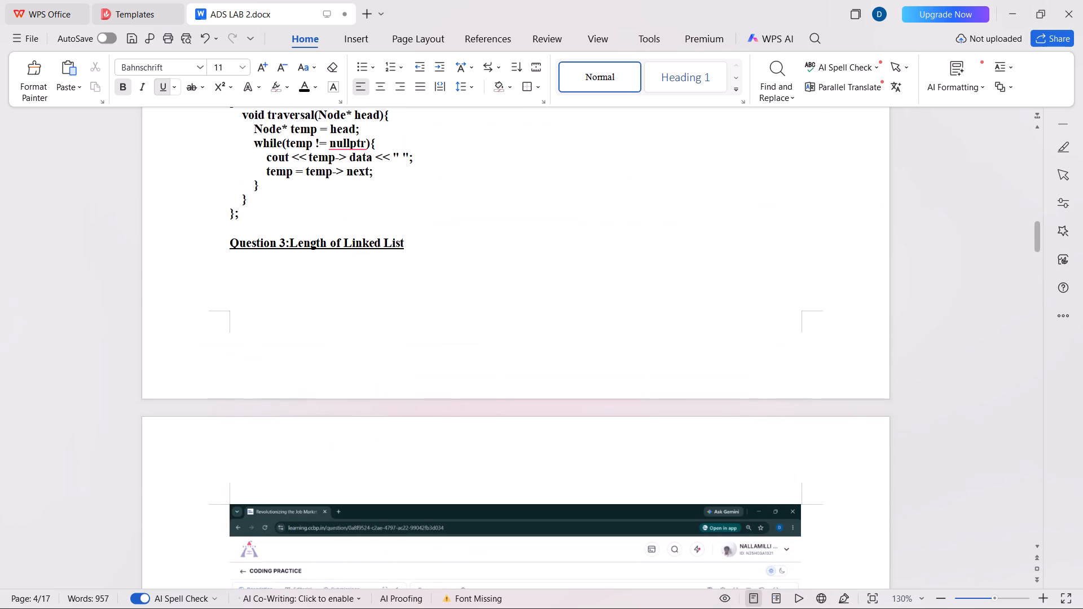
pyautogui.scroll(-1, 296, 362)
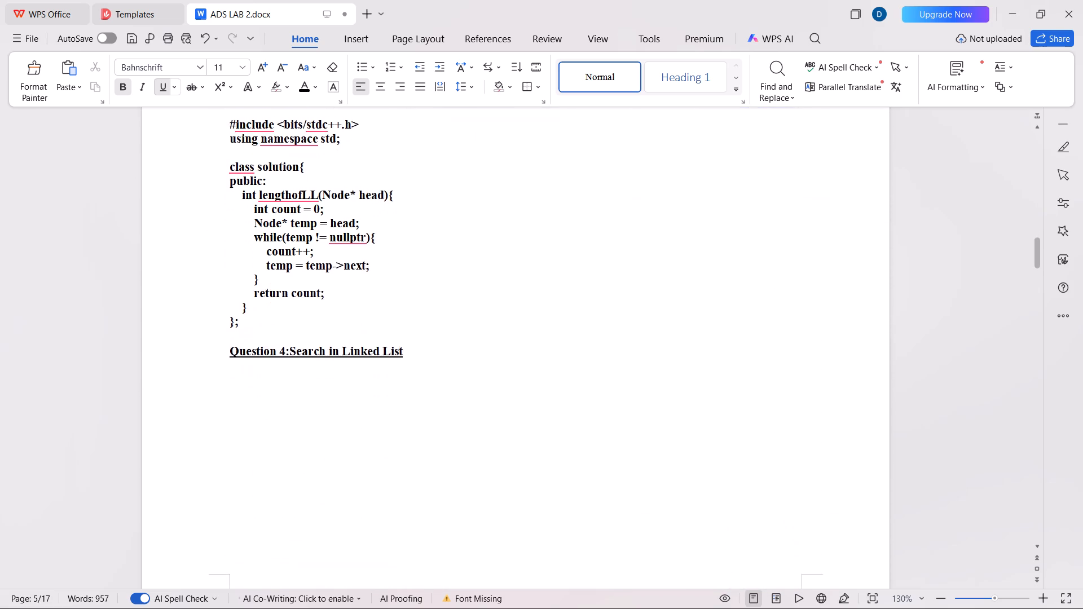
pyautogui.scroll(-1, 296, 362)
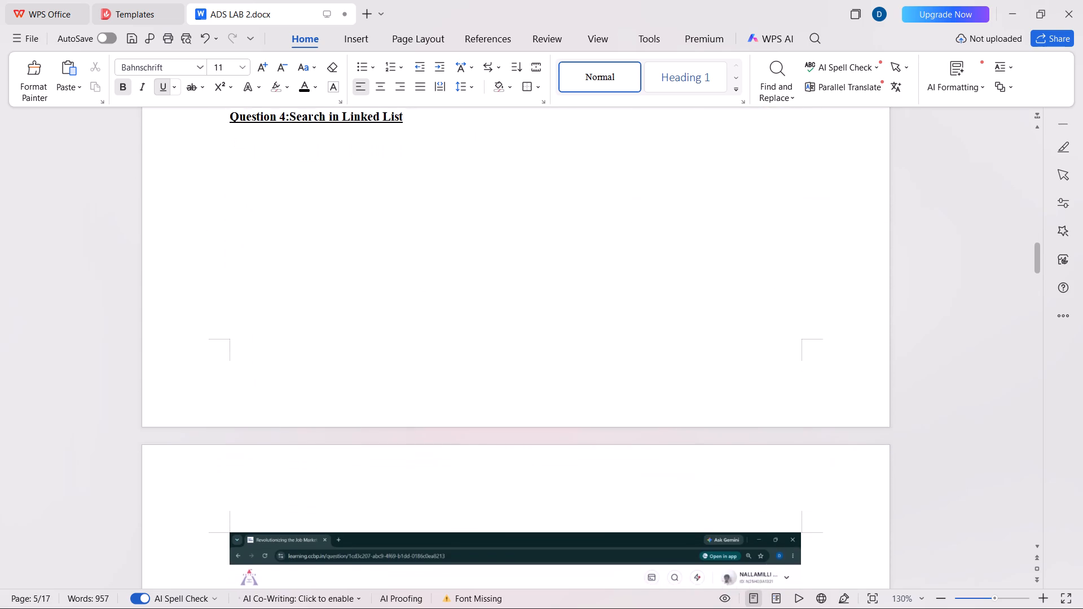
pyautogui.scroll(-1, 296, 362)
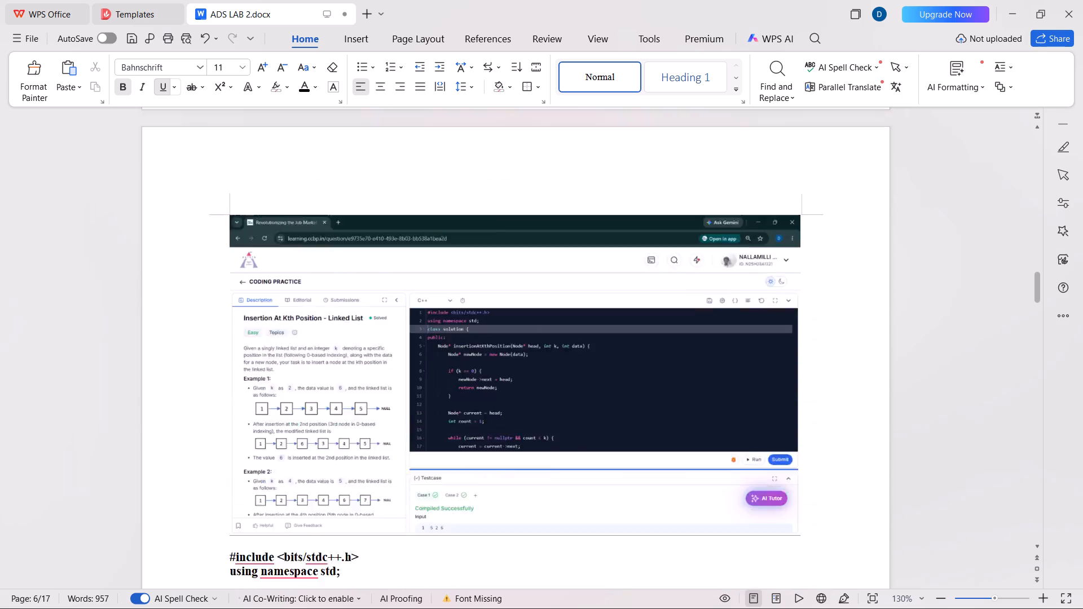
pyautogui.scroll(-1, 296, 362)
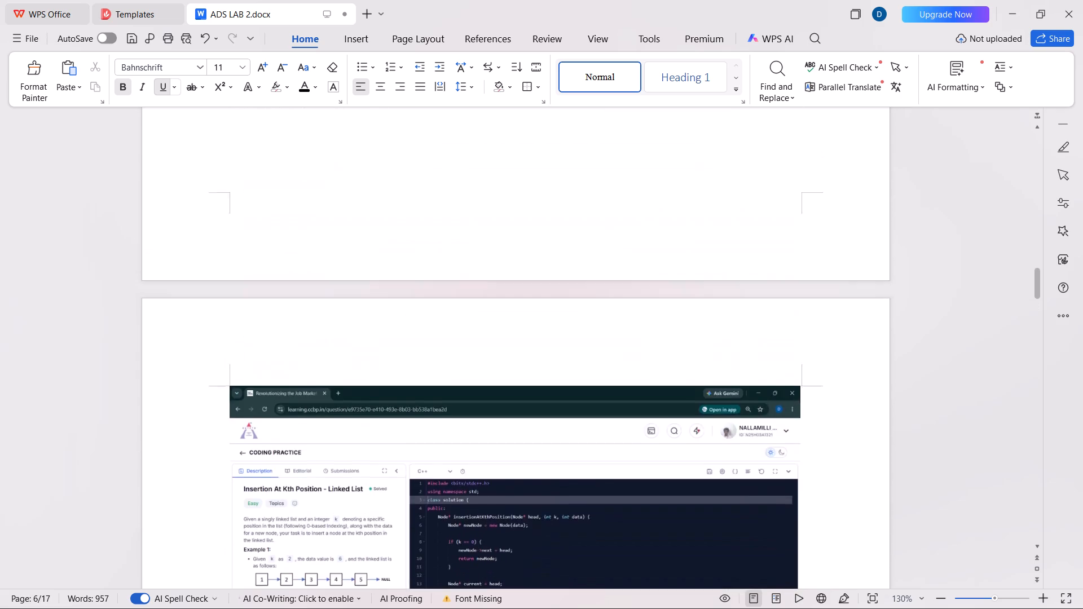
pyautogui.scroll(-1, 296, 362)
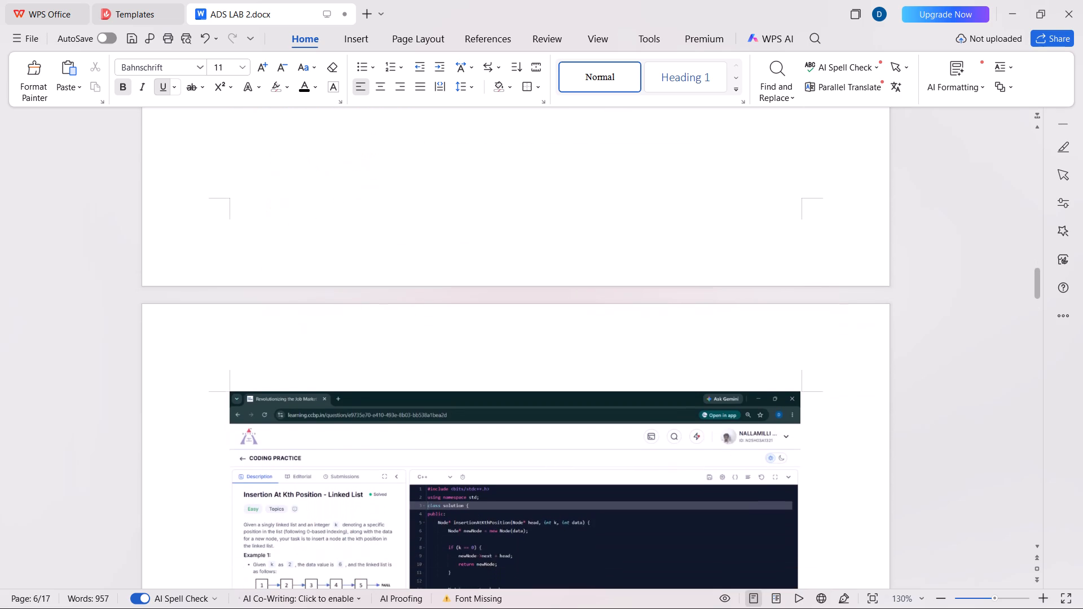
pyautogui.scroll(-1, 296, 362)
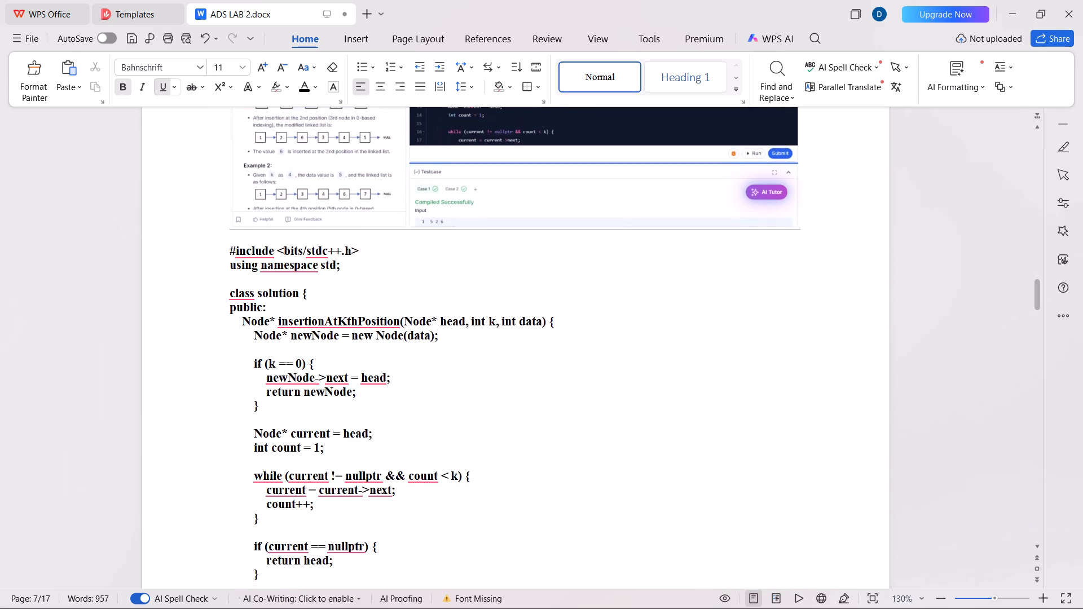
# Review Questions 6 and 7, Insertion Before a Node with value X and Delete Head, checking their headings, screenshots, code and page layout.
pyautogui.scroll(-1, 296, 362)
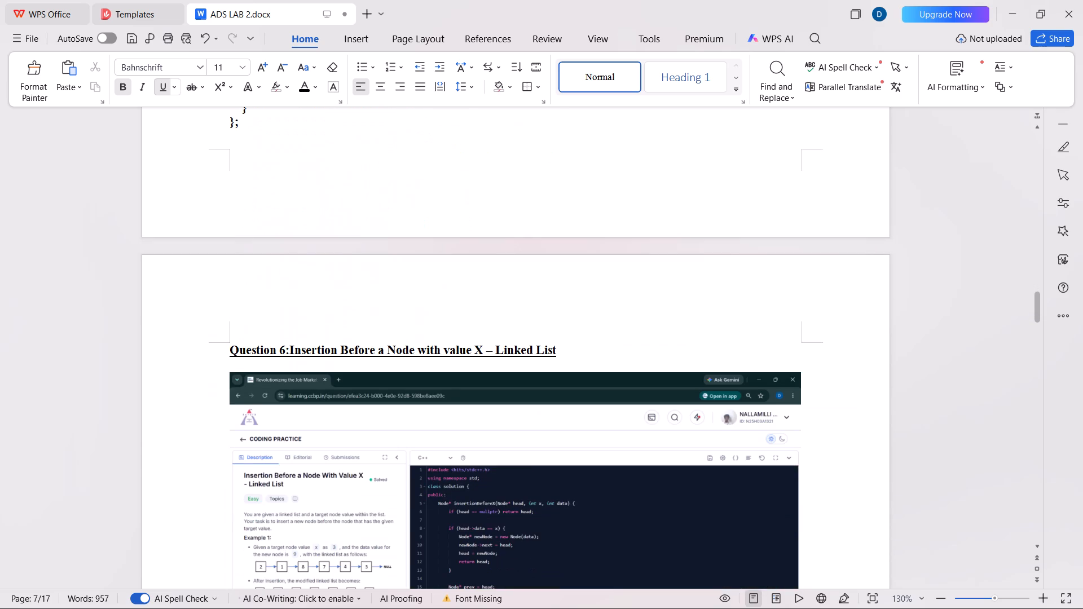
pyautogui.scroll(-2, 296, 362)
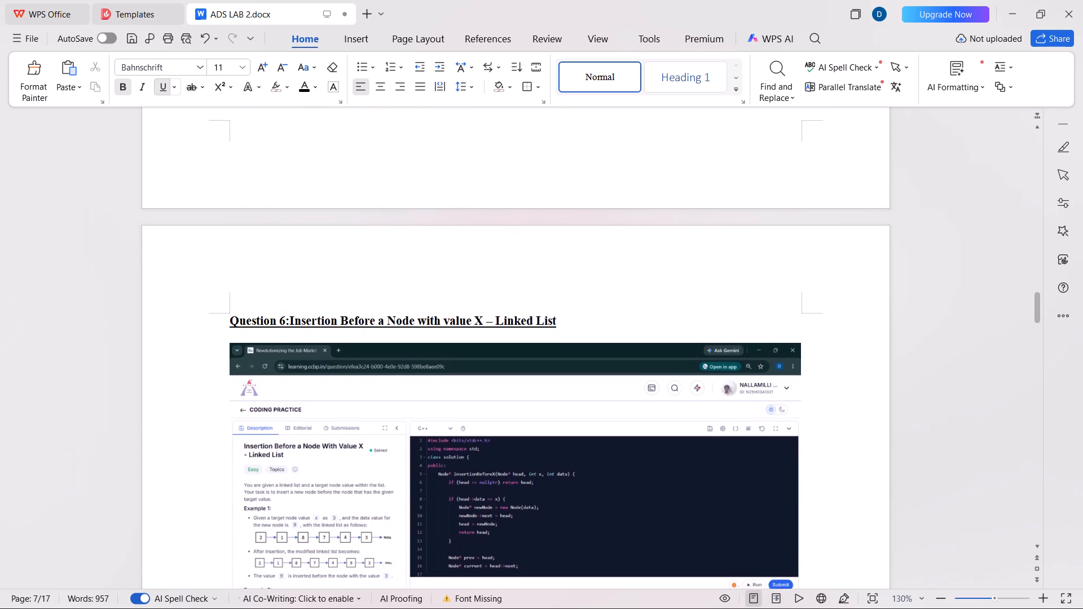
pyautogui.scroll(-3, 296, 362)
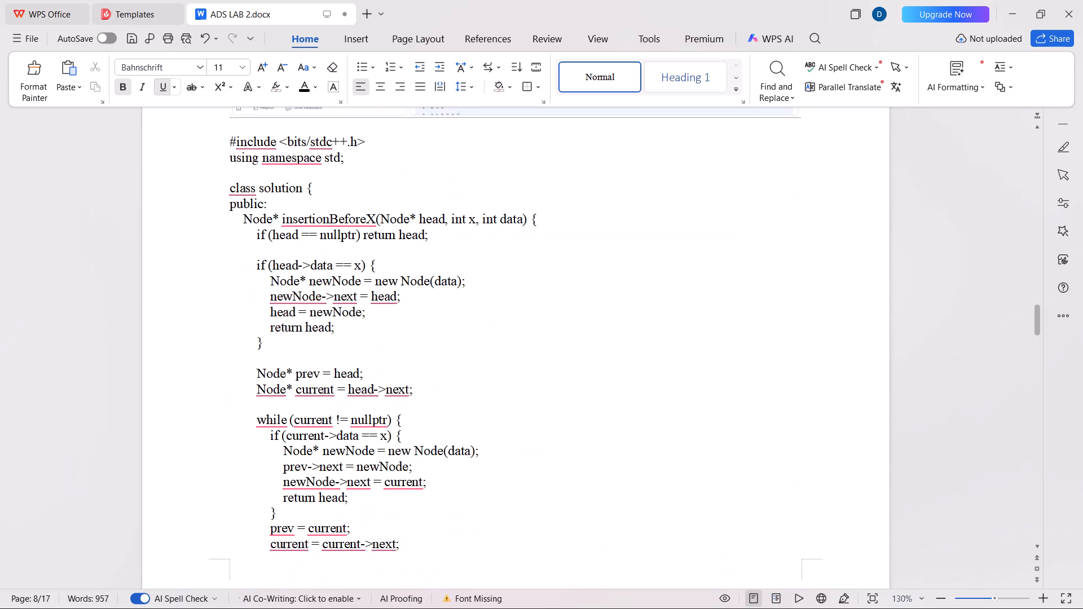
pyautogui.scroll(-4, 296, 362)
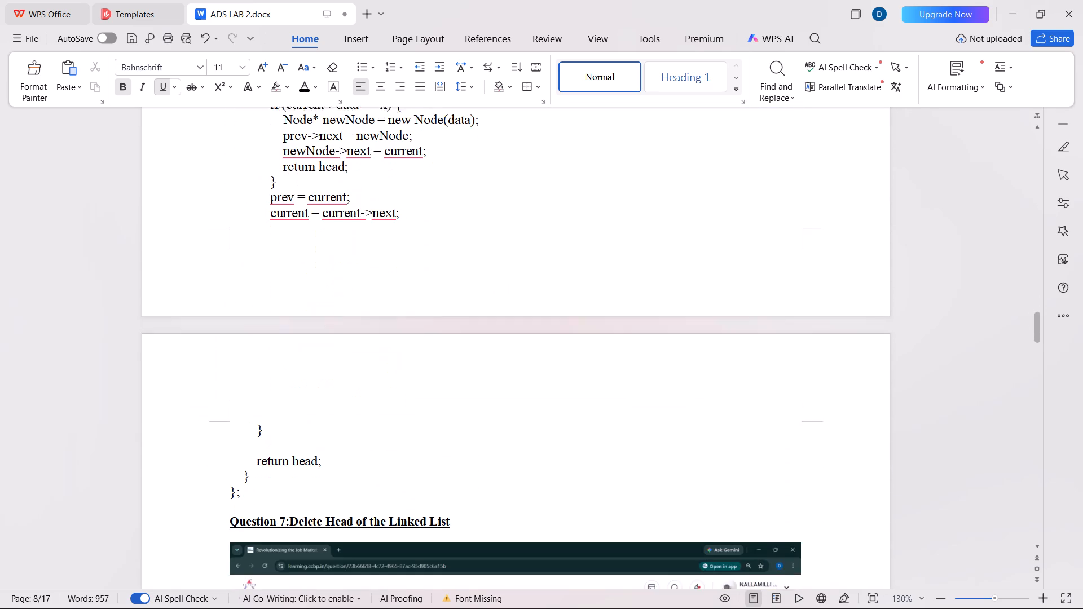
pyautogui.scroll(-3, 296, 362)
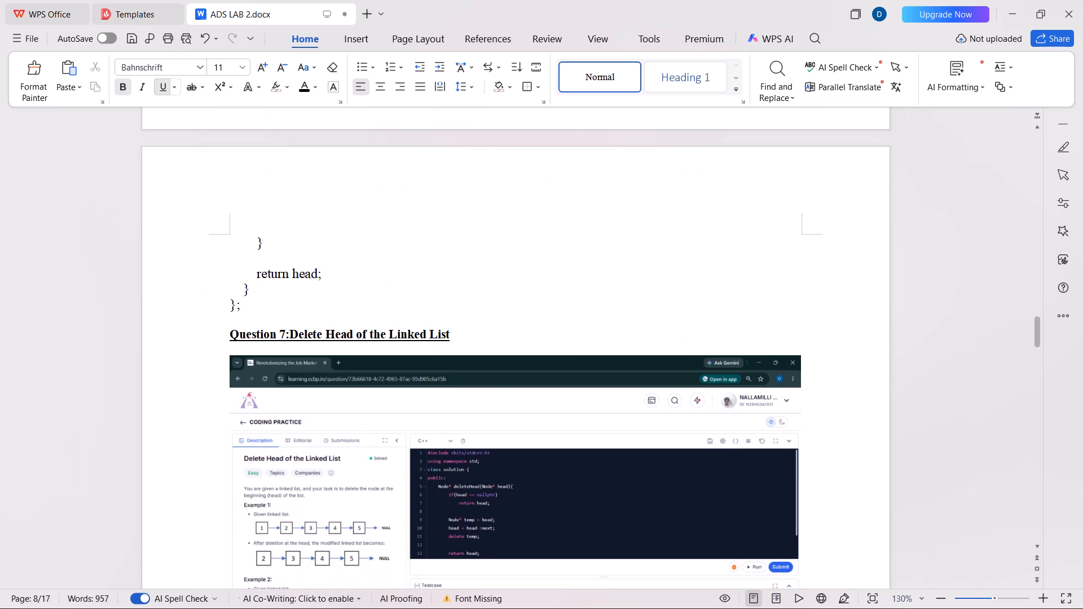
pyautogui.scroll(-6, 296, 362)
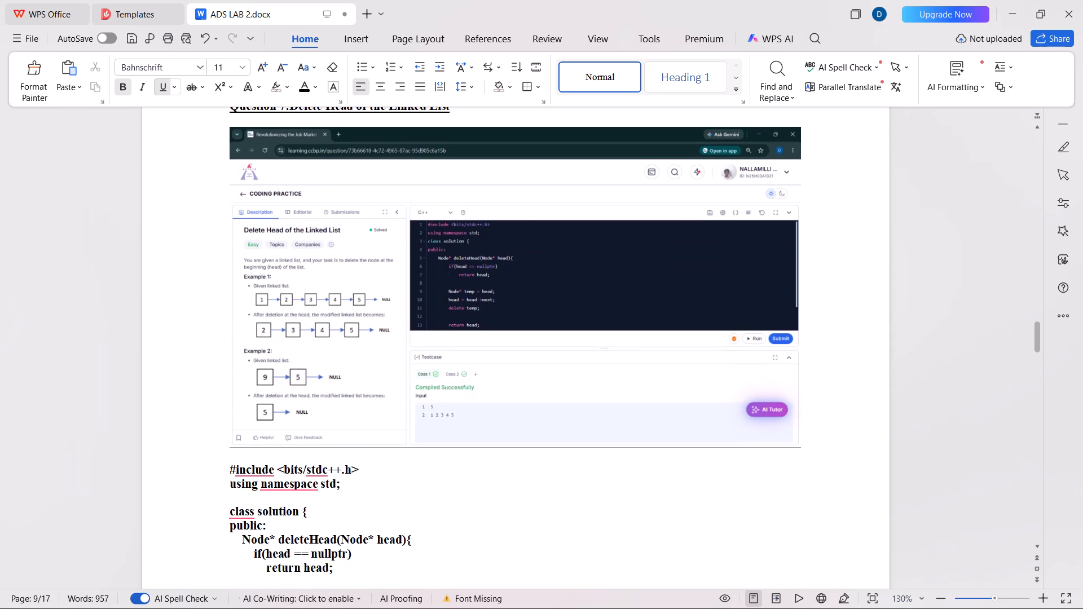
pyautogui.scroll(-4, 296, 362)
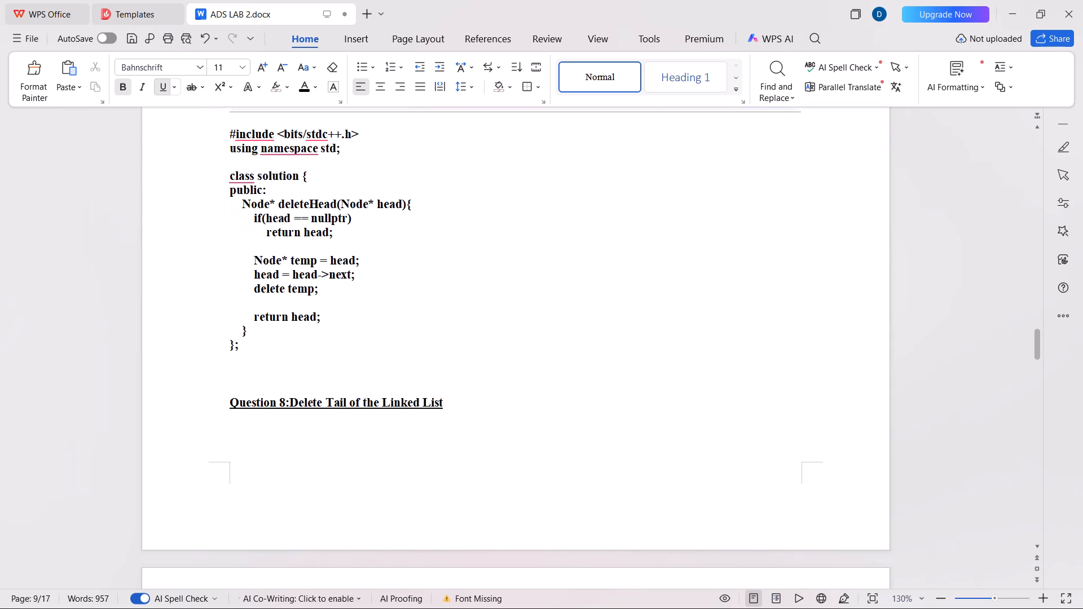
pyautogui.scroll(-1, 296, 362)
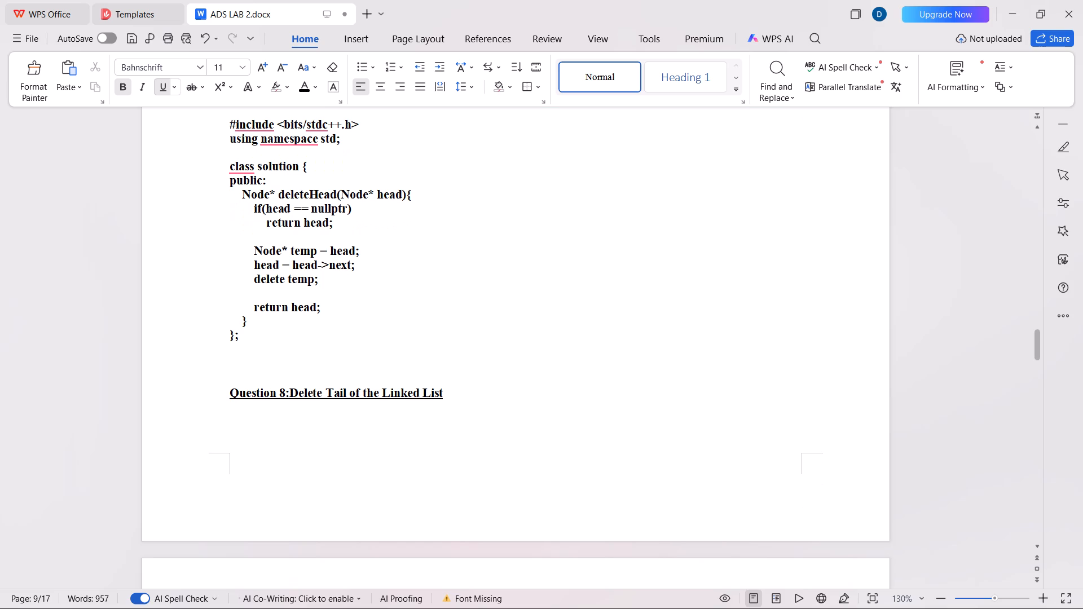
pyautogui.scroll(3, 296, 362)
pyautogui.hscroll(1, 296, 362)
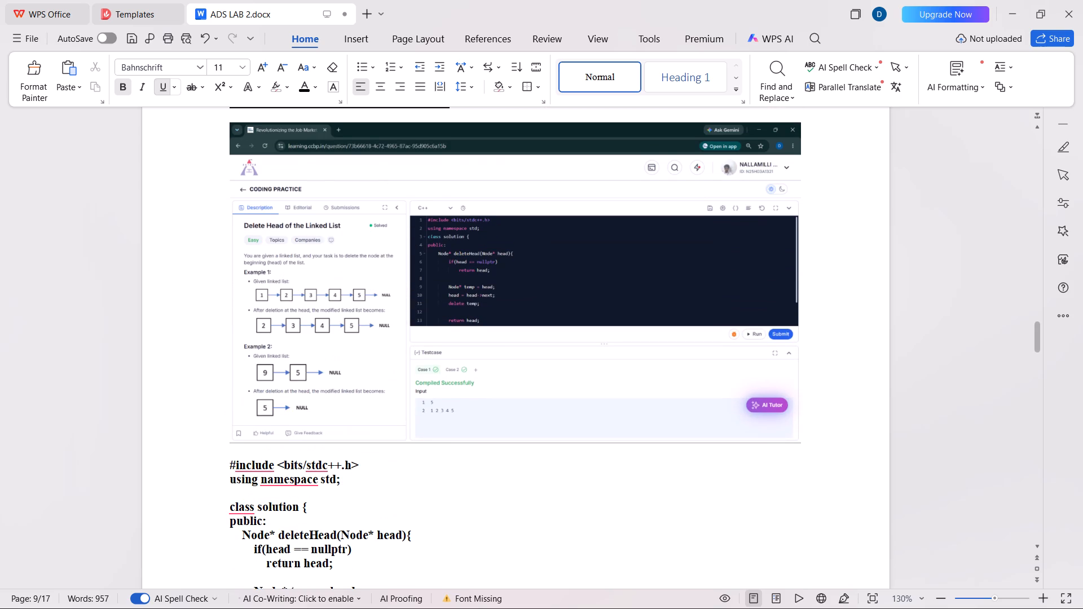
pyautogui.hscroll(1, 296, 362)
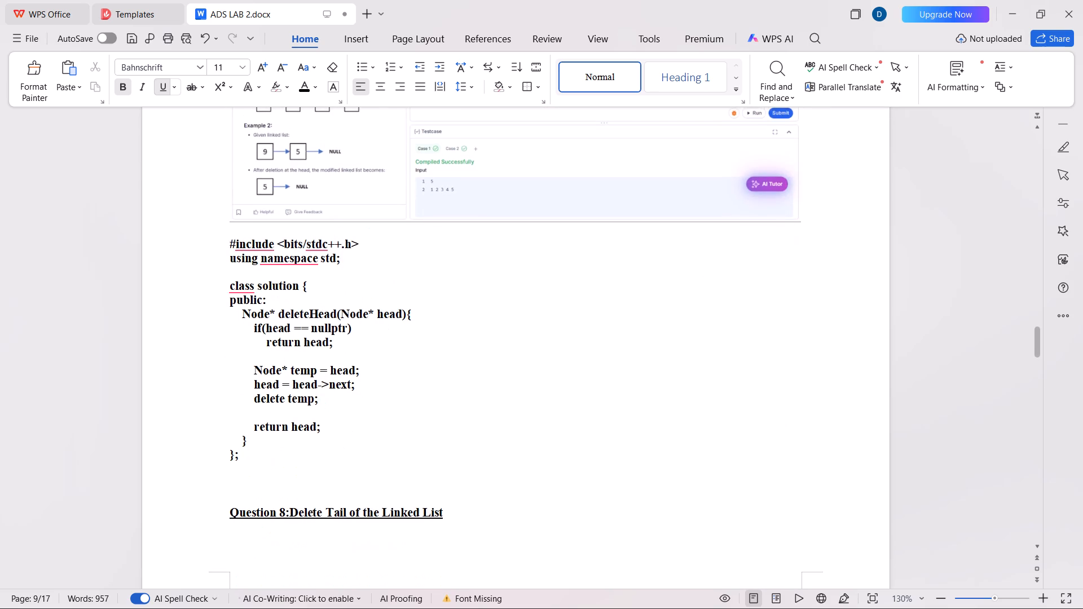
# Review Question 8, Delete Tail, and Question 9, Delete Kth Node, continuing to the Question 10 heading.
pyautogui.scroll(-4, 296, 362)
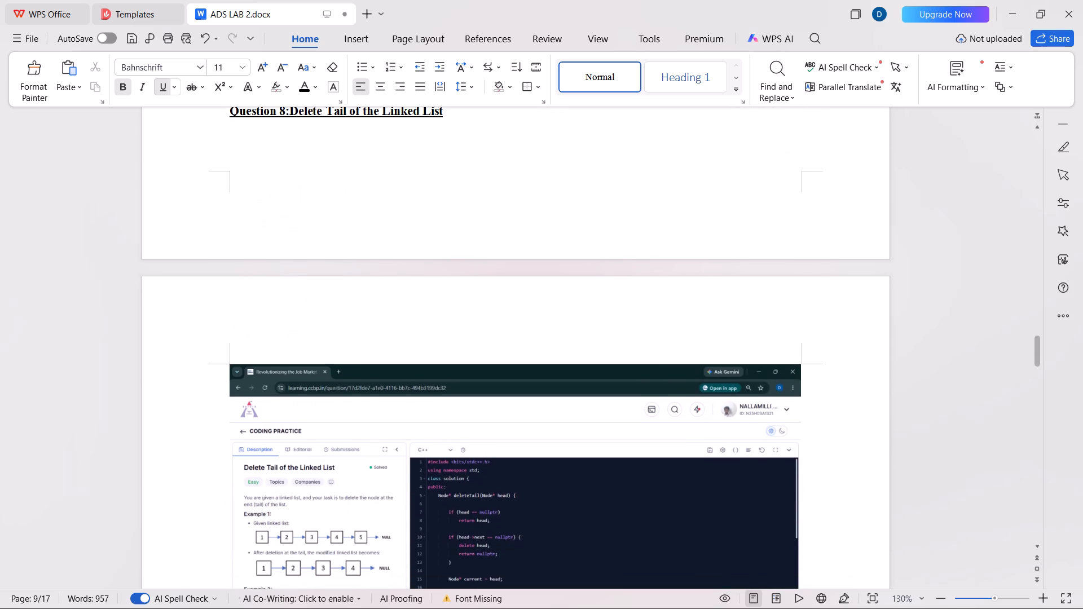
pyautogui.scroll(-7, 296, 362)
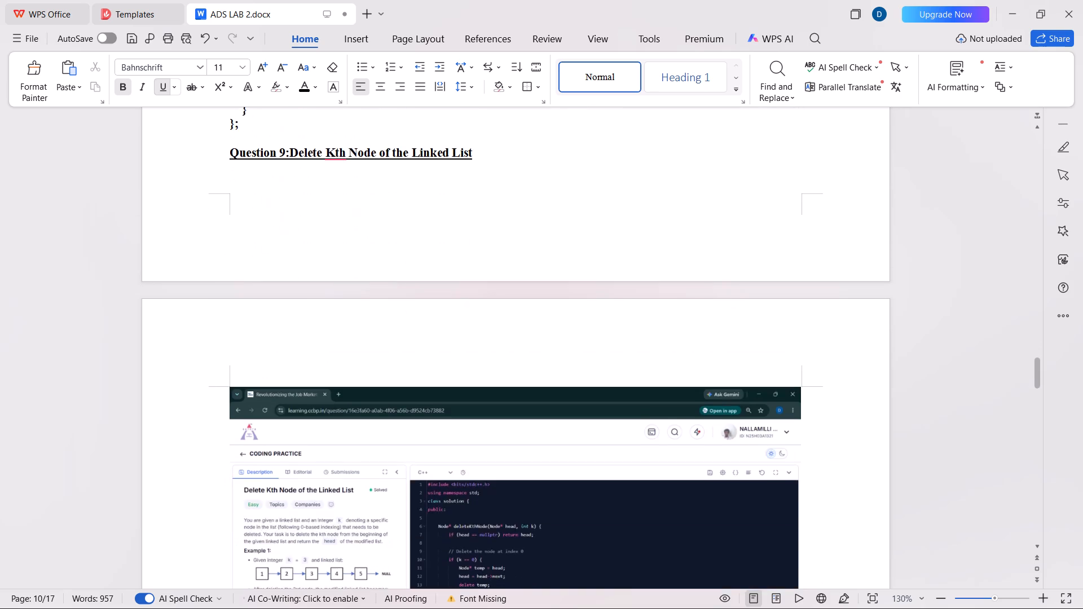
pyautogui.scroll(-5, 296, 362)
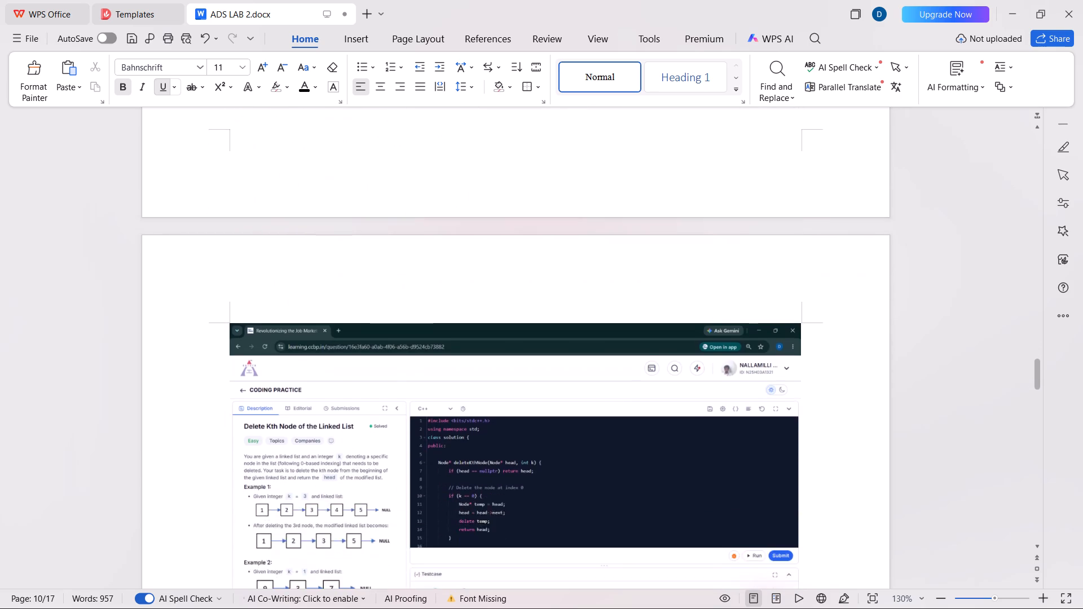
pyautogui.scroll(-4, 296, 362)
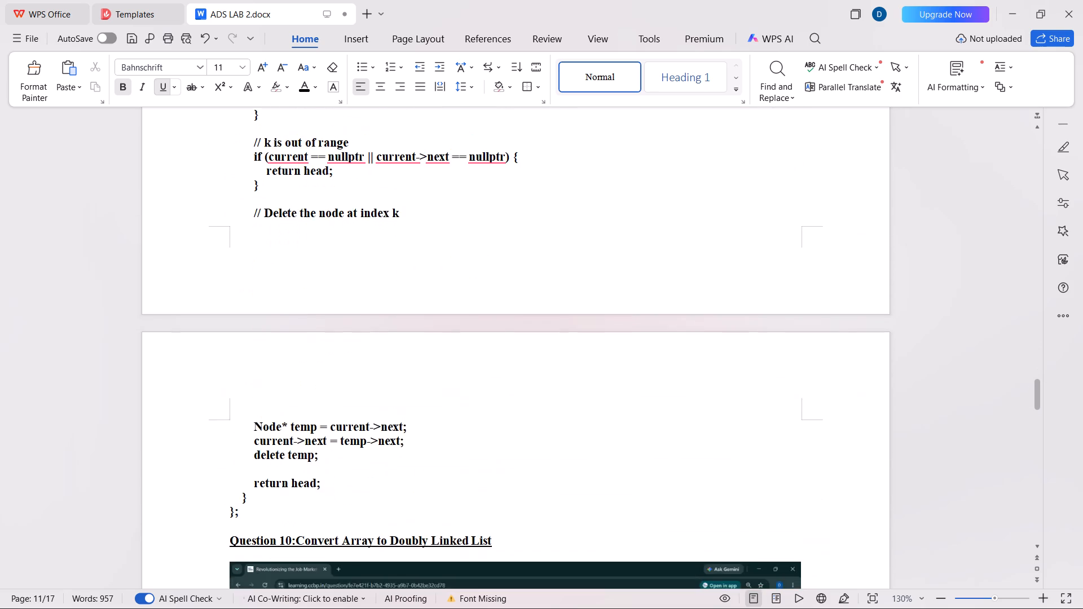
# Review Question 10, Convert Array to Doubly Linked List, and Question 11, Convert Doubly Linked List to Array, continuing to the Question 12 heading.
pyautogui.scroll(-3, 296, 362)
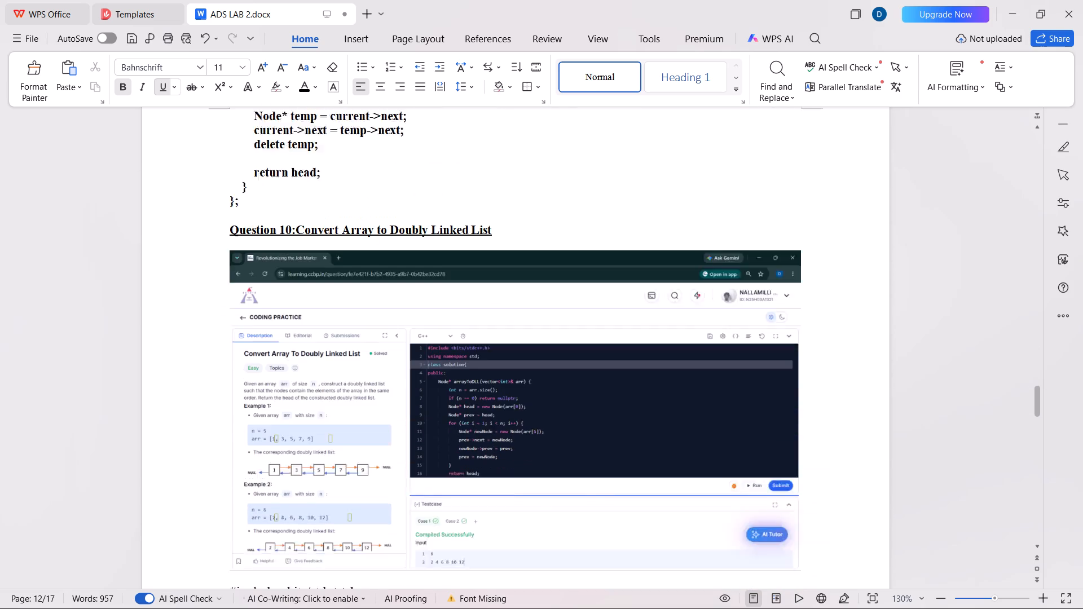
pyautogui.scroll(-8, 296, 362)
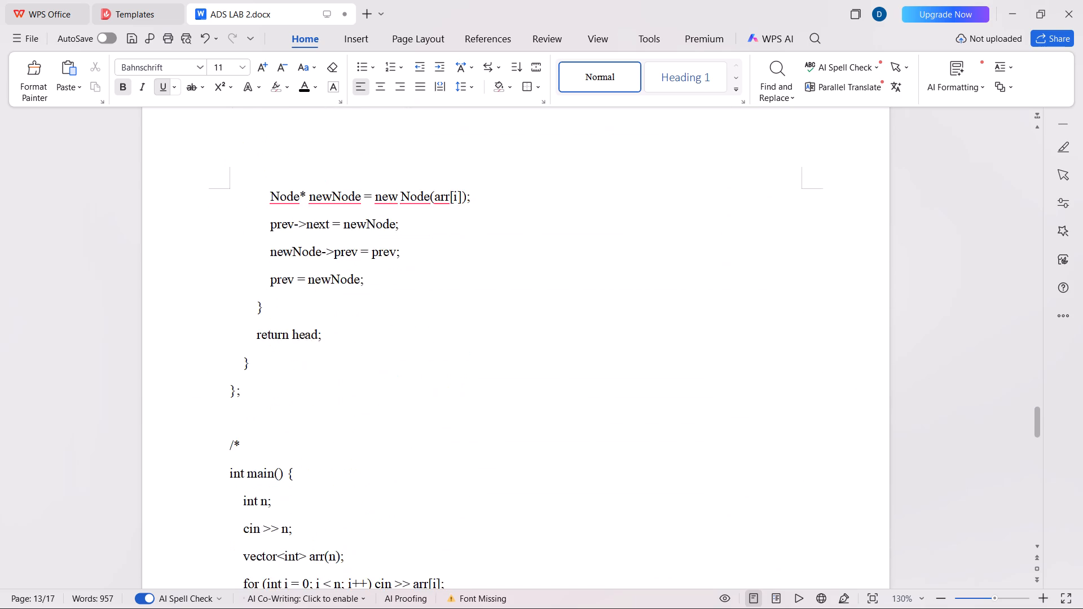
pyautogui.scroll(-6, 296, 362)
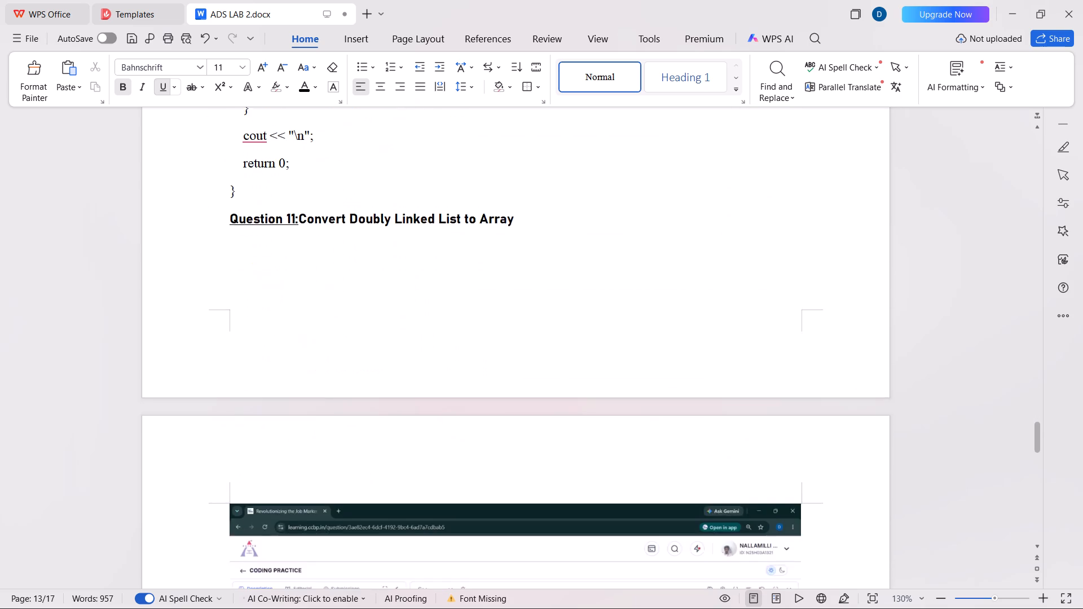
pyautogui.scroll(-5, 296, 362)
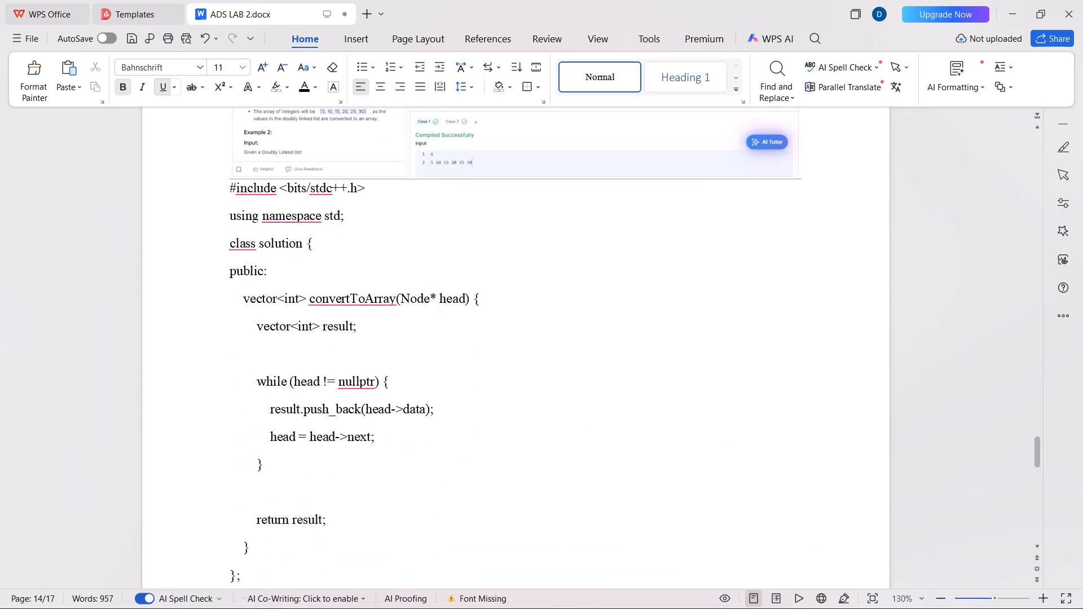
pyautogui.scroll(-4, 296, 362)
# Review Question 12 and the Insertion At Tail solution through the last page, then look back over Questions 11 and 10.
pyautogui.hscroll(1, 296, 362)
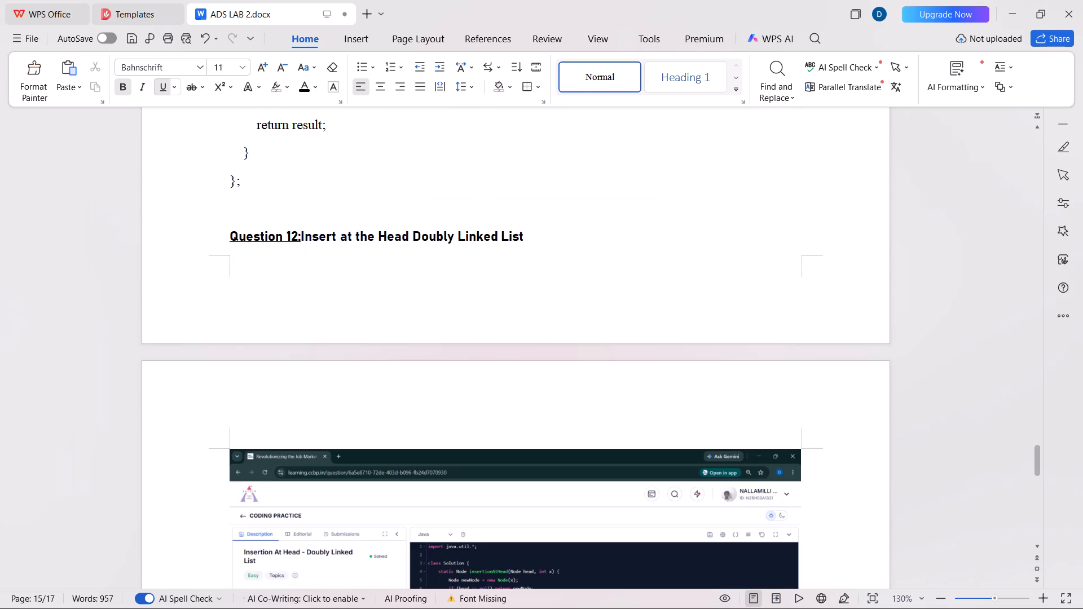
pyautogui.hscroll(2, 296, 362)
pyautogui.scroll(-1, 296, 362)
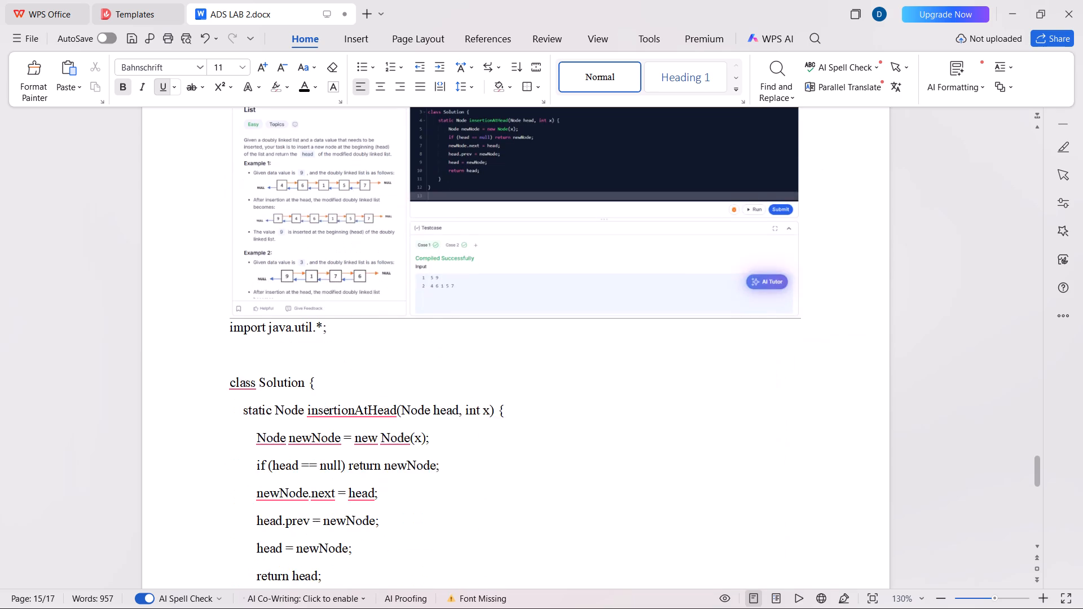
pyautogui.scroll(-12, 296, 362)
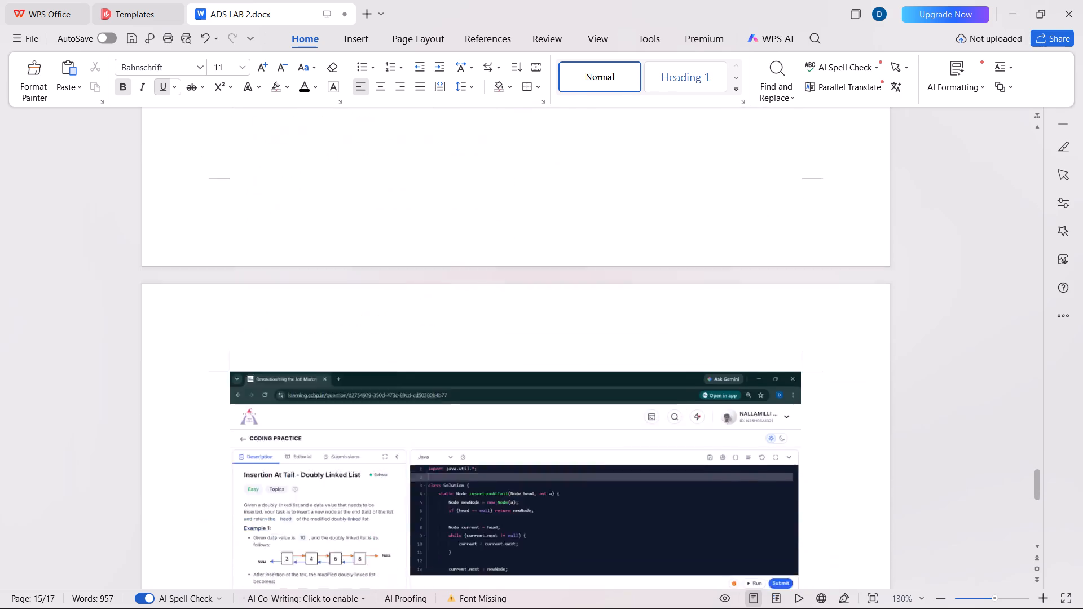
pyautogui.scroll(-9, 296, 362)
pyautogui.scroll(13, 296, 362)
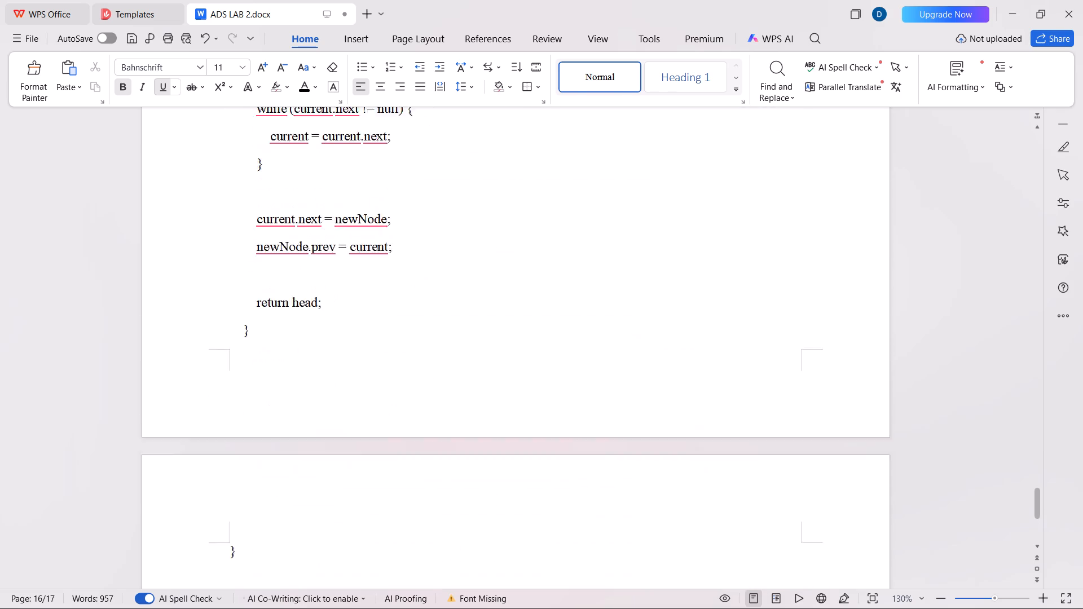
pyautogui.scroll(18, 296, 362)
pyautogui.scroll(-8, 296, 362)
pyautogui.scroll(2, 296, 362)
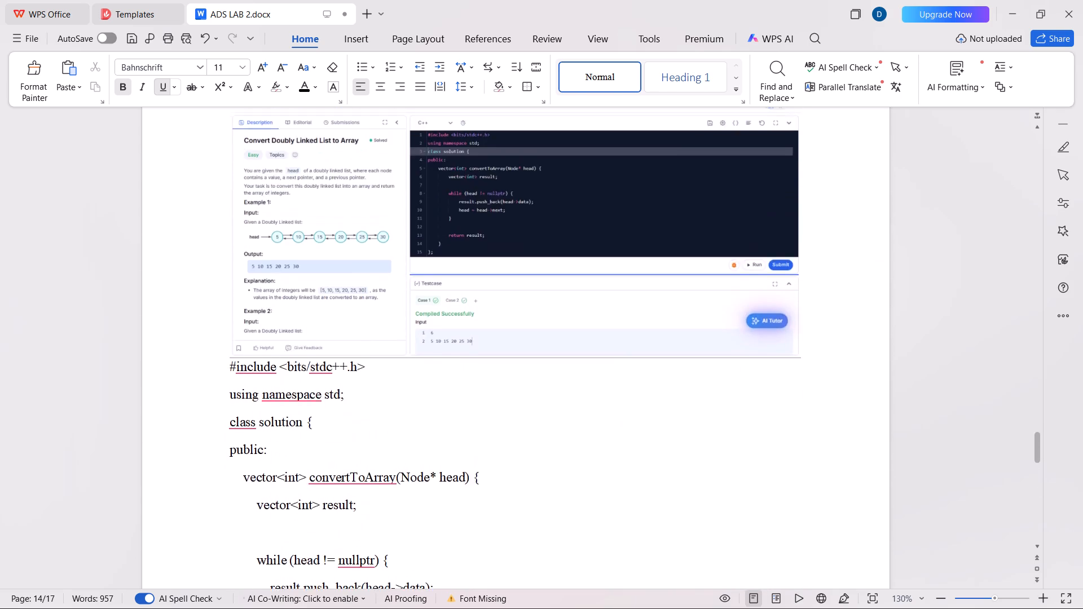